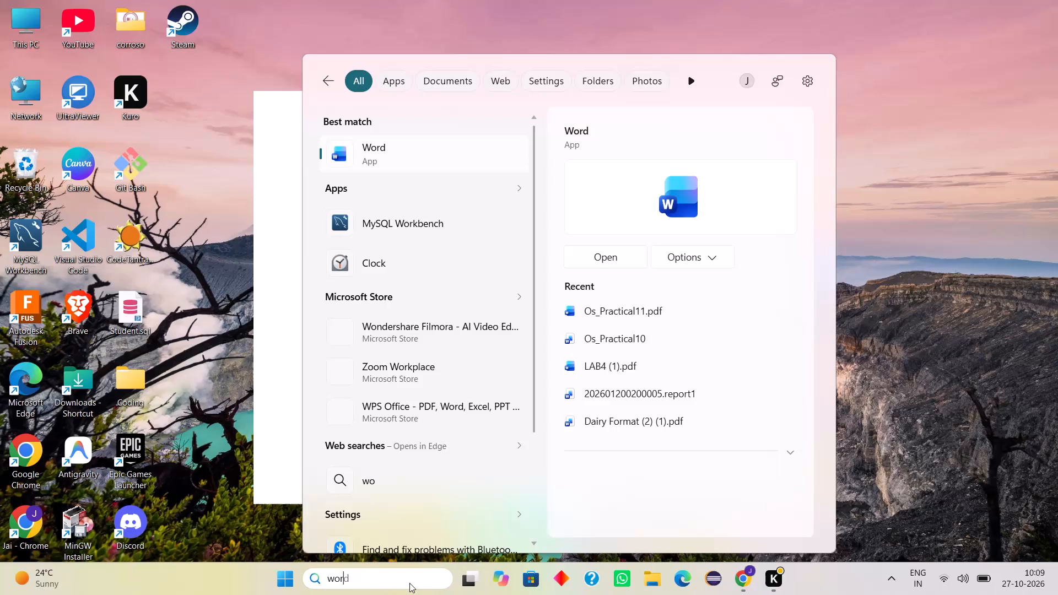
Open Word and create a new blank document.
{"action": "left_click", "coordinate": [339, 158]}
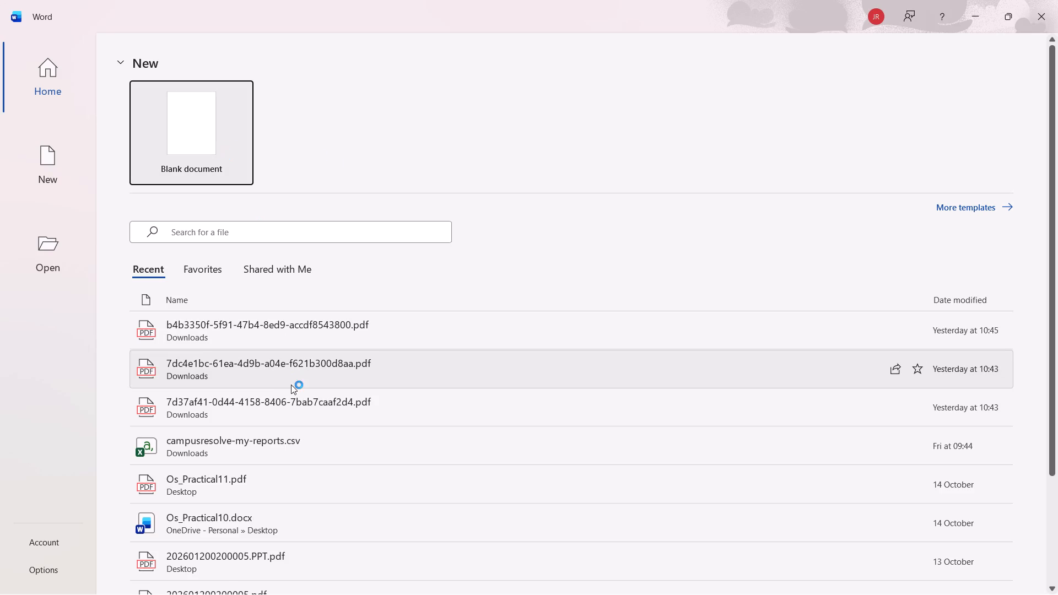
{"action": "left_click", "coordinate": [190, 125]}
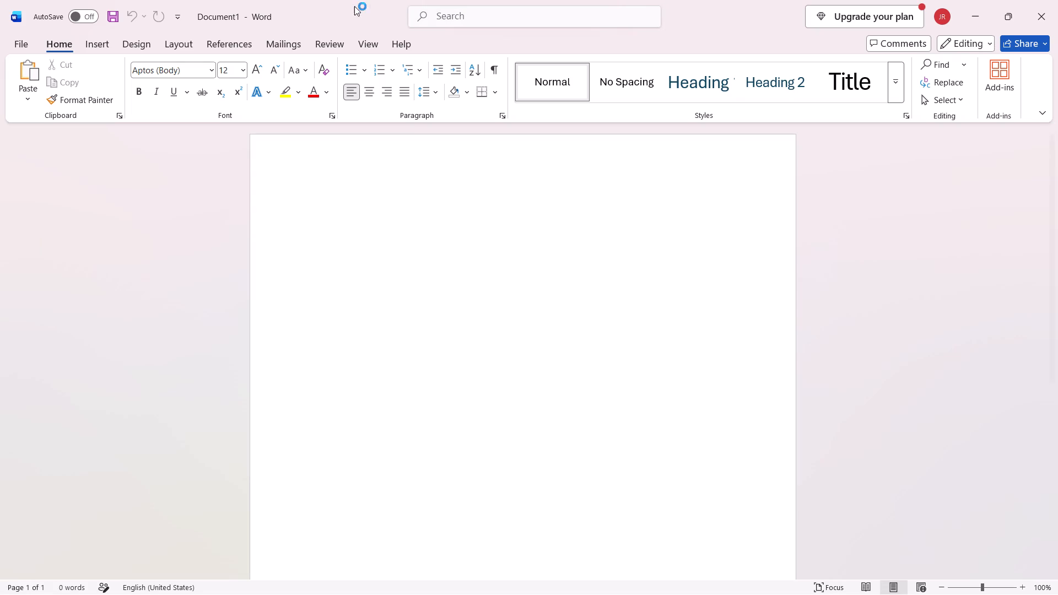
Write a "Name:" line with the student's full name at font size 28 at the start of the document.
{"action": "triple_click", "coordinate": [262, 63]}
{"action": "triple_click", "coordinate": [262, 63]}
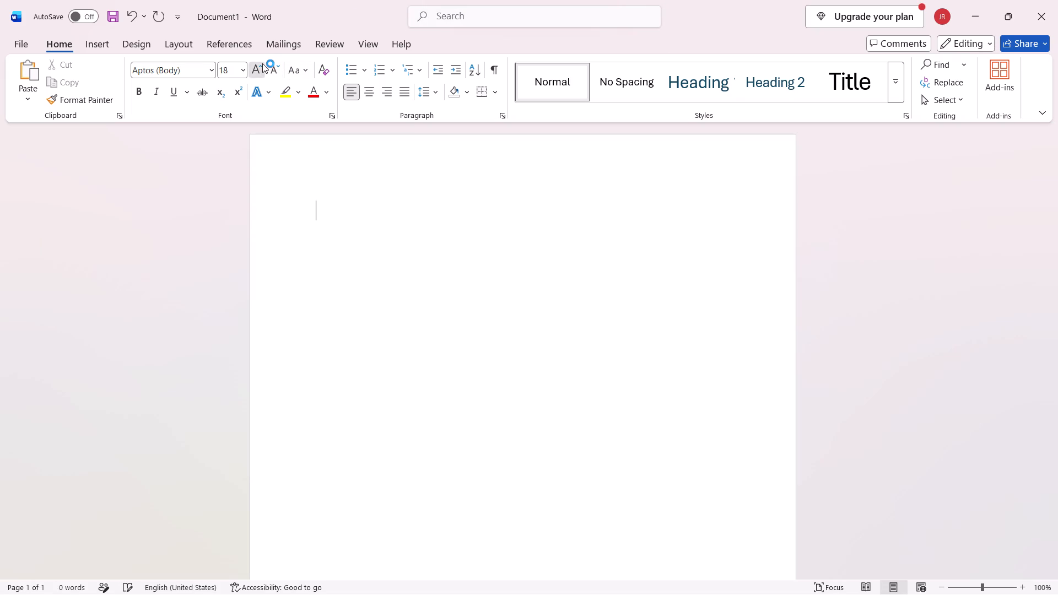
{"action": "double_click", "coordinate": [262, 63]}
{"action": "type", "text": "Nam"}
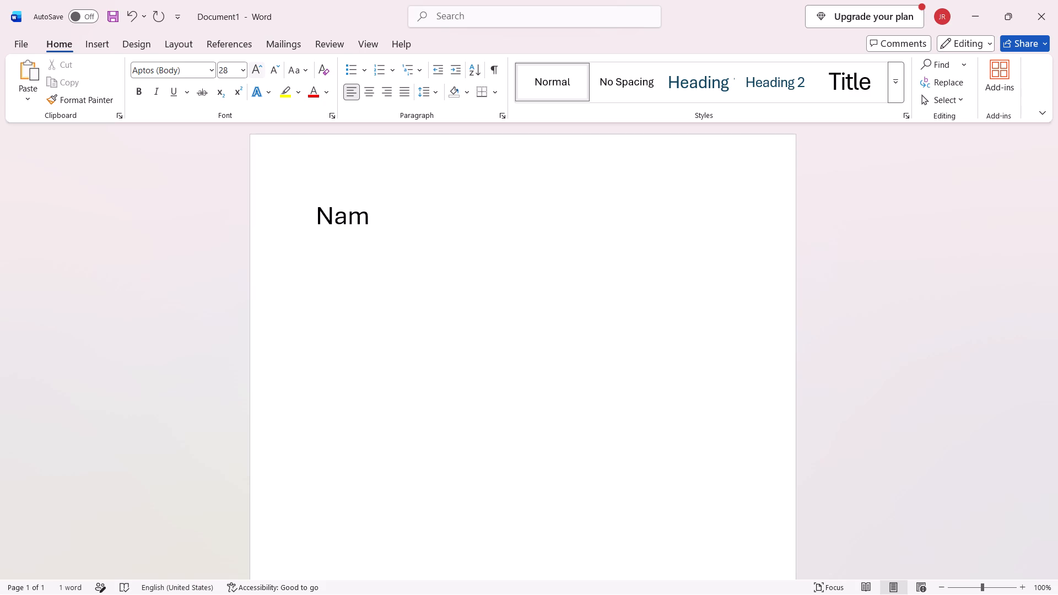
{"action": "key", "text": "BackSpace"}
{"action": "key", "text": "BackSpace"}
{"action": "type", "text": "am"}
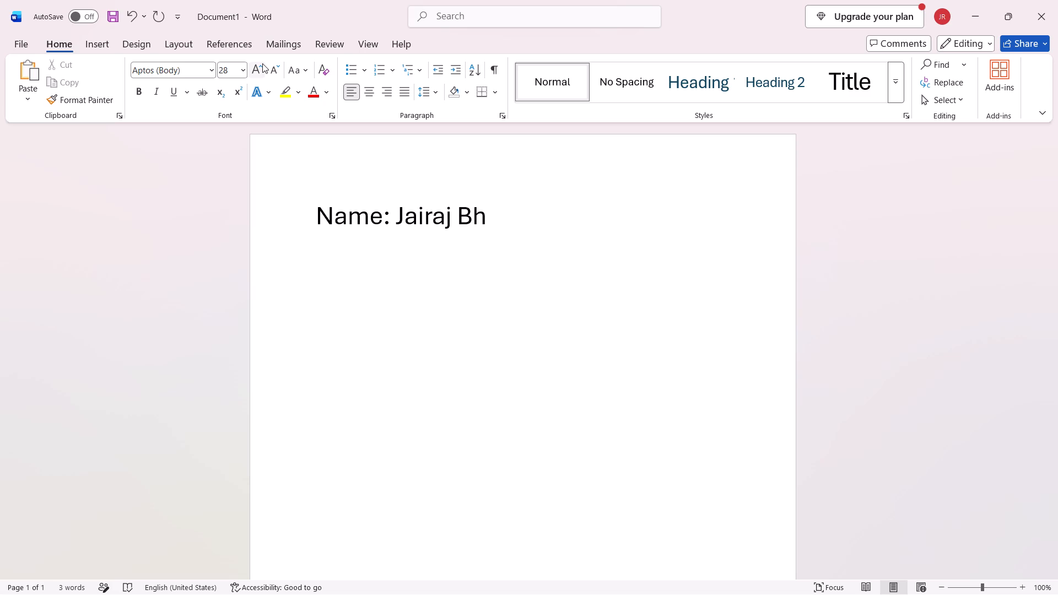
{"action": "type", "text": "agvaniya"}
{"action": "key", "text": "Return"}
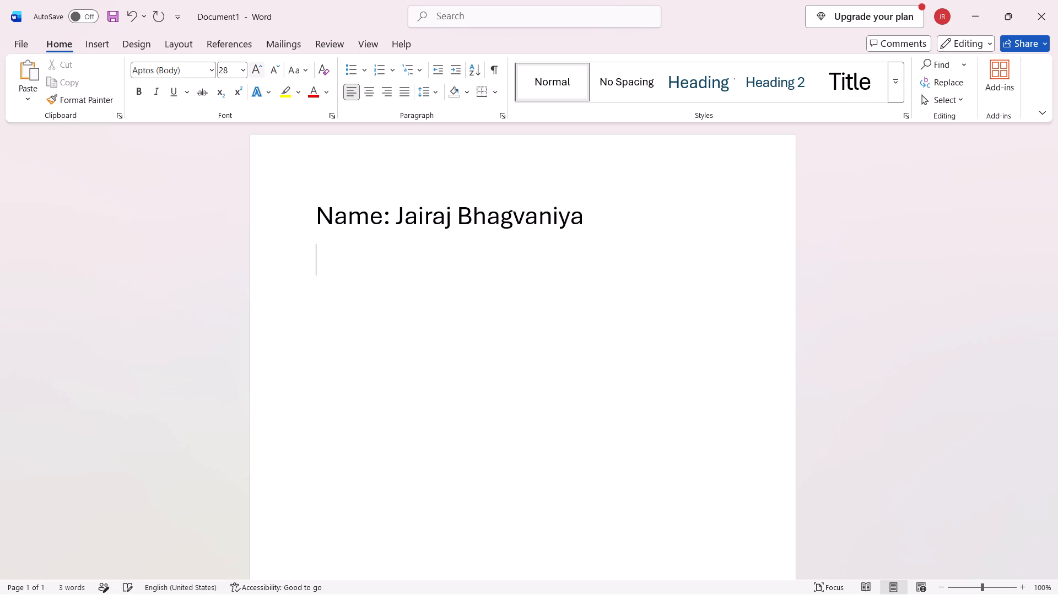
Add the line "Branch/Sec:C" below the name line.
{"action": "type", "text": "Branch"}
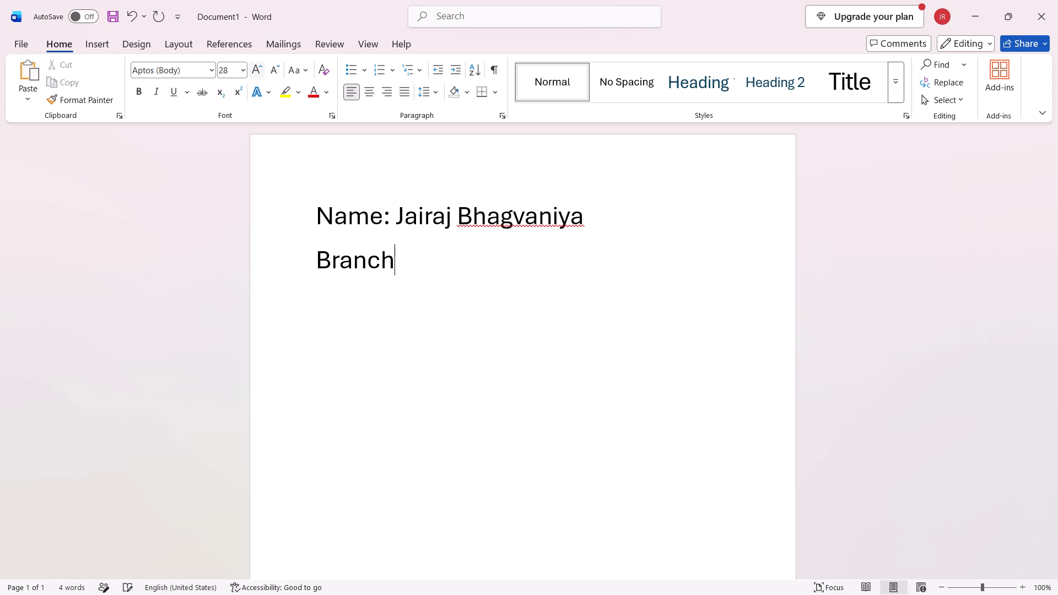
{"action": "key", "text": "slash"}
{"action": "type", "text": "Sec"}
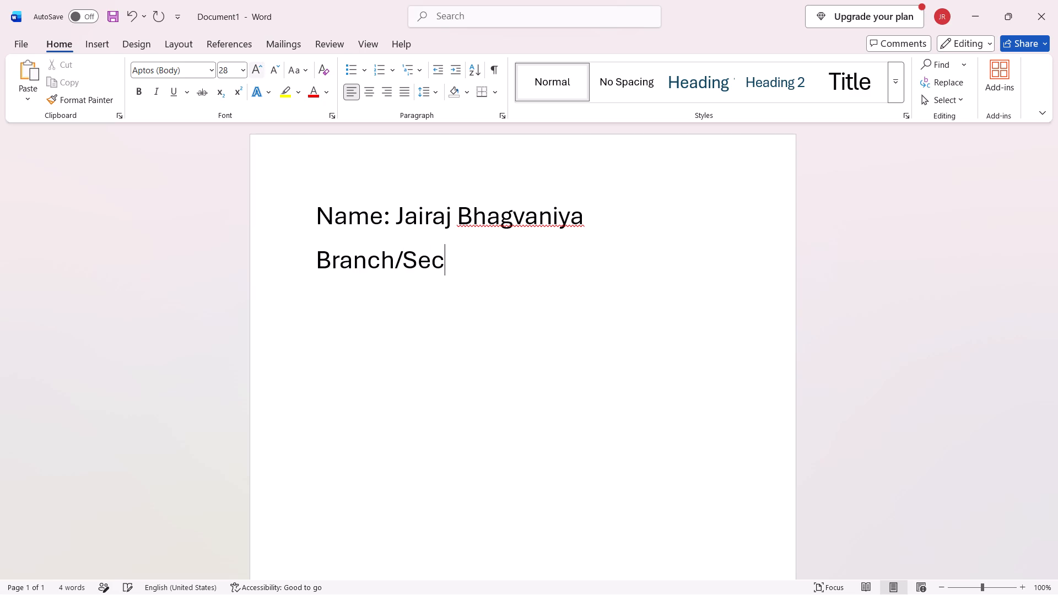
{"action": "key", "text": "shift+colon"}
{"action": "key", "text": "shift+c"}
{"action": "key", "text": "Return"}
Add a "Reg no:" line with the student's registration number below the branch line.
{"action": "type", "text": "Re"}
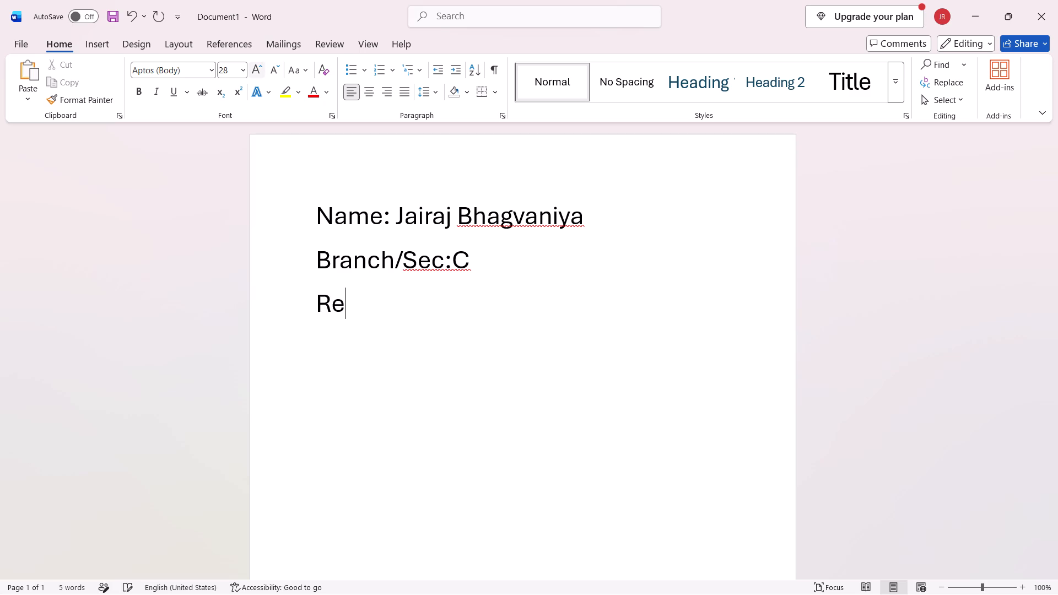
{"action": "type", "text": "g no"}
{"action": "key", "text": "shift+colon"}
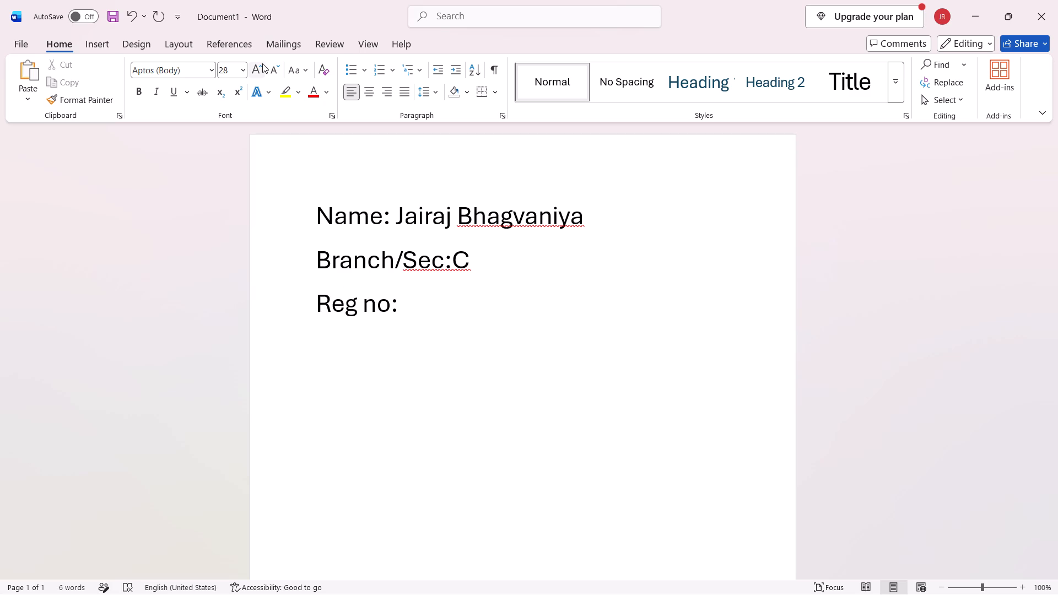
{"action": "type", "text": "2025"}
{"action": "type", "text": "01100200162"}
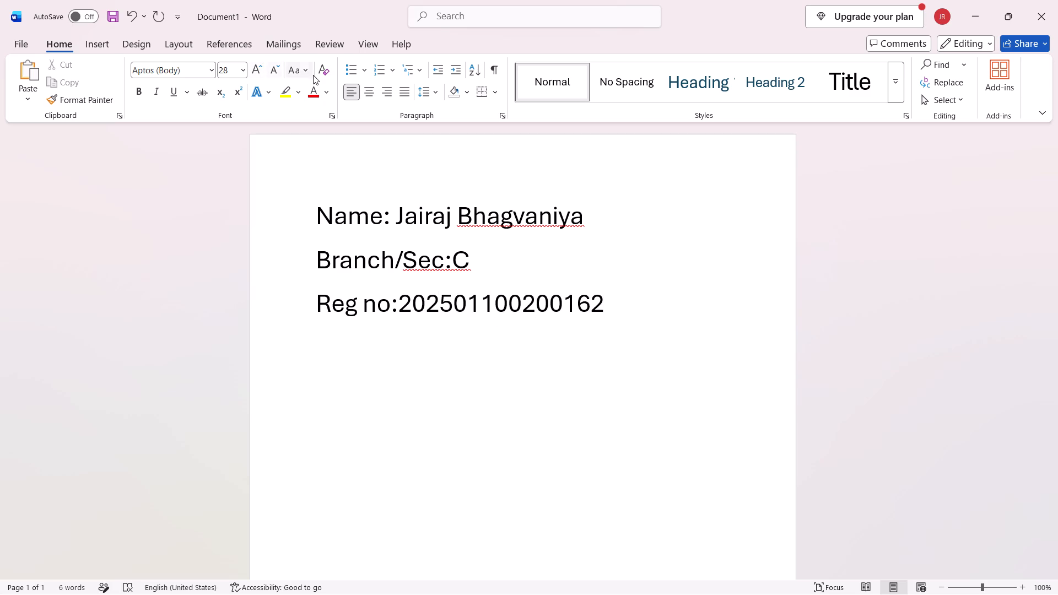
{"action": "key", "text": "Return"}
Add a "Code:" heading line and paste the copied SQL code beneath it.
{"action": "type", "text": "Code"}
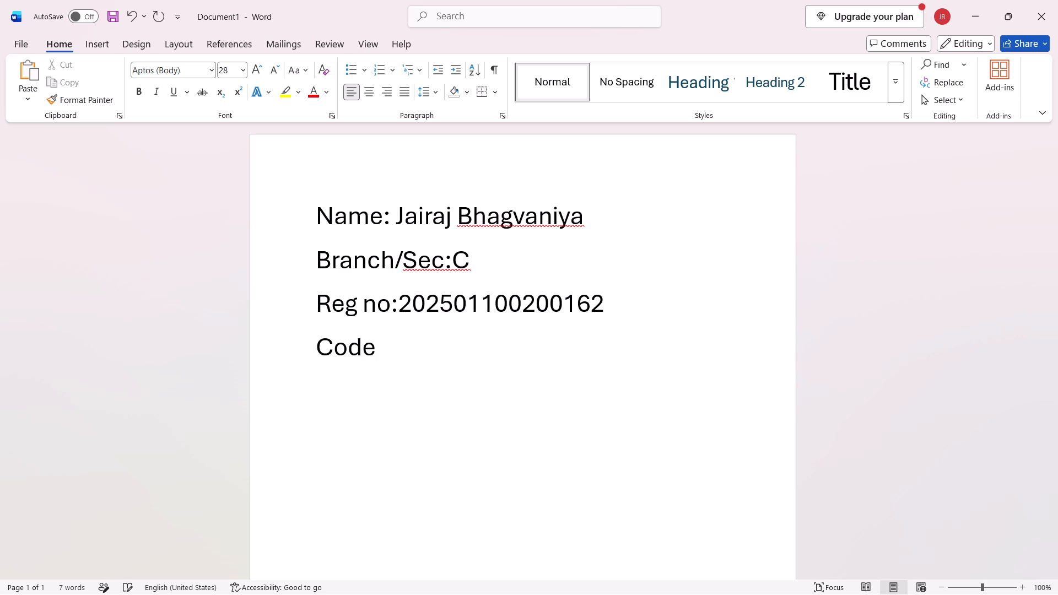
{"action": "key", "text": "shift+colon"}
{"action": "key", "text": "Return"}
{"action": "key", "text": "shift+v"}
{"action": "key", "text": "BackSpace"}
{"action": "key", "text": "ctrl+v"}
Set the font size of the four header lines, from "Name:" through "Code:", to 24.
{"action": "scroll", "coordinate": [417, 248], "scroll_direction": "up", "scroll_amount": 2}
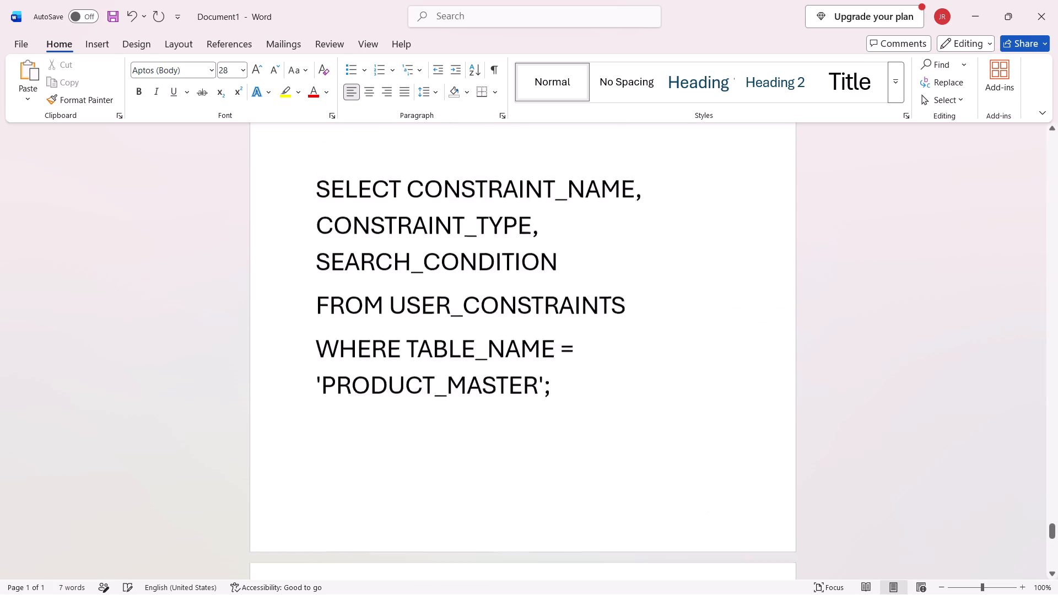
{"action": "scroll", "coordinate": [417, 248], "scroll_direction": "up", "scroll_amount": 15}
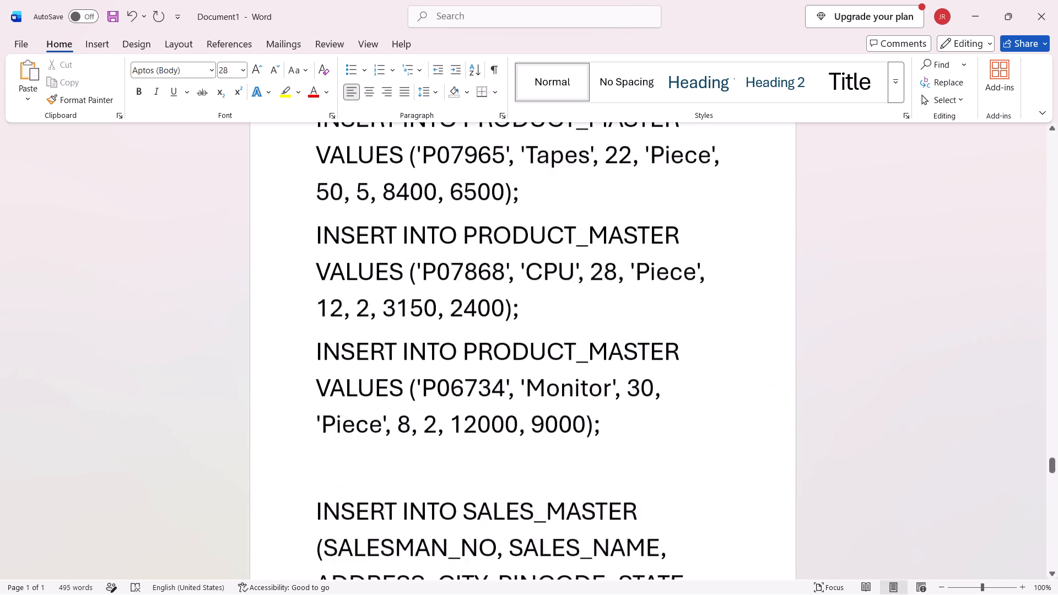
{"action": "scroll", "coordinate": [417, 248], "scroll_direction": "up", "scroll_amount": 14}
{"action": "scroll", "coordinate": [417, 248], "scroll_direction": "up", "scroll_amount": 15}
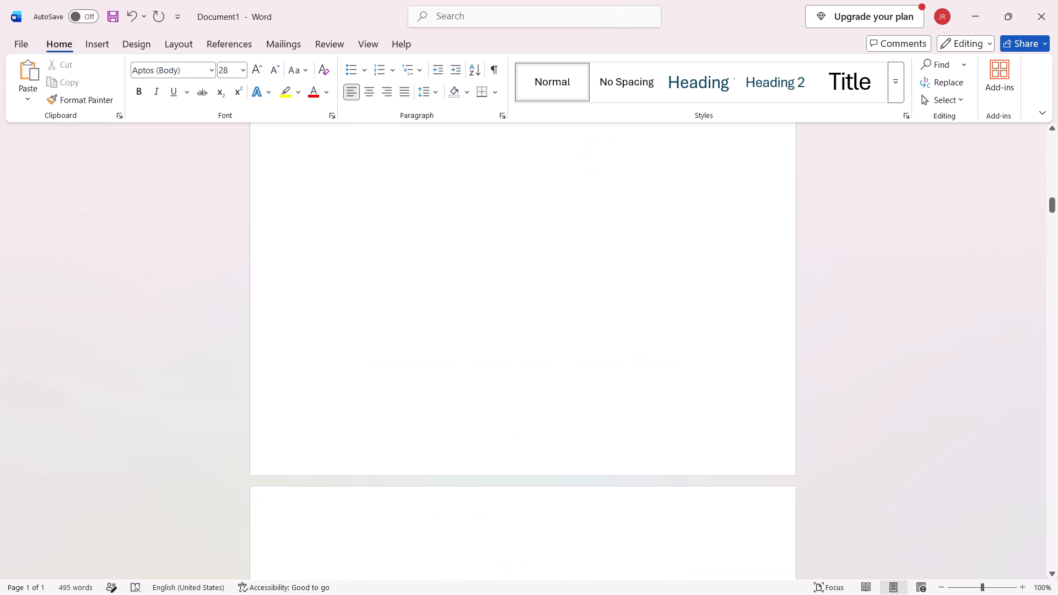
{"action": "scroll", "coordinate": [417, 248], "scroll_direction": "up", "scroll_amount": 11}
{"action": "scroll", "coordinate": [417, 248], "scroll_direction": "up", "scroll_amount": 11}
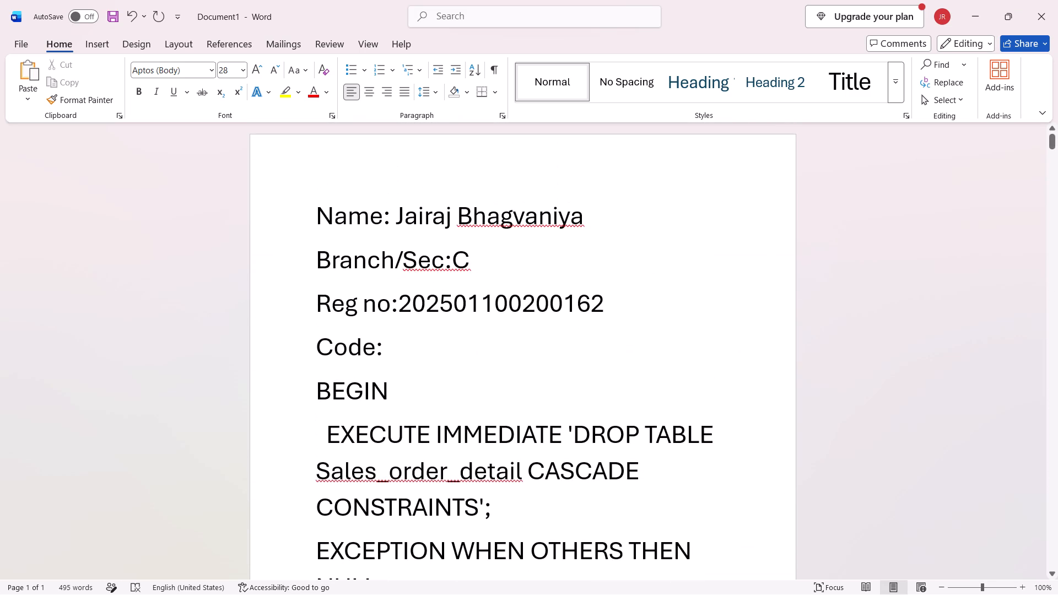
{"action": "left_click_drag", "start_coordinate": [396, 353], "coordinate": [348, 306]}
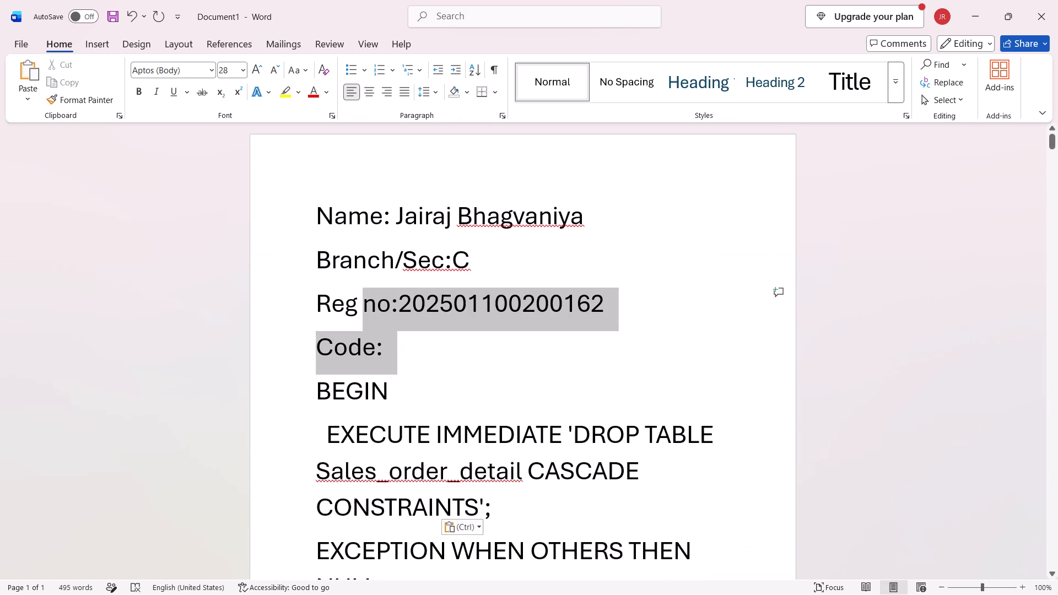
{"action": "left_click_drag", "start_coordinate": [348, 306], "coordinate": [310, 217]}
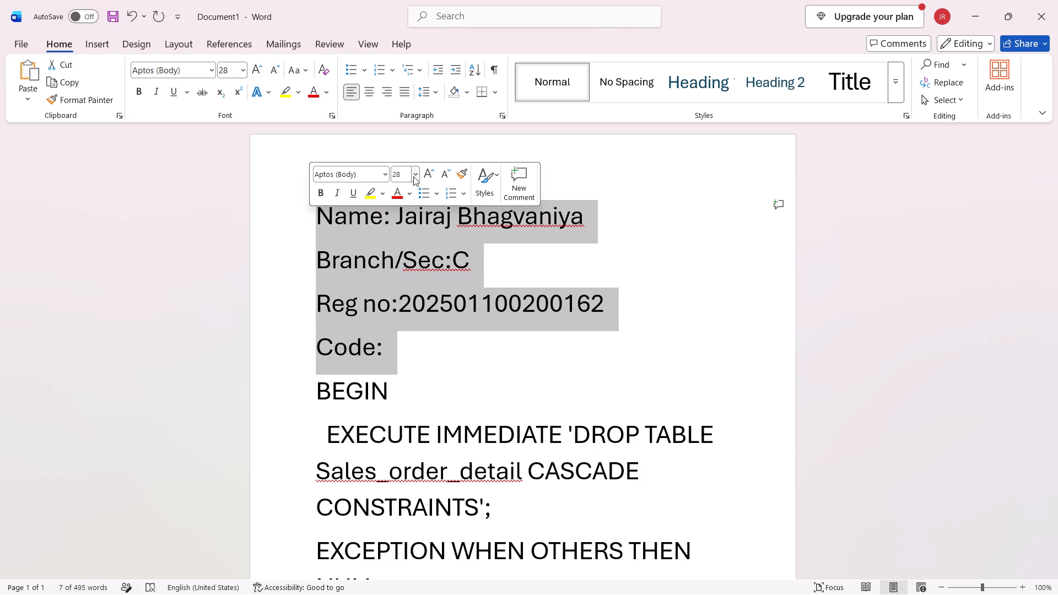
{"action": "left_click", "coordinate": [413, 176]}
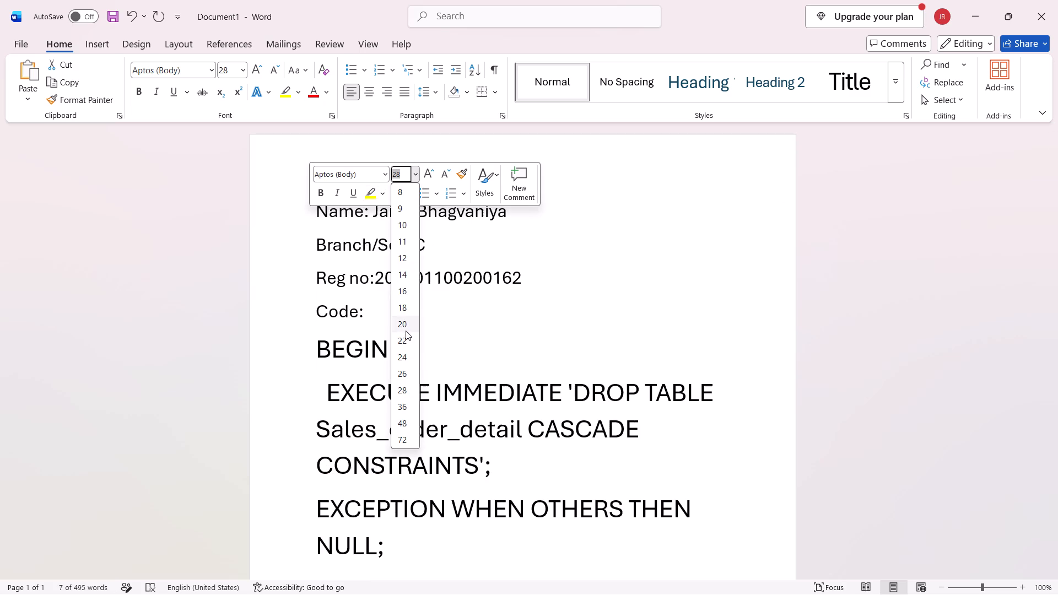
{"action": "left_click", "coordinate": [401, 358]}
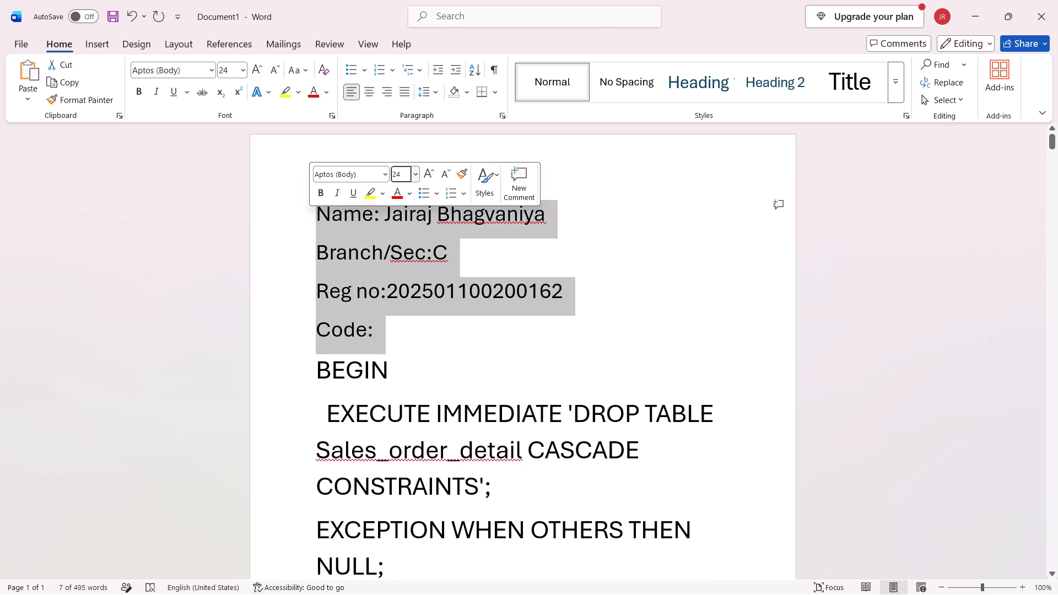
{"action": "left_click", "coordinate": [830, 347]}
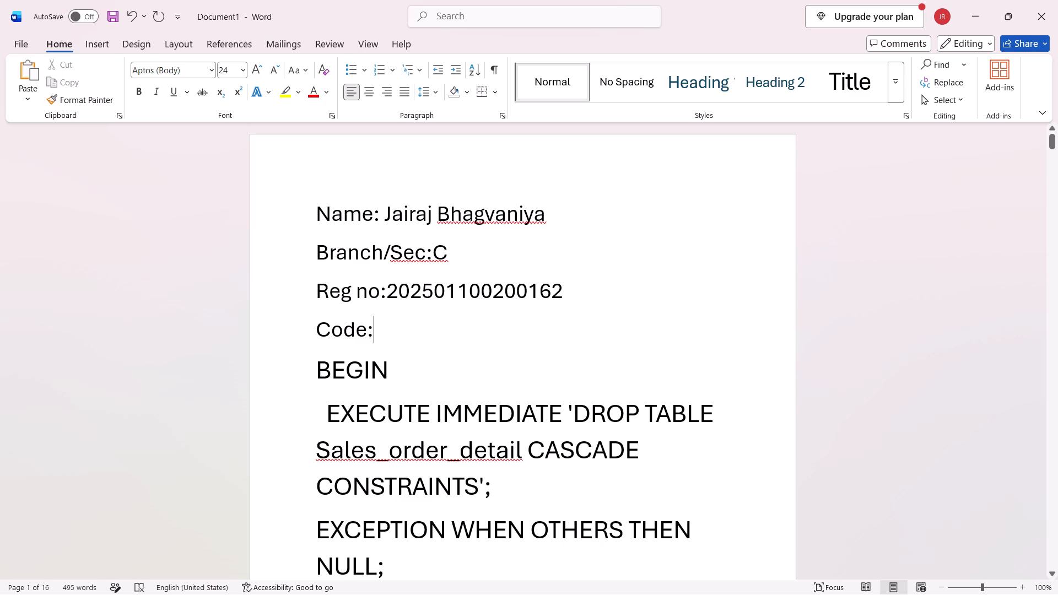
Select all the SQL code below "Code:" to the document's end and shrink its font by three size increments.
{"action": "left_click_drag", "start_coordinate": [319, 364], "coordinate": [786, 592]}
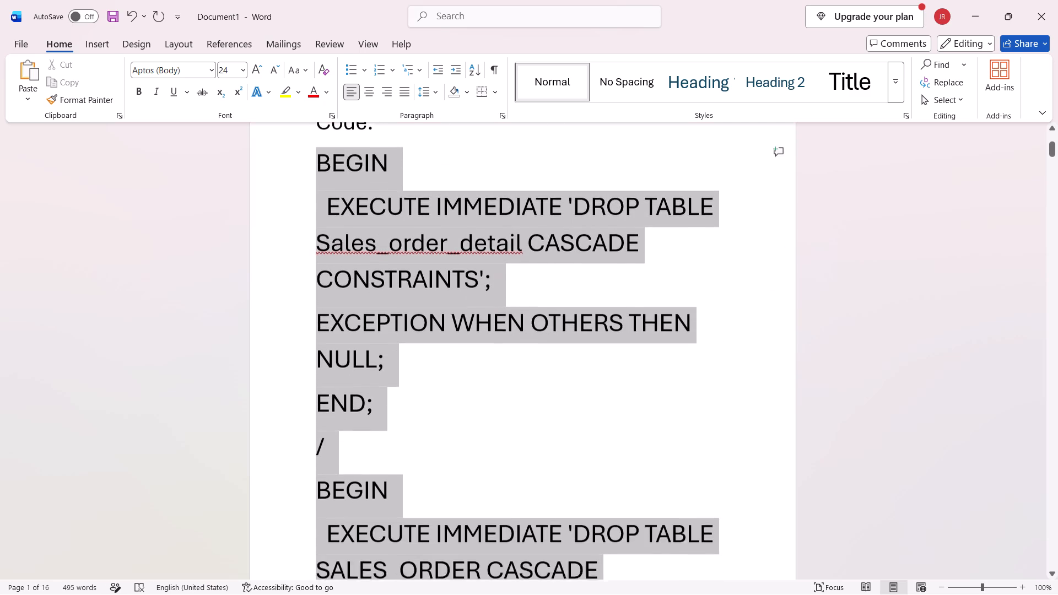
{"action": "left_click_drag", "start_coordinate": [786, 592], "coordinate": [770, 594]}
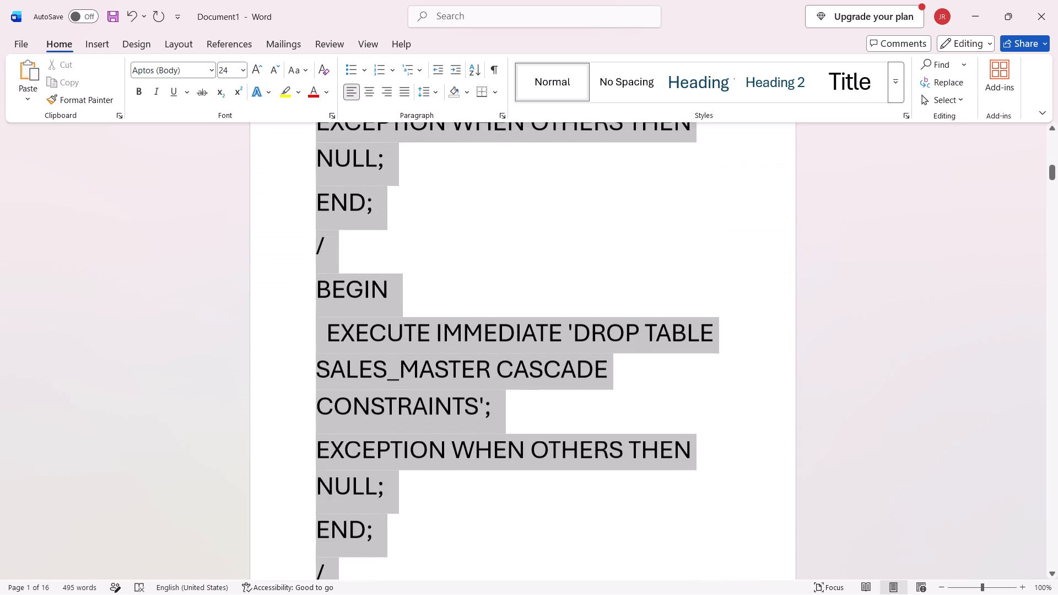
{"action": "left_click_drag", "start_coordinate": [770, 594], "coordinate": [761, 594]}
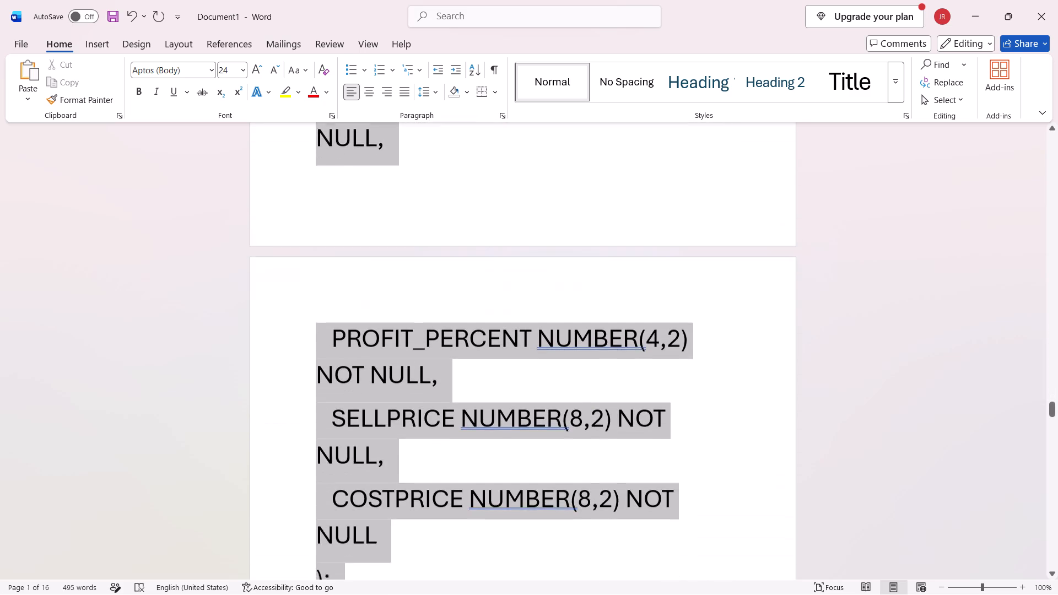
{"action": "left_click_drag", "start_coordinate": [761, 594], "coordinate": [762, 594]}
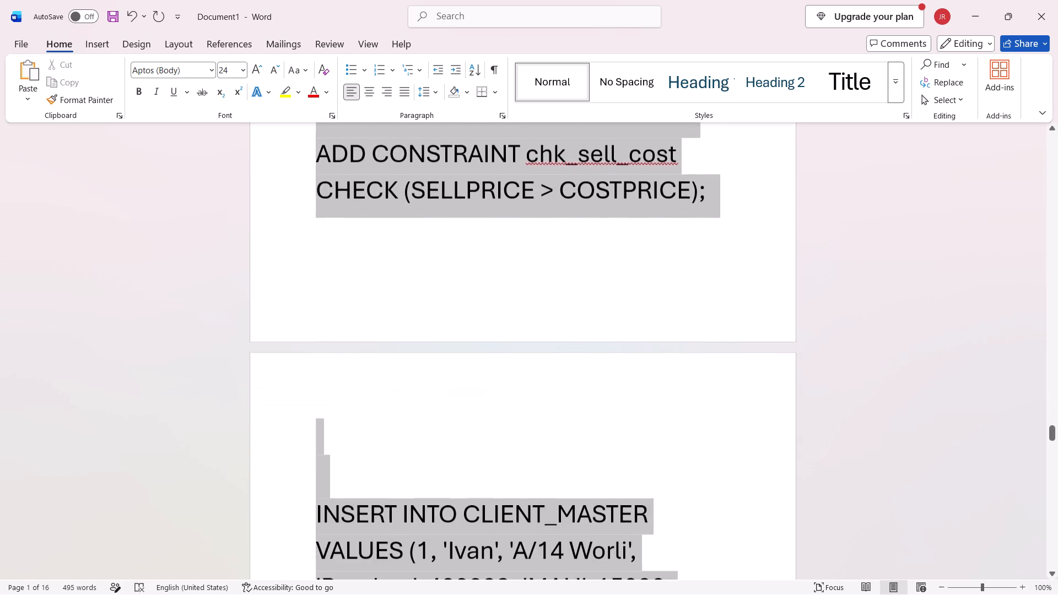
{"action": "left_click_drag", "start_coordinate": [762, 594], "coordinate": [759, 594]}
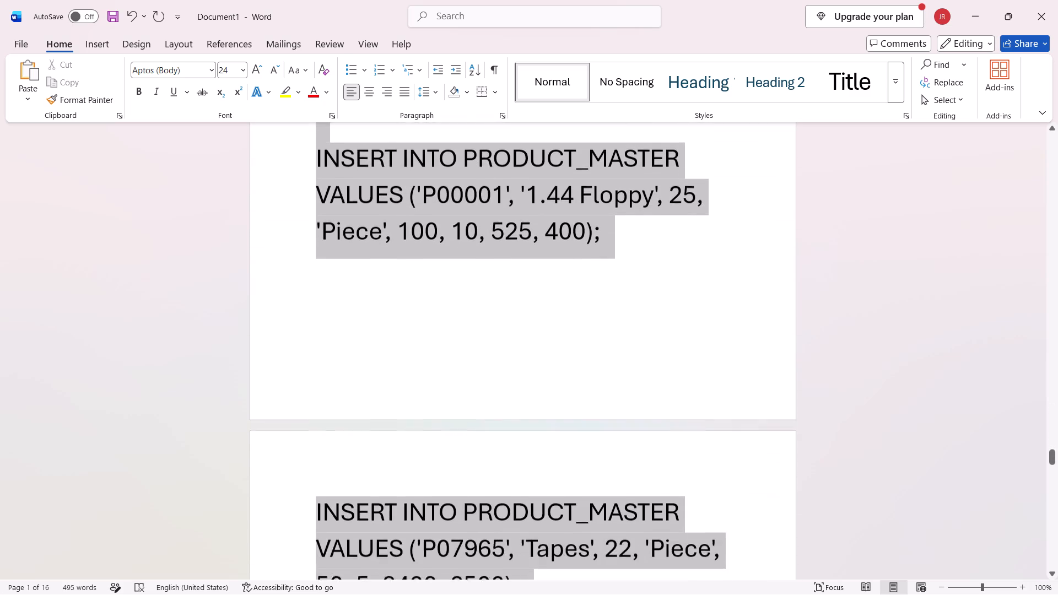
{"action": "left_click_drag", "start_coordinate": [759, 594], "coordinate": [760, 594]}
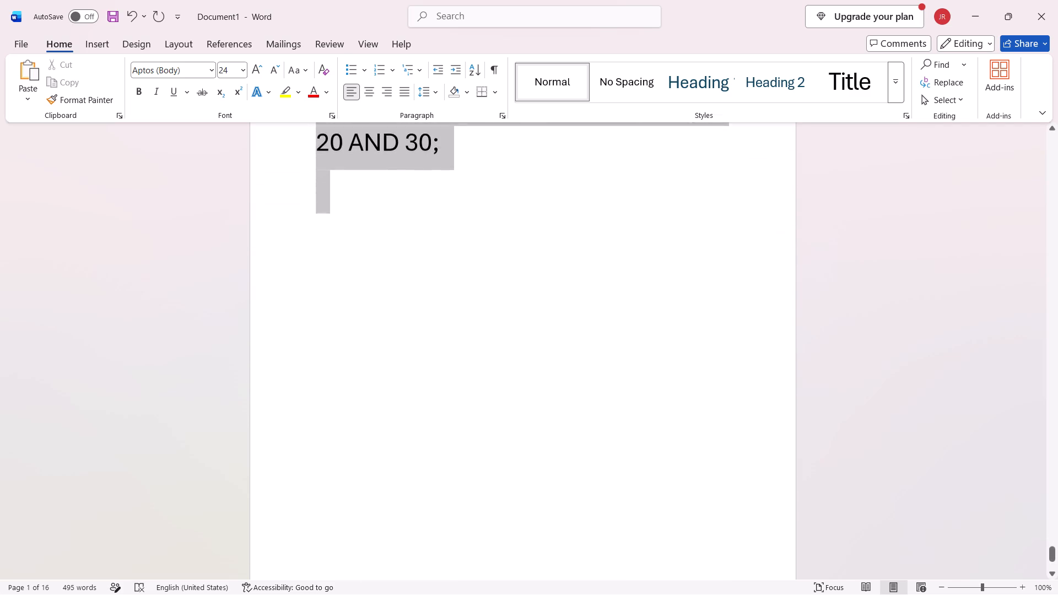
{"action": "left_click_drag", "start_coordinate": [760, 594], "coordinate": [762, 594]}
{"action": "scroll", "coordinate": [732, 356], "scroll_direction": "up", "scroll_amount": 3}
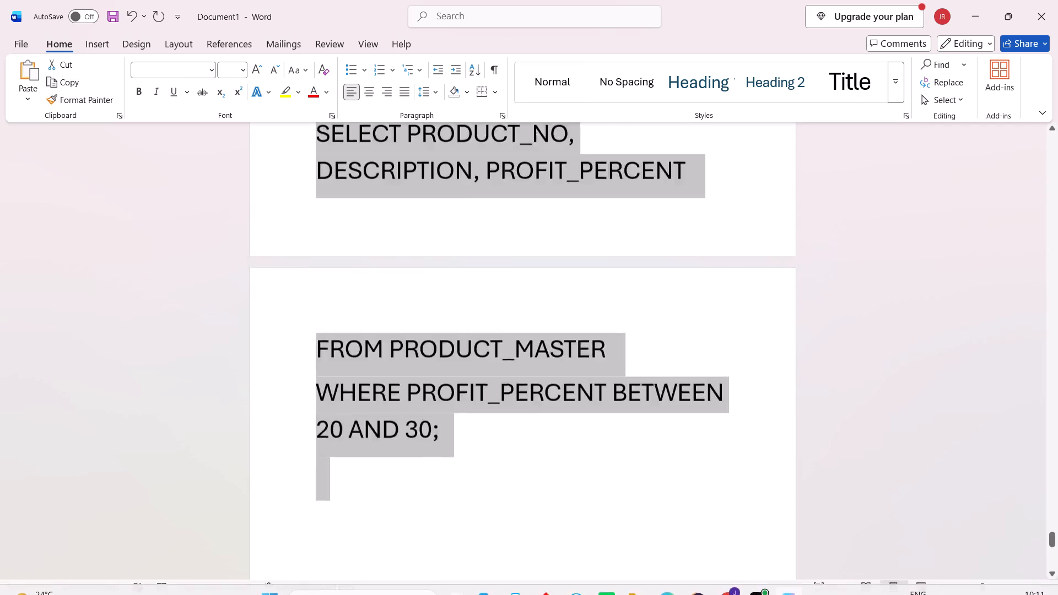
{"action": "scroll", "coordinate": [732, 356], "scroll_direction": "up", "scroll_amount": 2}
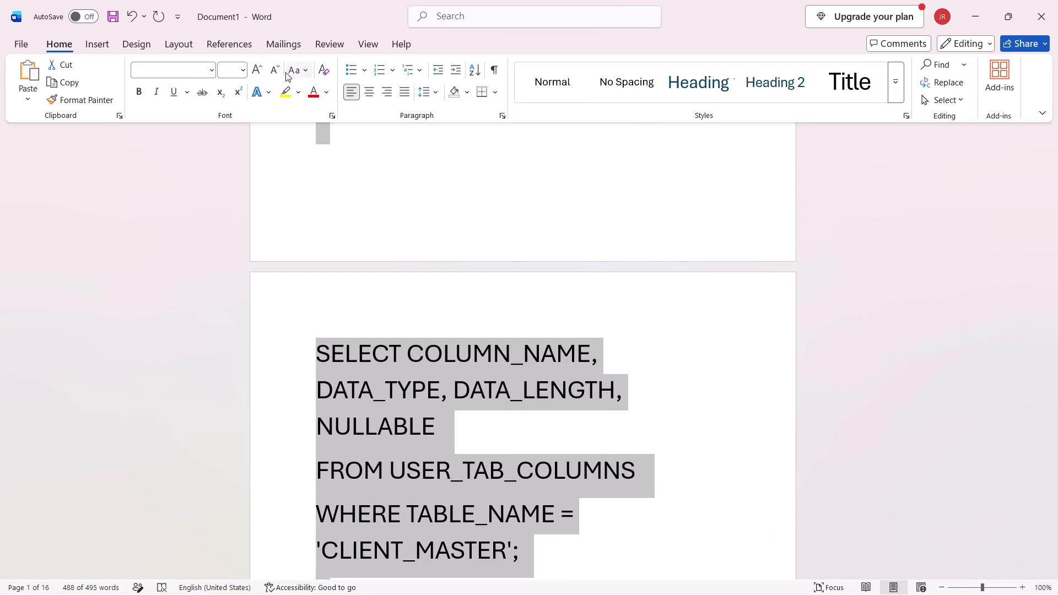
{"action": "left_click", "coordinate": [277, 66]}
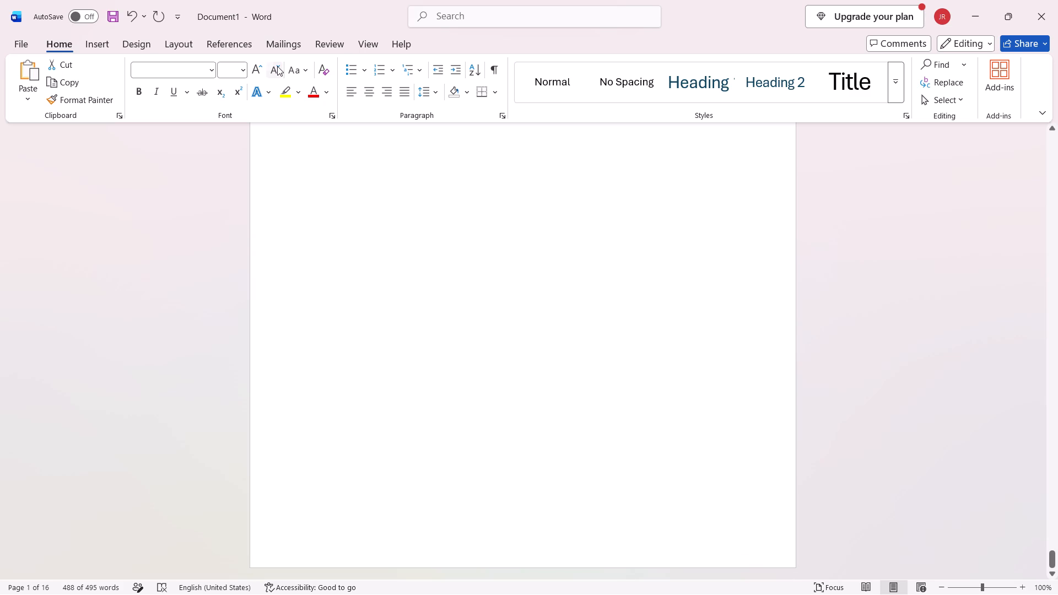
{"action": "scroll", "coordinate": [316, 261], "scroll_direction": "up", "scroll_amount": 4}
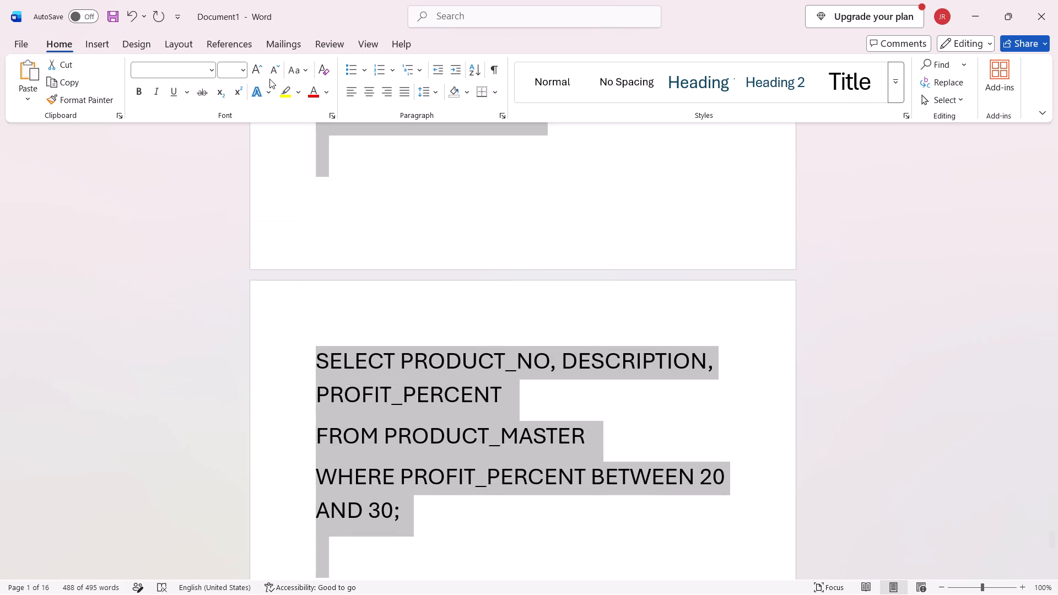
{"action": "left_click", "coordinate": [277, 70]}
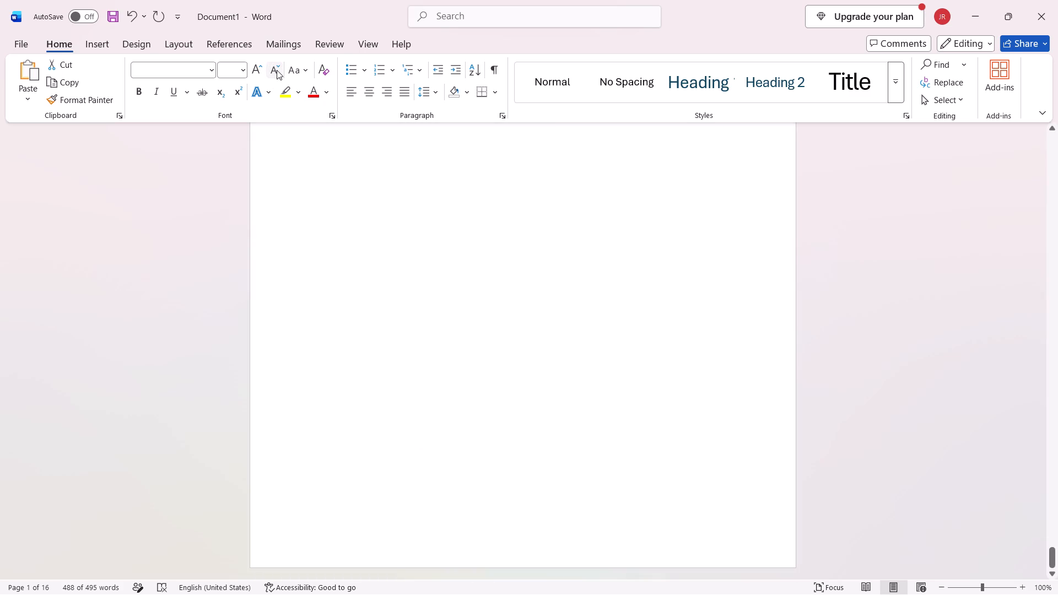
{"action": "scroll", "coordinate": [290, 150], "scroll_direction": "up", "scroll_amount": 6}
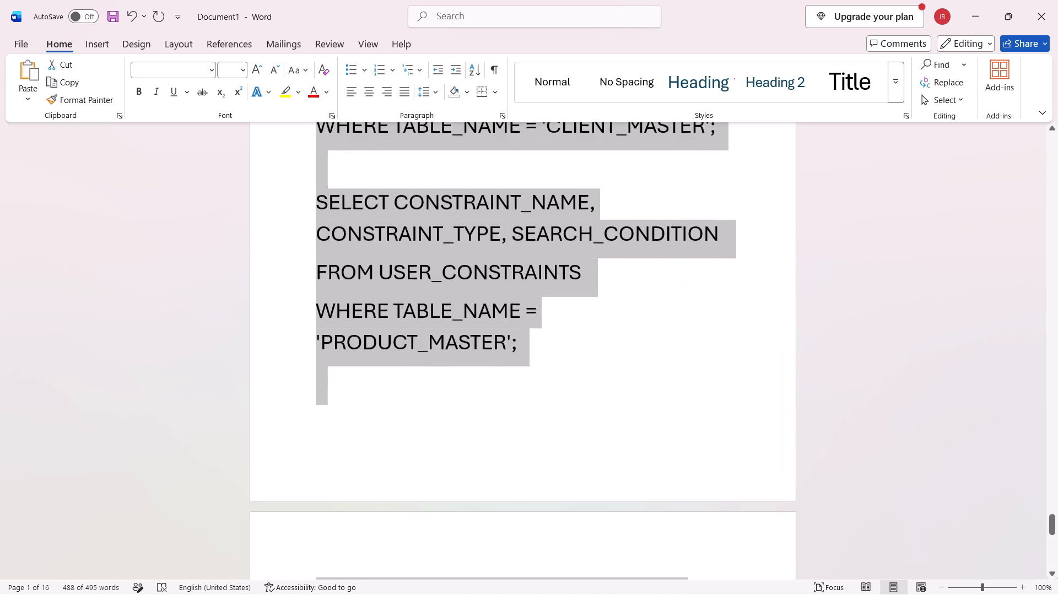
{"action": "left_click", "coordinate": [279, 67]}
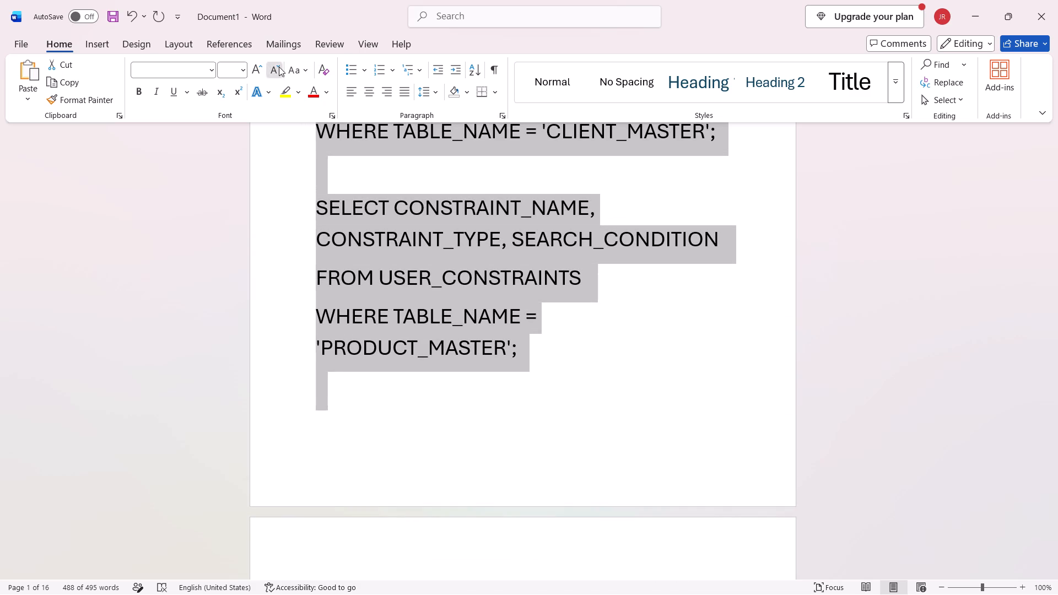
Shrink the font of the selected SQL code by four more size increments.
{"action": "scroll", "coordinate": [277, 221], "scroll_direction": "up", "scroll_amount": 15}
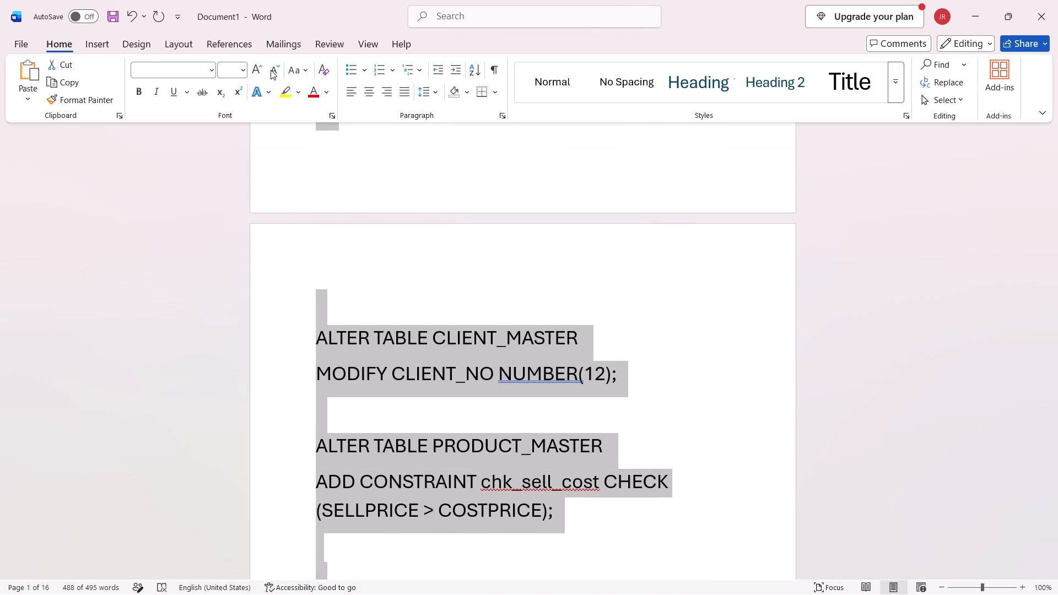
{"action": "left_click", "coordinate": [271, 70]}
{"action": "left_click", "coordinate": [271, 70]}
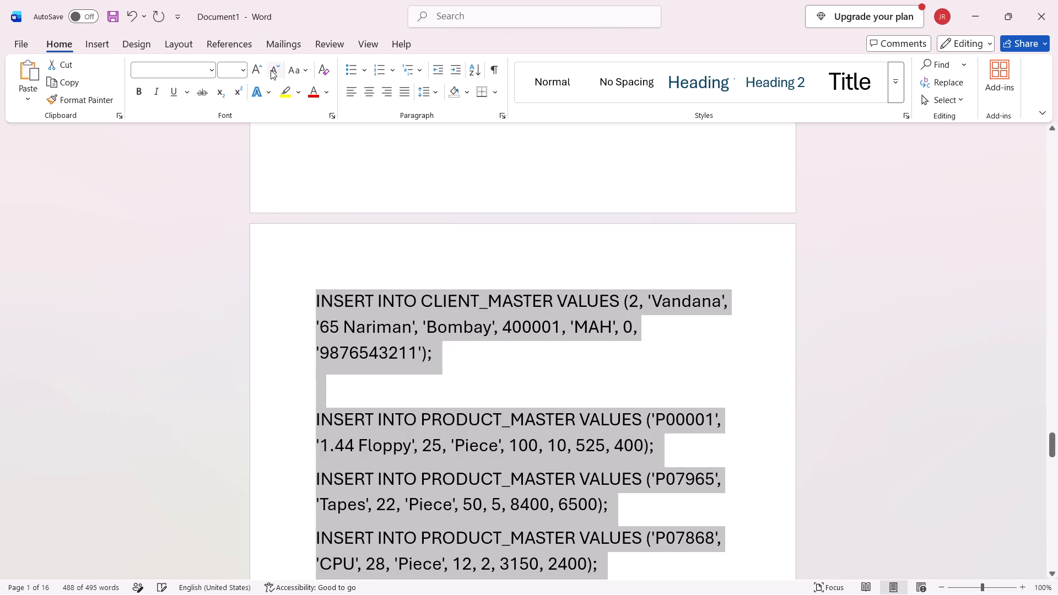
{"action": "scroll", "coordinate": [257, 259], "scroll_direction": "up", "scroll_amount": 6}
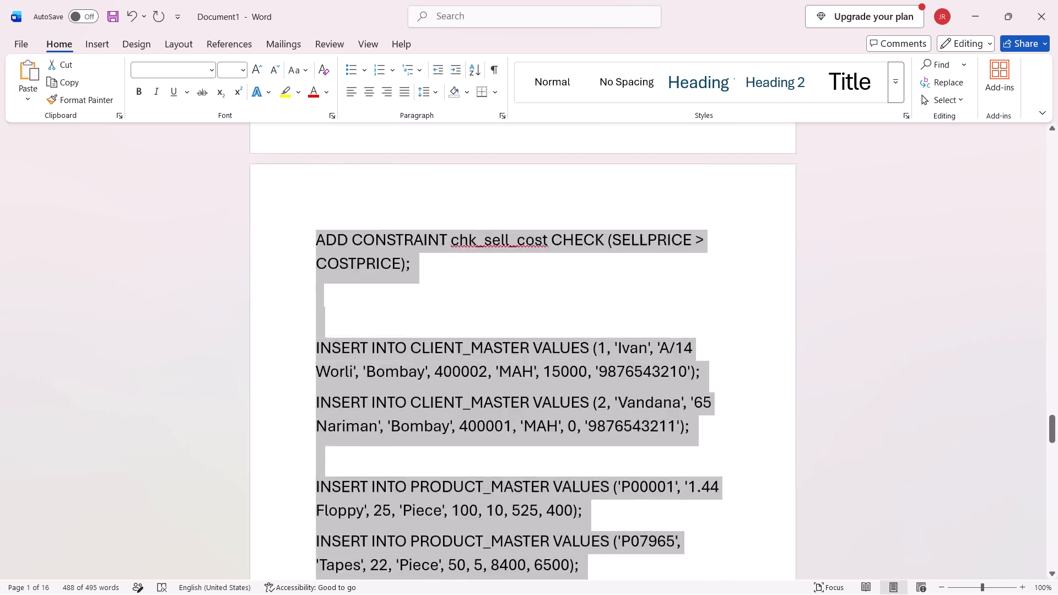
{"action": "scroll", "coordinate": [257, 259], "scroll_direction": "up", "scroll_amount": 4}
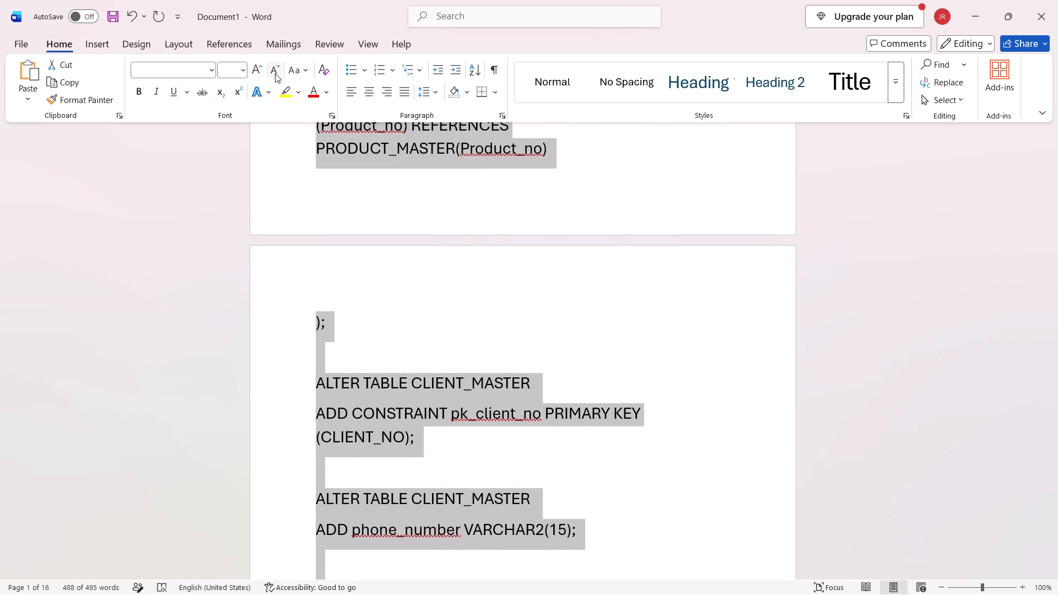
{"action": "left_click", "coordinate": [275, 73]}
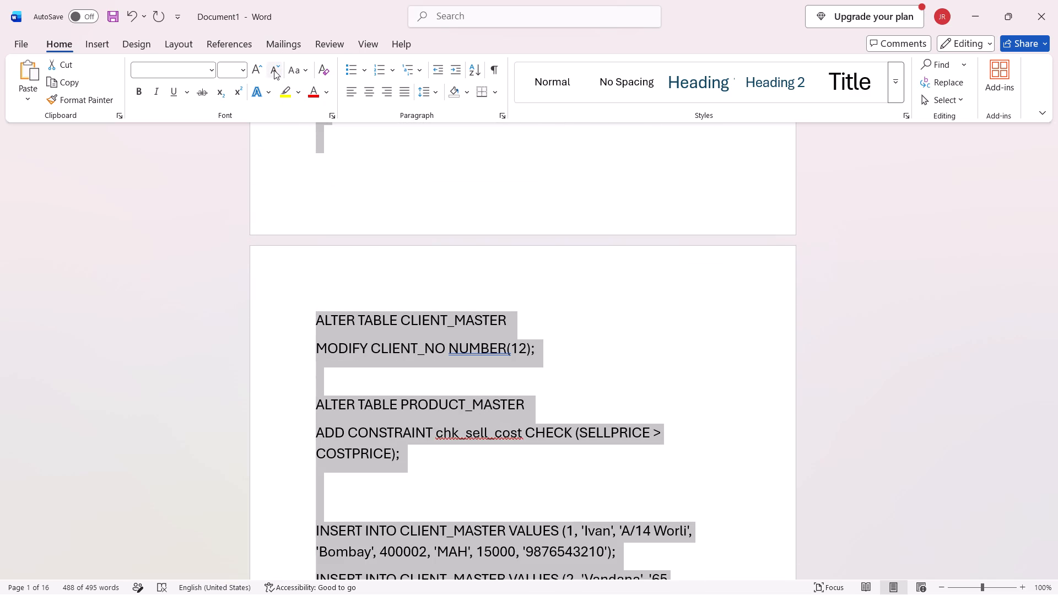
{"action": "left_click", "coordinate": [274, 70]}
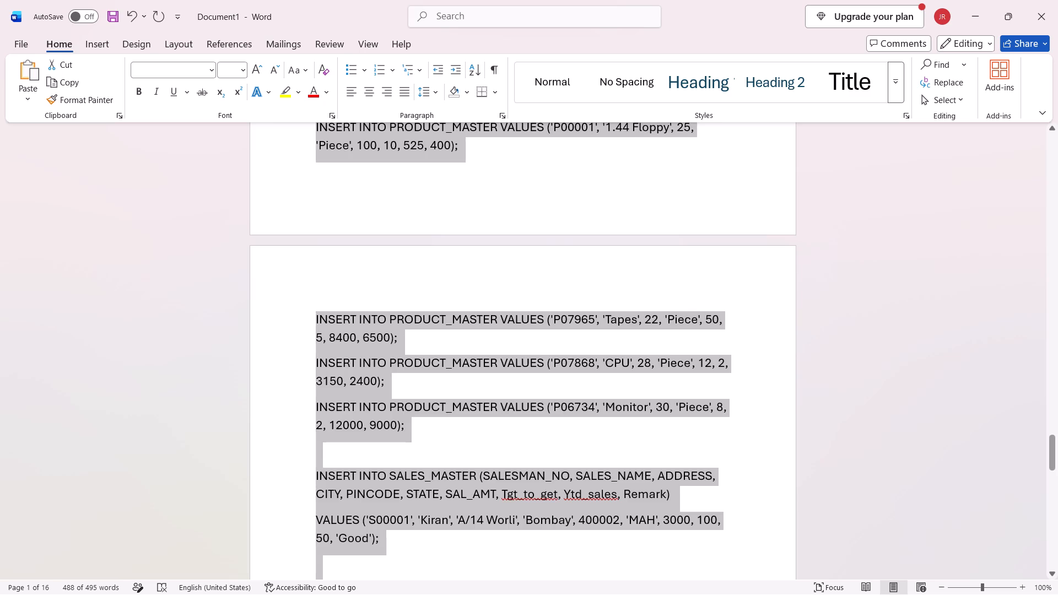
Review the resized SQL code across the pages, from its first block to the last query.
{"action": "scroll", "coordinate": [256, 231], "scroll_direction": "up", "scroll_amount": 11}
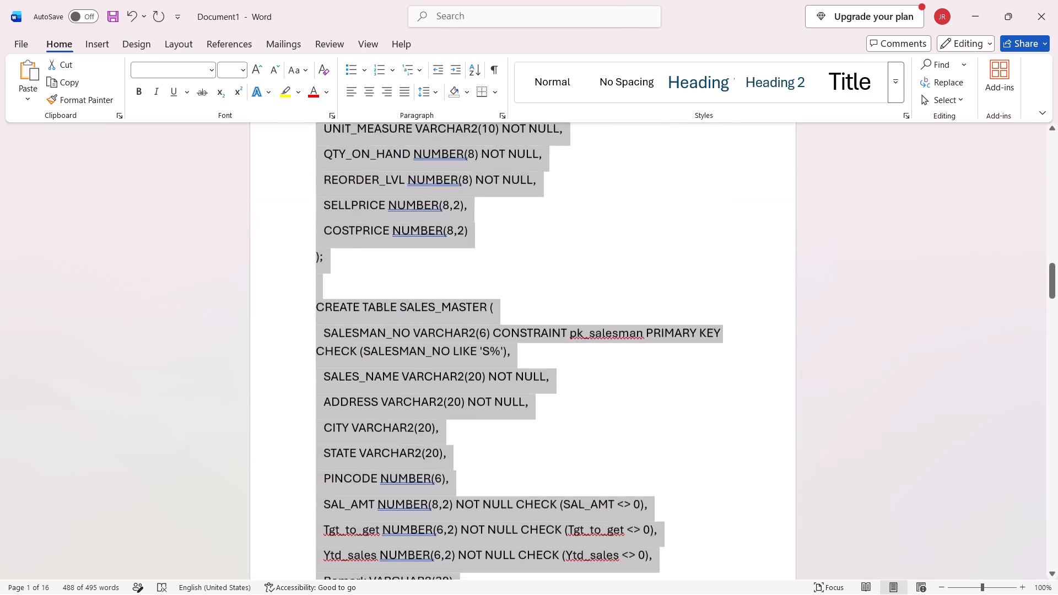
{"action": "scroll", "coordinate": [256, 231], "scroll_direction": "up", "scroll_amount": 11}
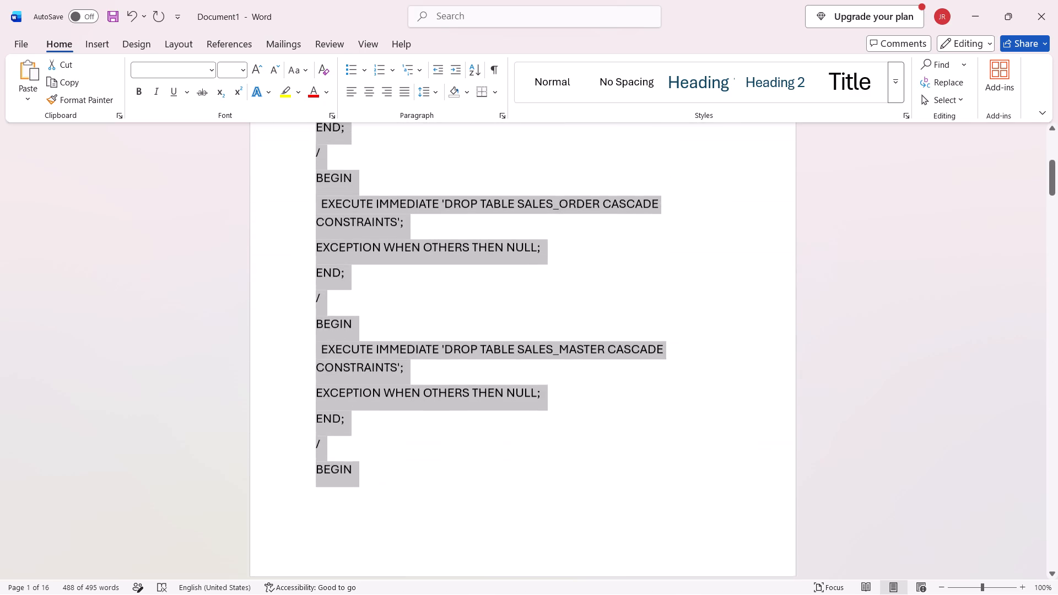
{"action": "scroll", "coordinate": [256, 231], "scroll_direction": "up", "scroll_amount": 6}
{"action": "scroll", "coordinate": [469, 288], "scroll_direction": "down", "scroll_amount": 9}
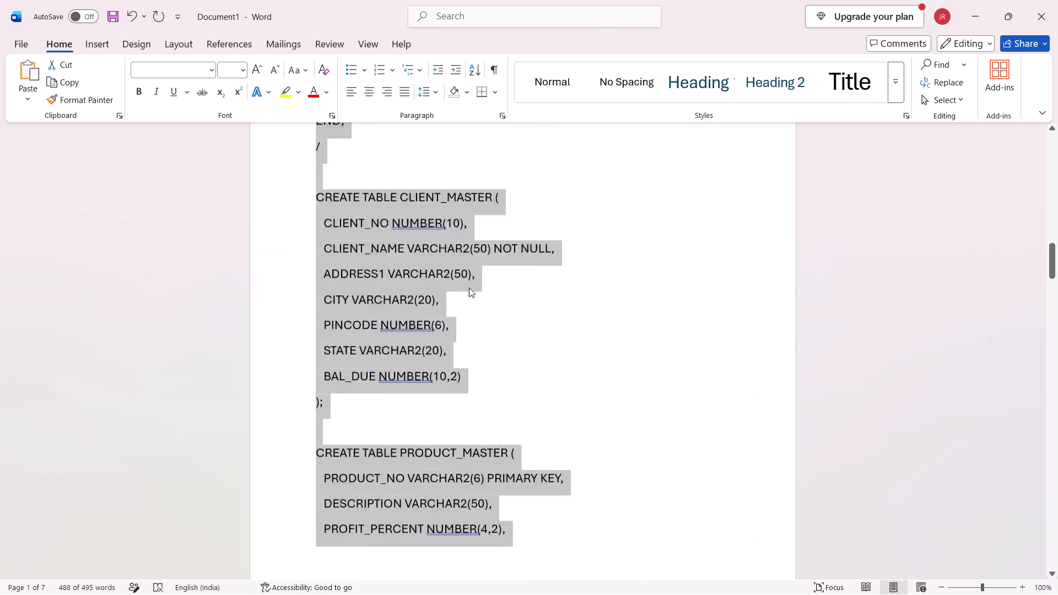
{"action": "scroll", "coordinate": [469, 288], "scroll_direction": "down", "scroll_amount": 13}
{"action": "scroll", "coordinate": [469, 288], "scroll_direction": "up", "scroll_amount": 2}
{"action": "scroll", "coordinate": [469, 288], "scroll_direction": "down", "scroll_amount": 1}
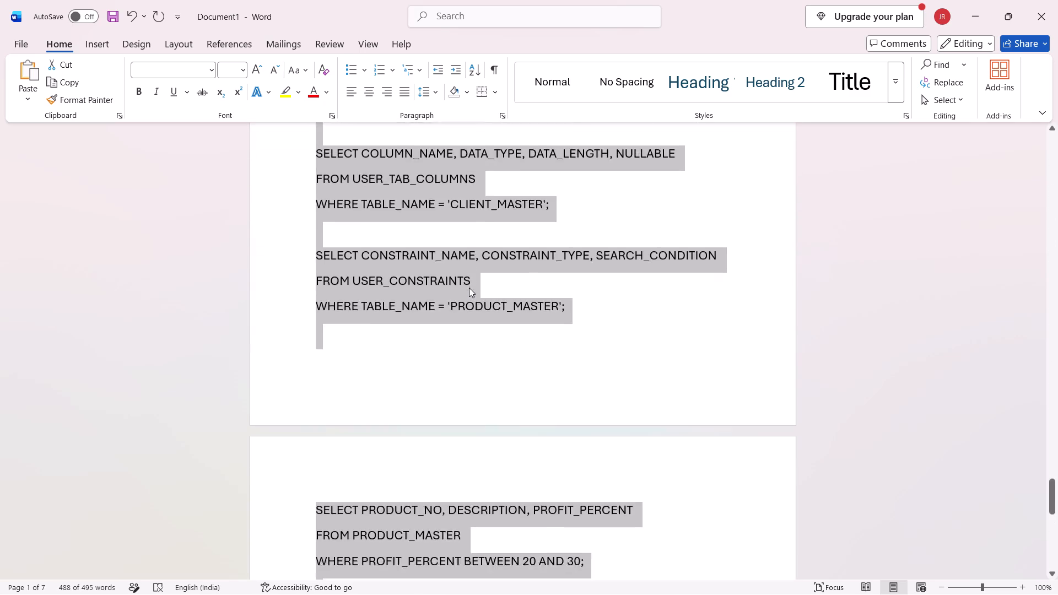
{"action": "scroll", "coordinate": [469, 288], "scroll_direction": "down", "scroll_amount": 1}
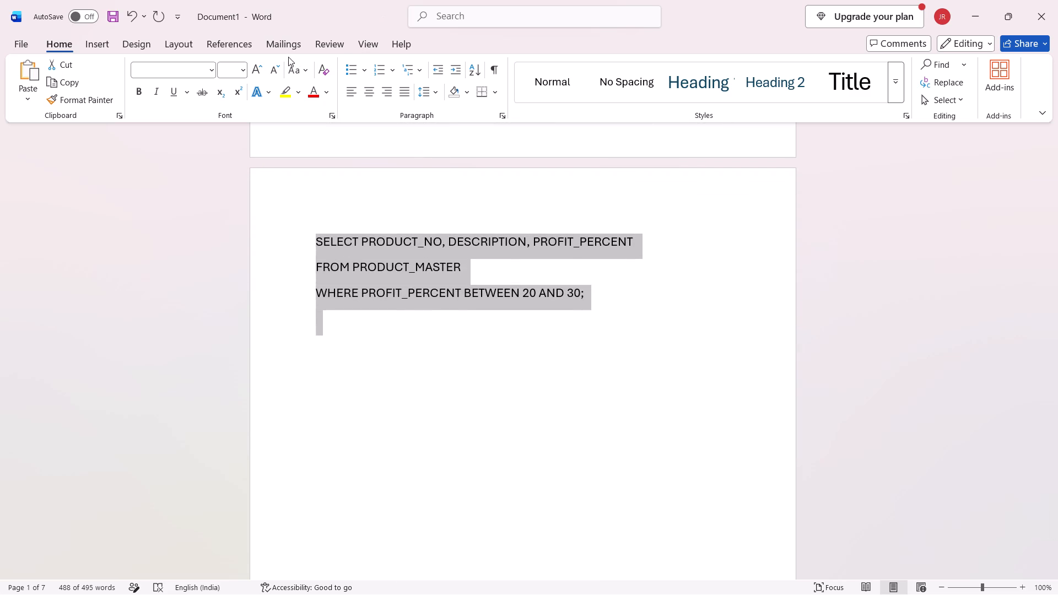
Shrink the font of the selected SQL code by two further size increments.
{"action": "left_click", "coordinate": [279, 62]}
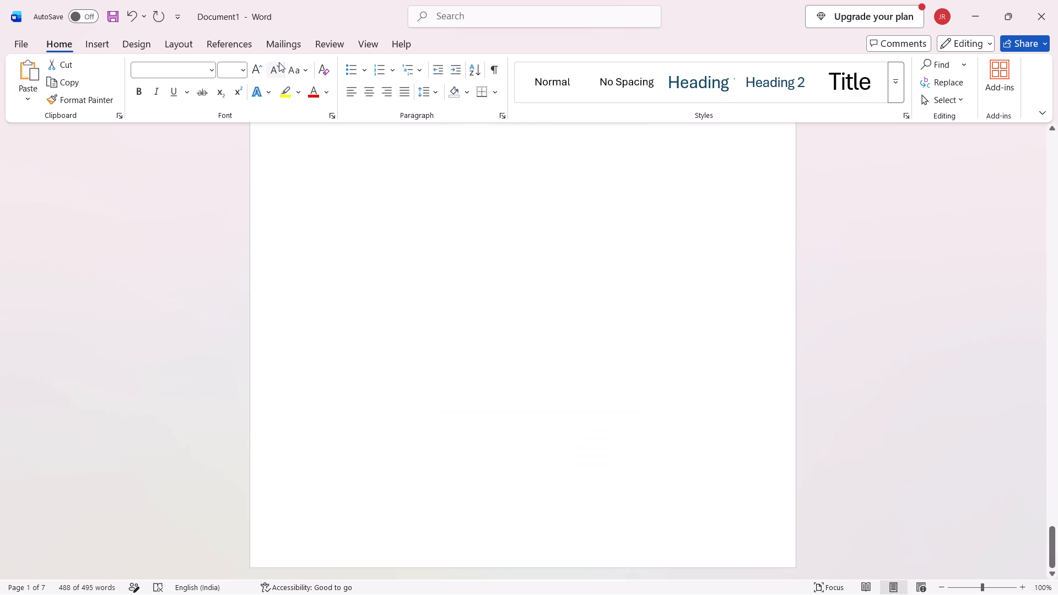
{"action": "scroll", "coordinate": [283, 293], "scroll_direction": "up", "scroll_amount": 4}
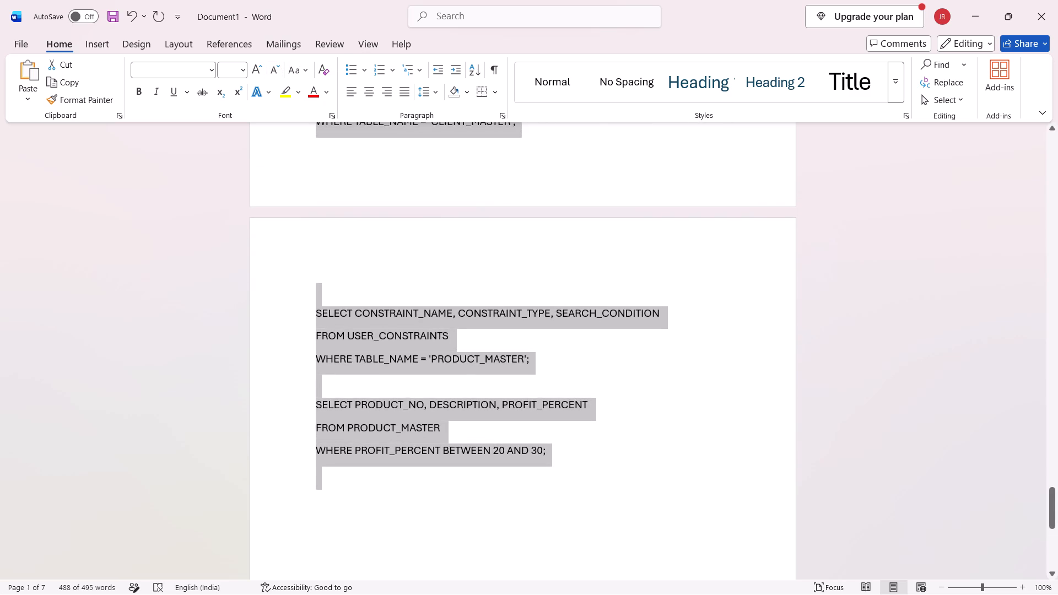
{"action": "scroll", "coordinate": [290, 320], "scroll_direction": "up", "scroll_amount": 1}
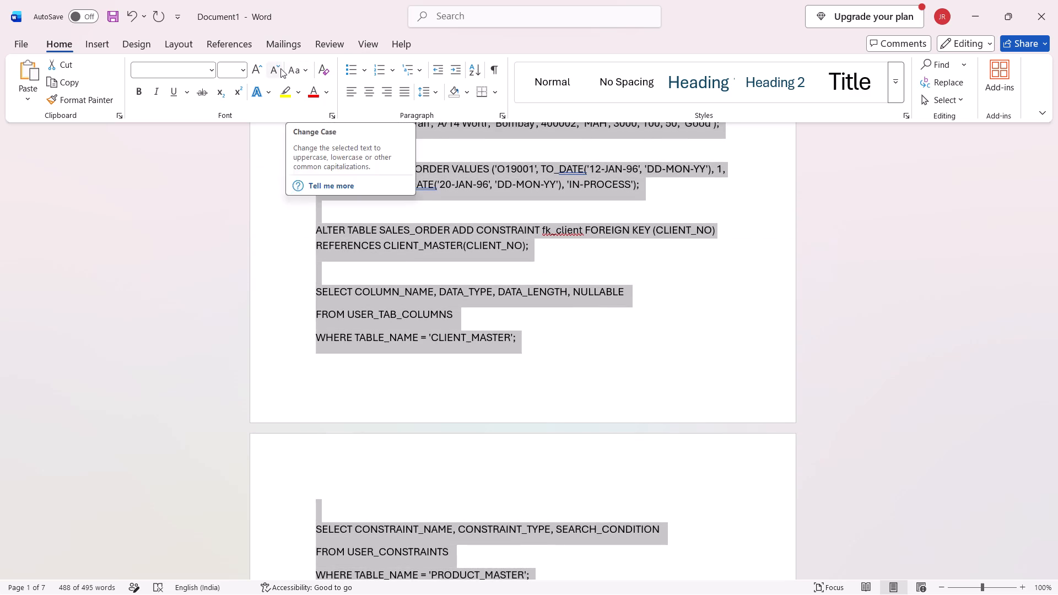
{"action": "left_click", "coordinate": [277, 68]}
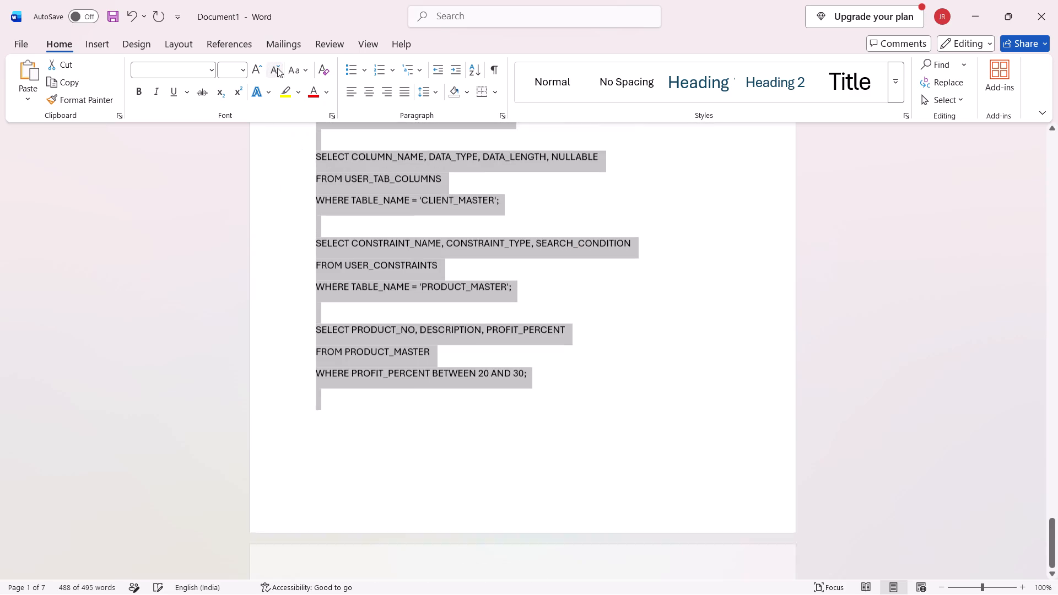
Check the code's length across the pages and shrink its font by another two size increments.
{"action": "scroll", "coordinate": [261, 253], "scroll_direction": "up", "scroll_amount": 8}
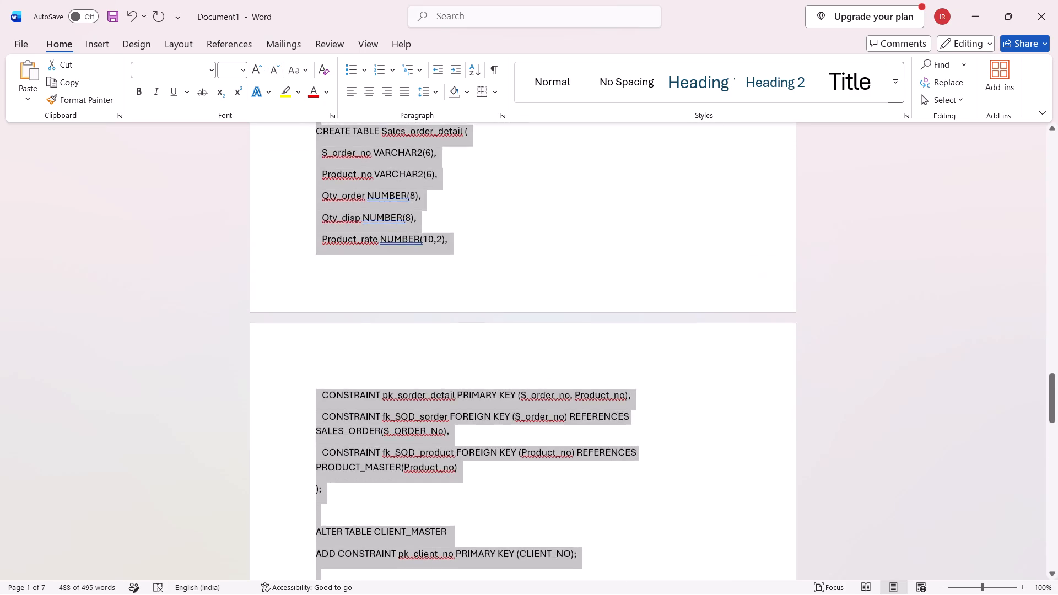
{"action": "scroll", "coordinate": [261, 253], "scroll_direction": "up", "scroll_amount": 18}
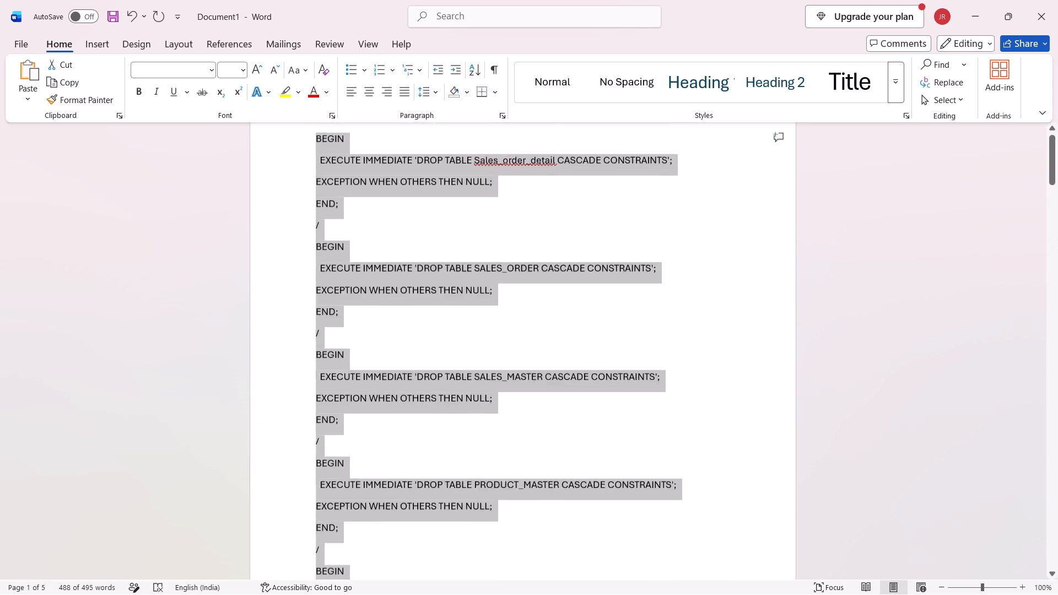
{"action": "scroll", "coordinate": [261, 253], "scroll_direction": "down", "scroll_amount": 6}
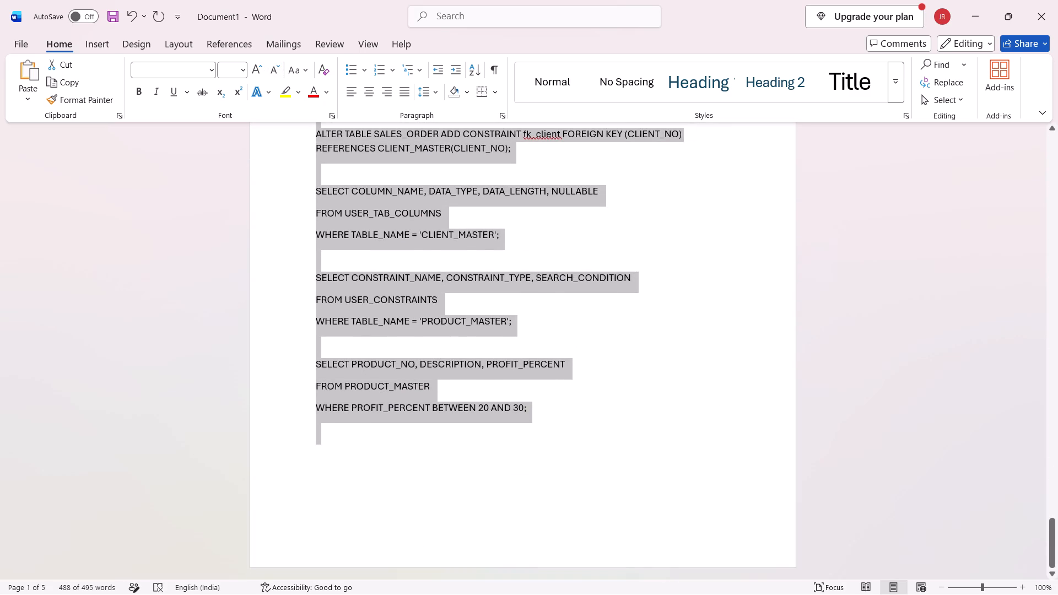
{"action": "scroll", "coordinate": [261, 253], "scroll_direction": "down", "scroll_amount": 4}
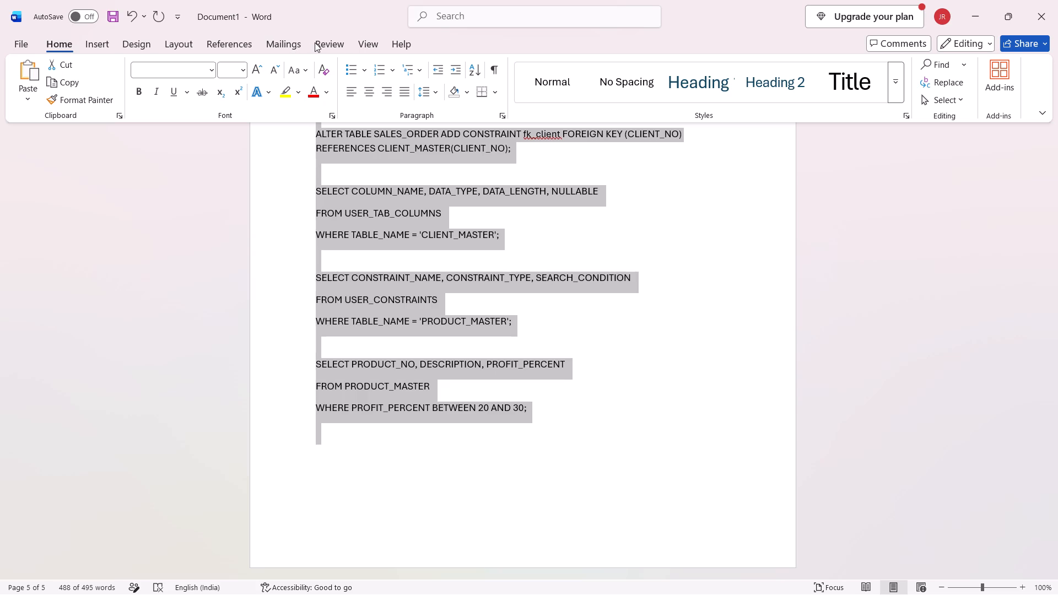
{"action": "left_click", "coordinate": [274, 66]}
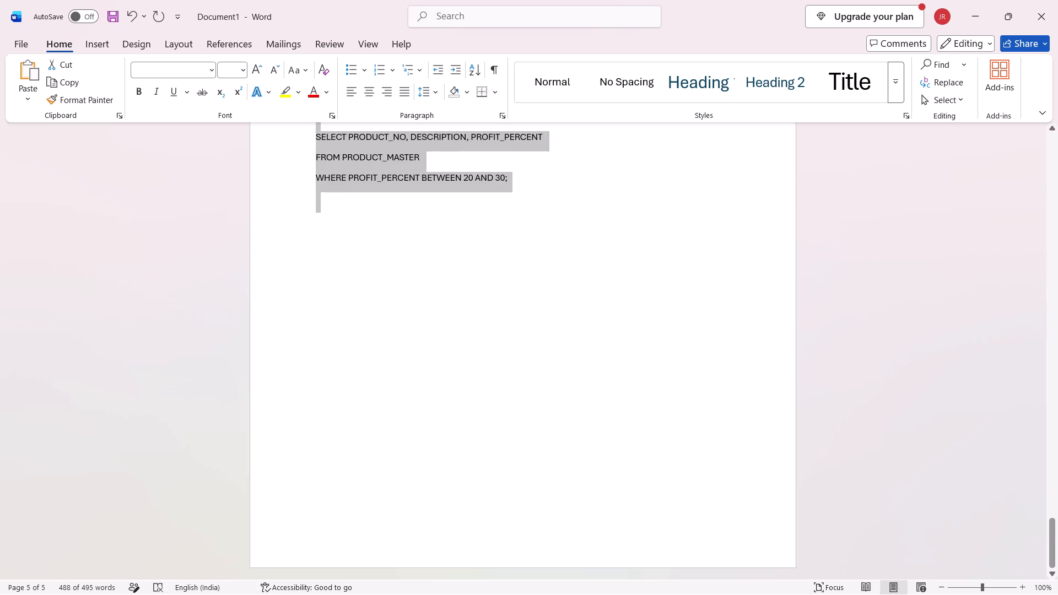
{"action": "scroll", "coordinate": [245, 267], "scroll_direction": "up", "scroll_amount": 1}
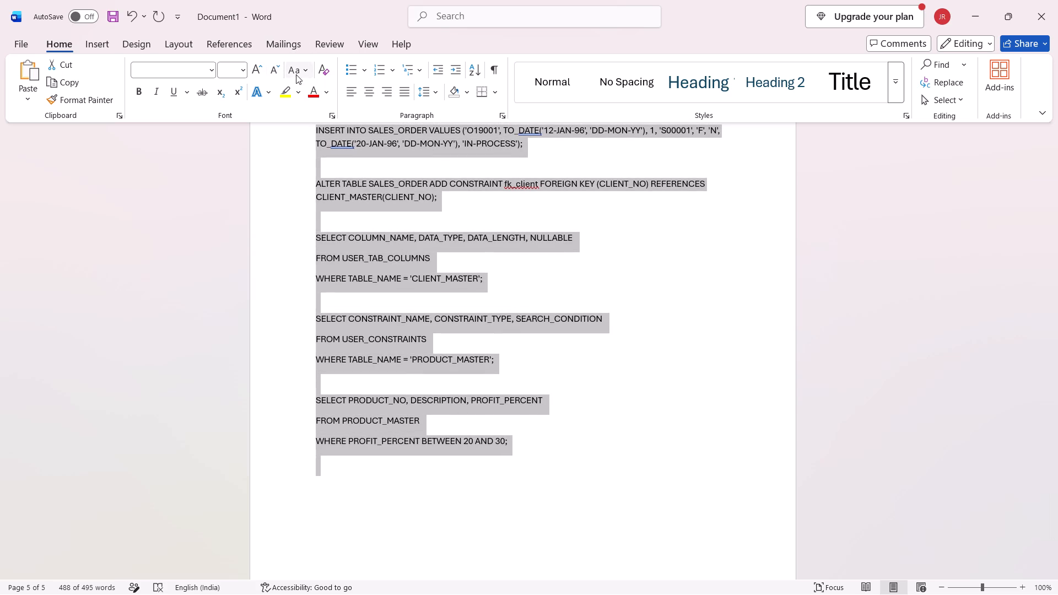
{"action": "left_click", "coordinate": [277, 71]}
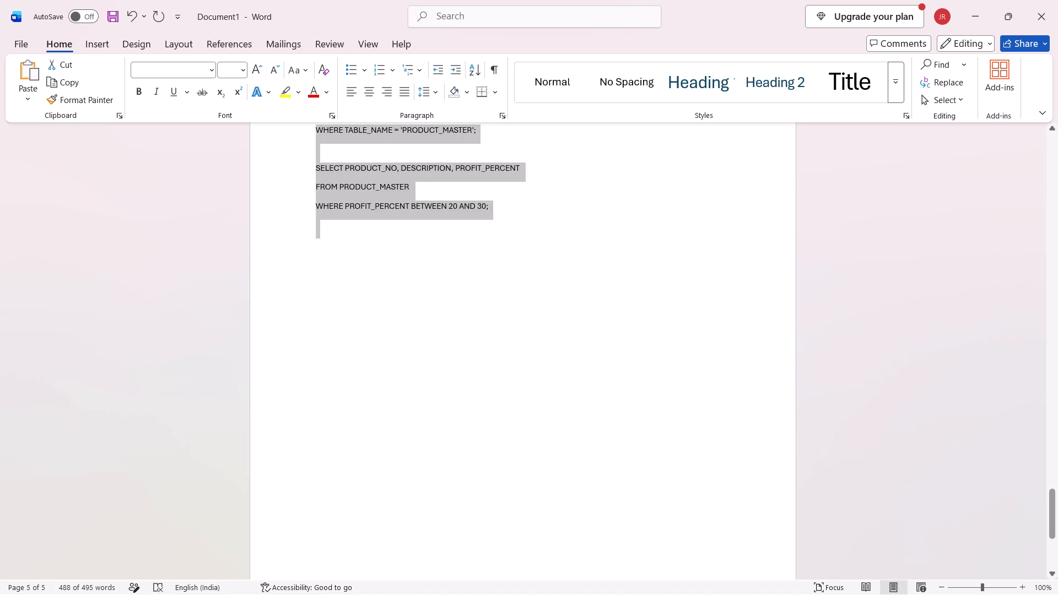
Deselect the SQL code and review its layout from the student's details to the last query.
{"action": "scroll", "coordinate": [236, 287], "scroll_direction": "up", "scroll_amount": 13}
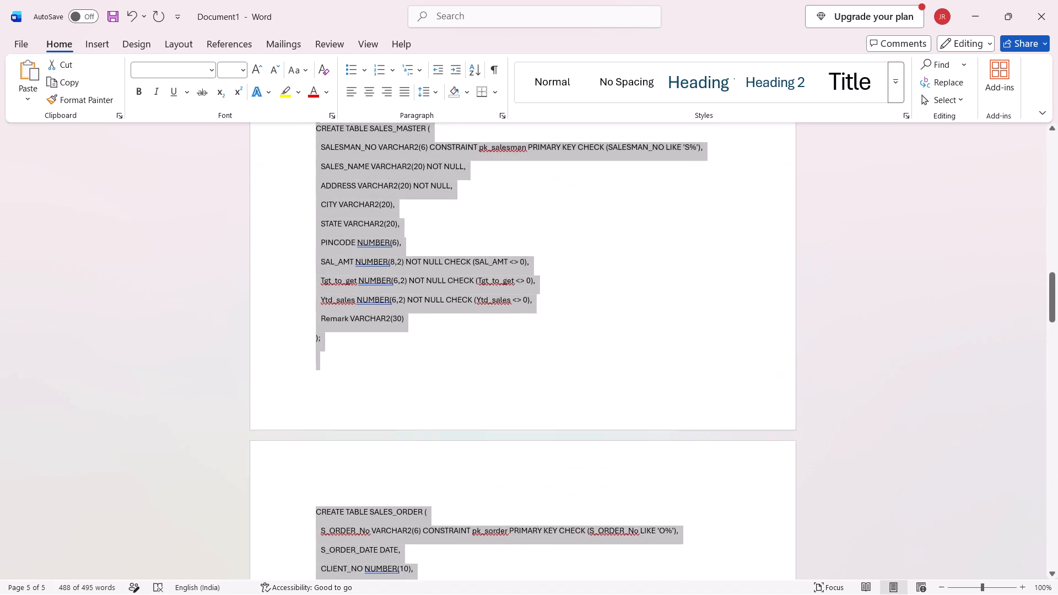
{"action": "scroll", "coordinate": [236, 287], "scroll_direction": "up", "scroll_amount": 5}
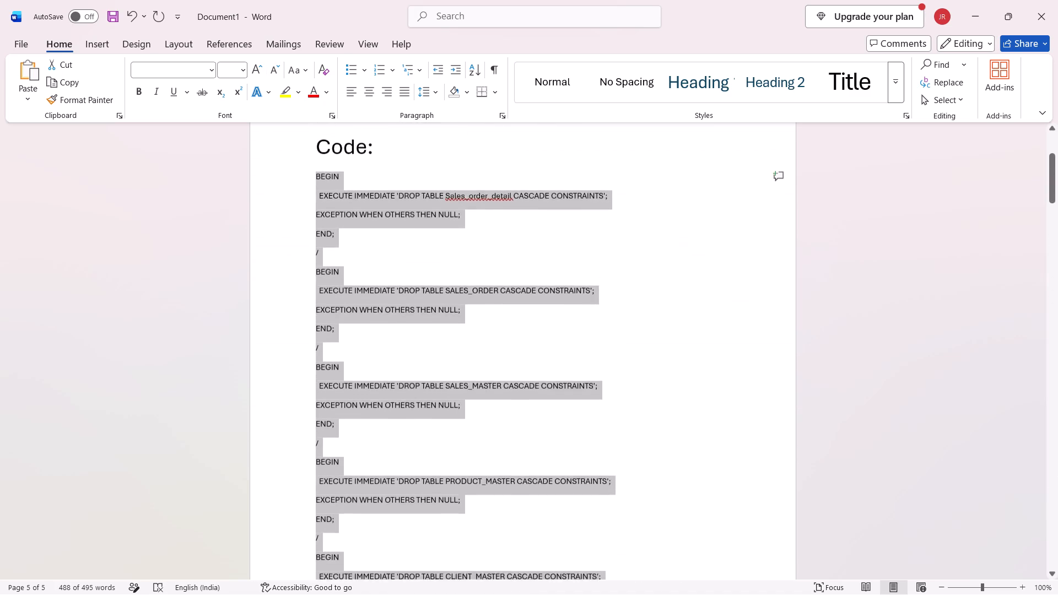
{"action": "scroll", "coordinate": [236, 287], "scroll_direction": "up", "scroll_amount": 1}
{"action": "left_click", "coordinate": [673, 311]}
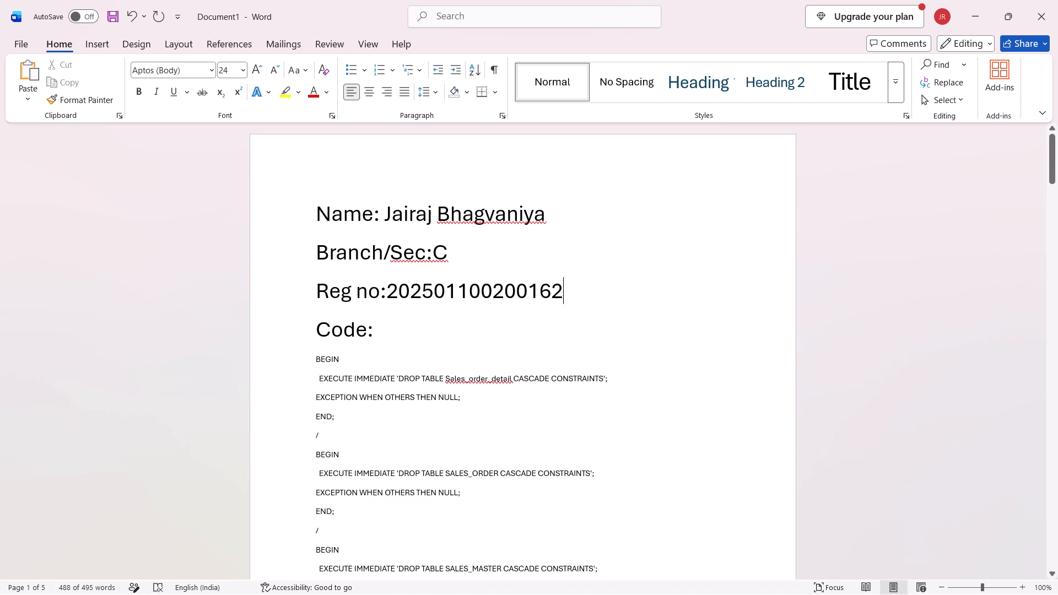
{"action": "scroll", "coordinate": [651, 314], "scroll_direction": "down", "scroll_amount": 9}
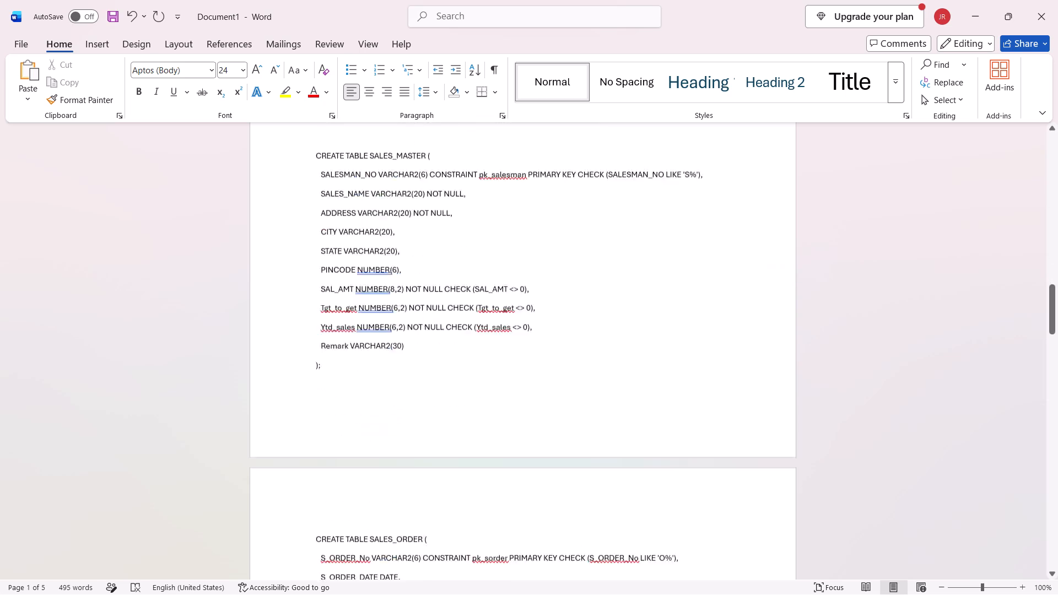
{"action": "scroll", "coordinate": [651, 314], "scroll_direction": "down", "scroll_amount": 6}
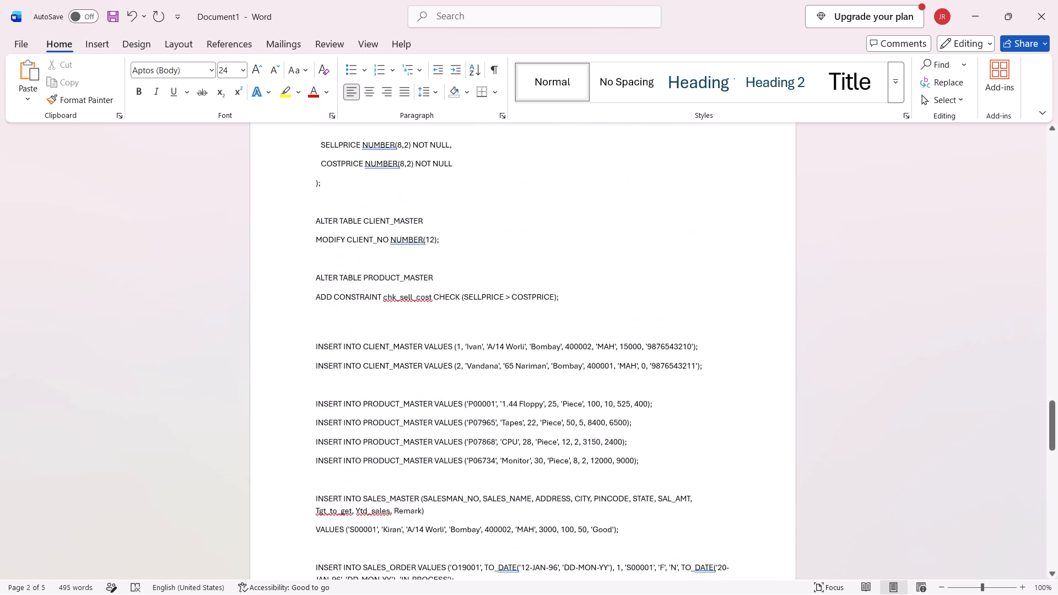
{"action": "scroll", "coordinate": [651, 314], "scroll_direction": "down", "scroll_amount": 5}
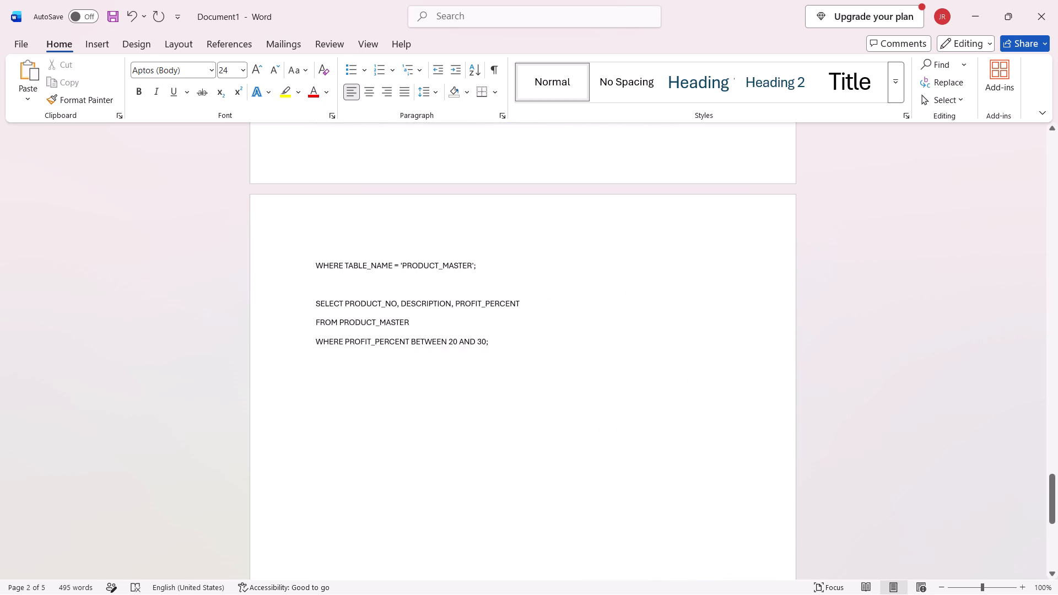
{"action": "scroll", "coordinate": [651, 314], "scroll_direction": "up", "scroll_amount": 15}
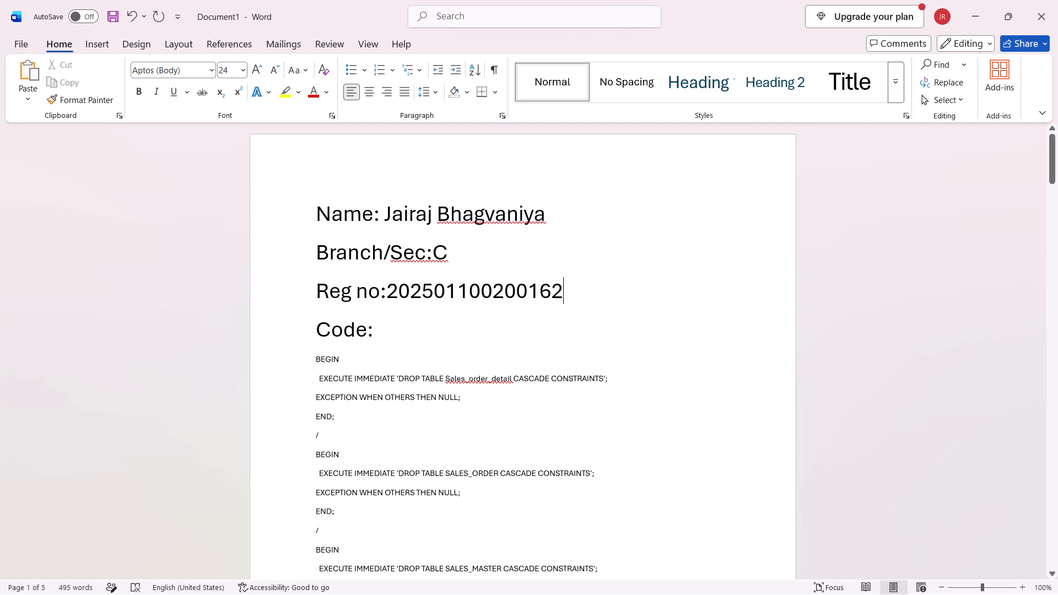
Change the "Code:" heading above the SQL code to "SQL Query:".
{"action": "left_click", "coordinate": [366, 329]}
{"action": "key", "text": "BackSpace"}
{"action": "key", "text": "BackSpace"}
{"action": "key", "text": "BackSpace"}
{"action": "key", "text": "BackSpace"}
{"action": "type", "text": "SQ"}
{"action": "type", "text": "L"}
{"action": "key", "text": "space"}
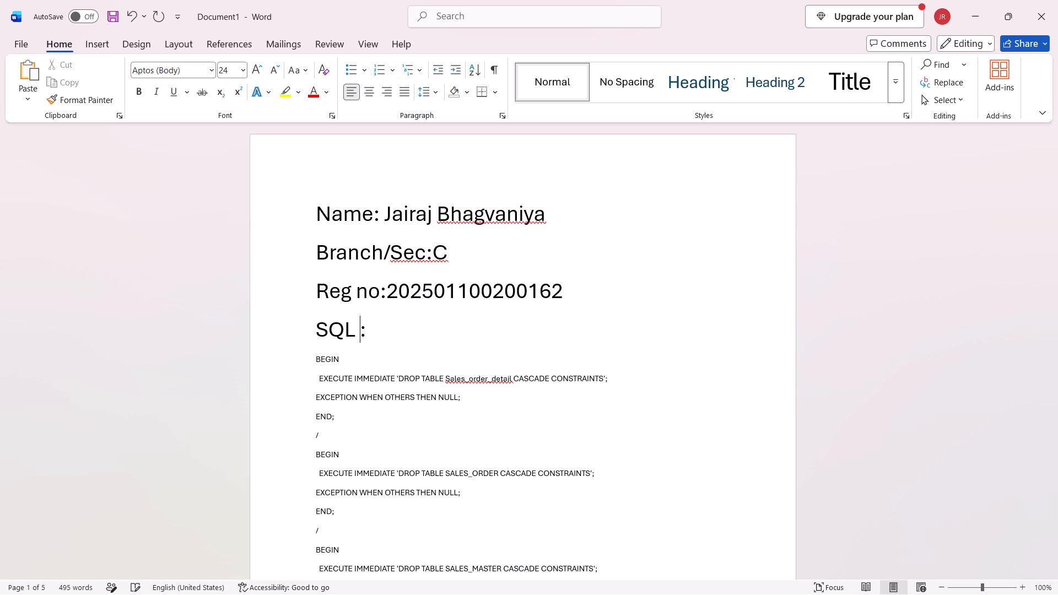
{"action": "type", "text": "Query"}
Add a new line after the last query, WHERE PROFIT_PERCENT BETWEEN 20 AND 30, and set its font size to 14.
{"action": "scroll", "coordinate": [512, 367], "scroll_direction": "down", "scroll_amount": 1}
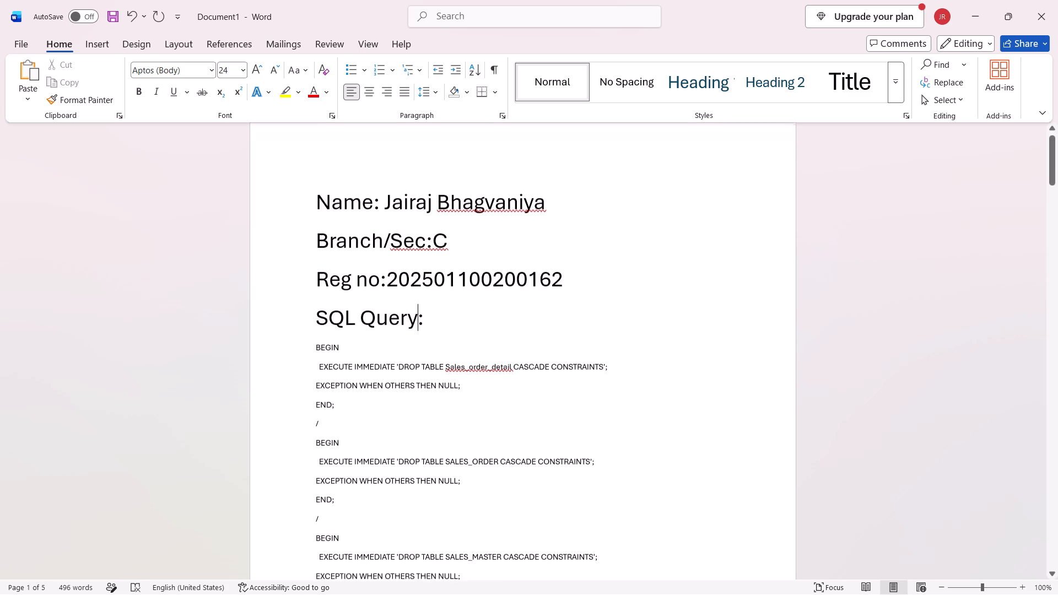
{"action": "scroll", "coordinate": [512, 367], "scroll_direction": "down", "scroll_amount": 1}
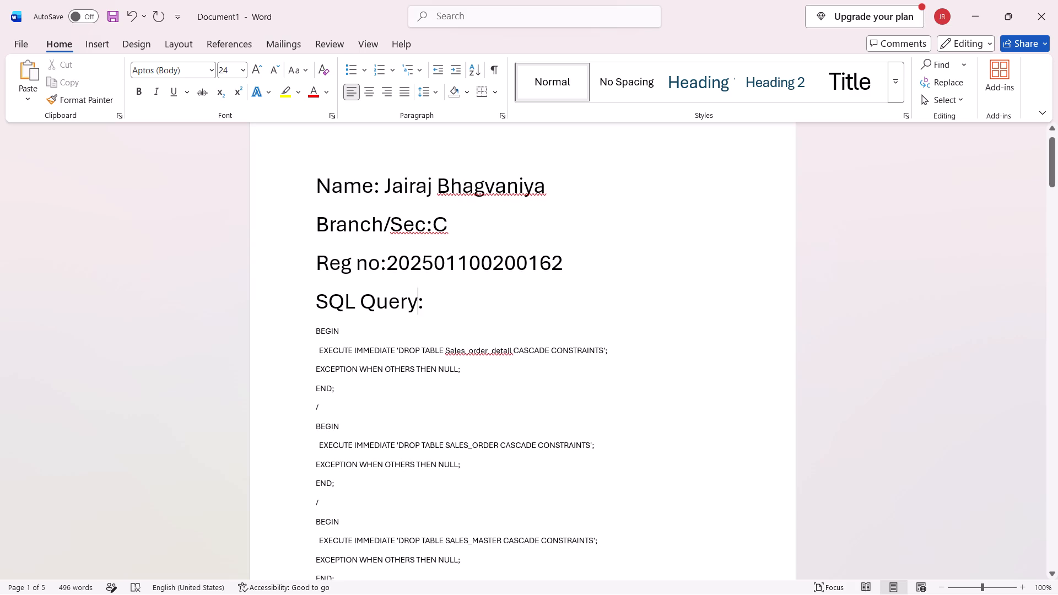
{"action": "scroll", "coordinate": [433, 328], "scroll_direction": "down", "scroll_amount": 2}
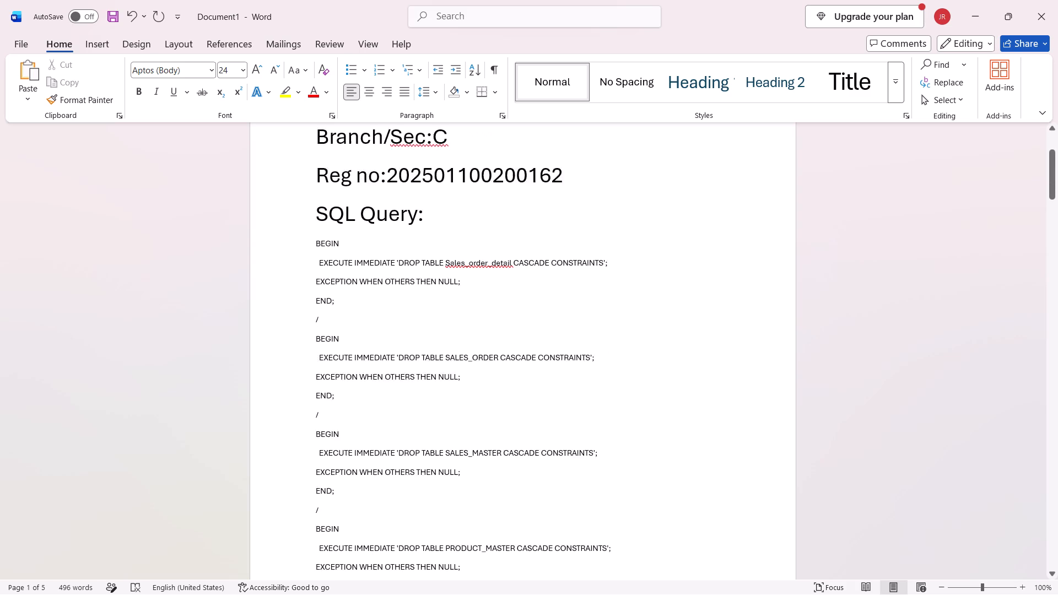
{"action": "scroll", "coordinate": [433, 328], "scroll_direction": "down", "scroll_amount": 6}
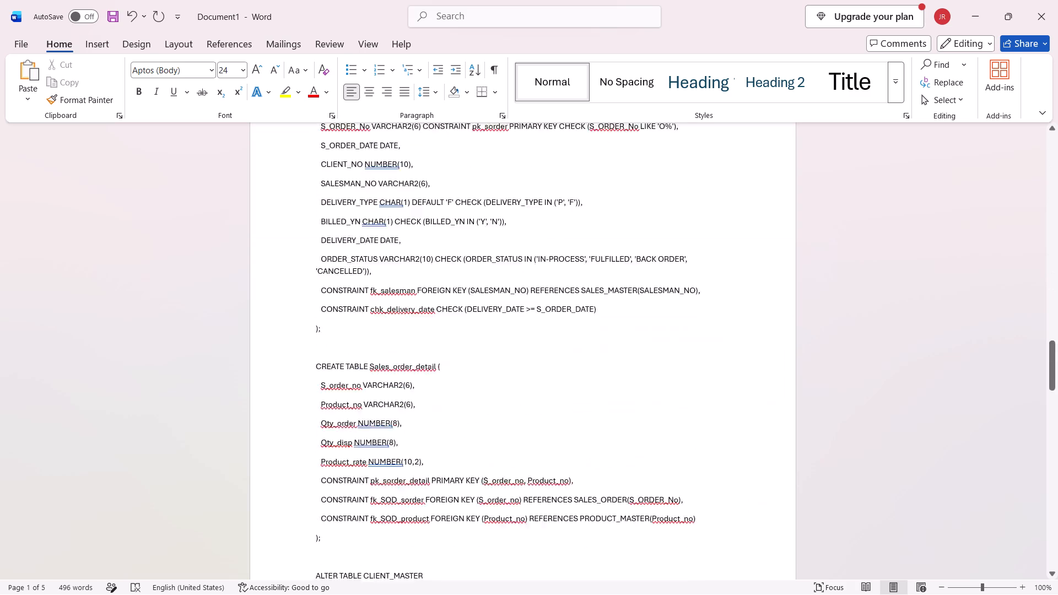
{"action": "scroll", "coordinate": [433, 328], "scroll_direction": "down", "scroll_amount": 3}
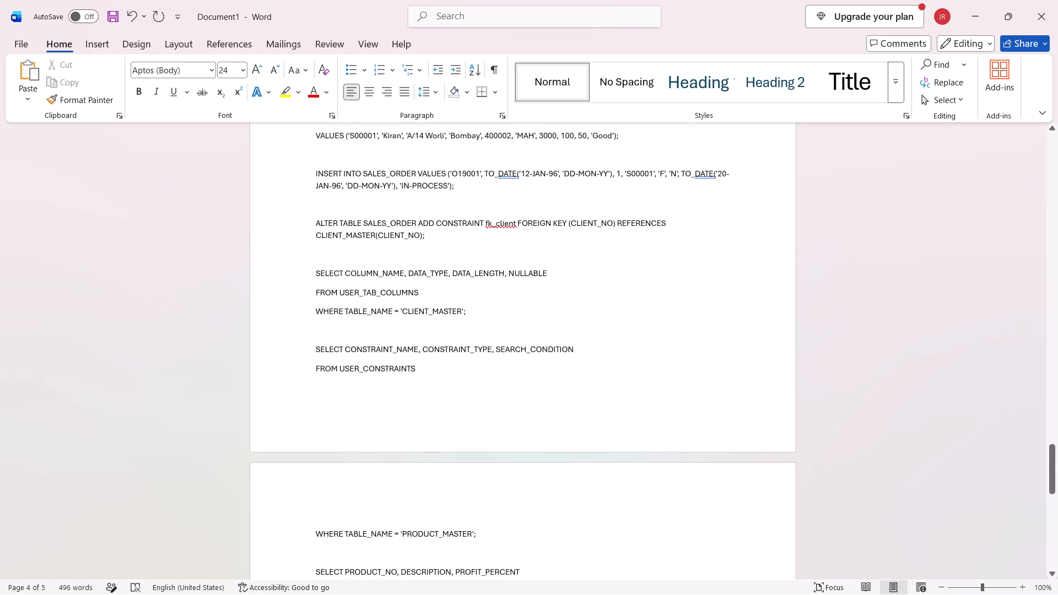
{"action": "scroll", "coordinate": [423, 378], "scroll_direction": "down", "scroll_amount": 7}
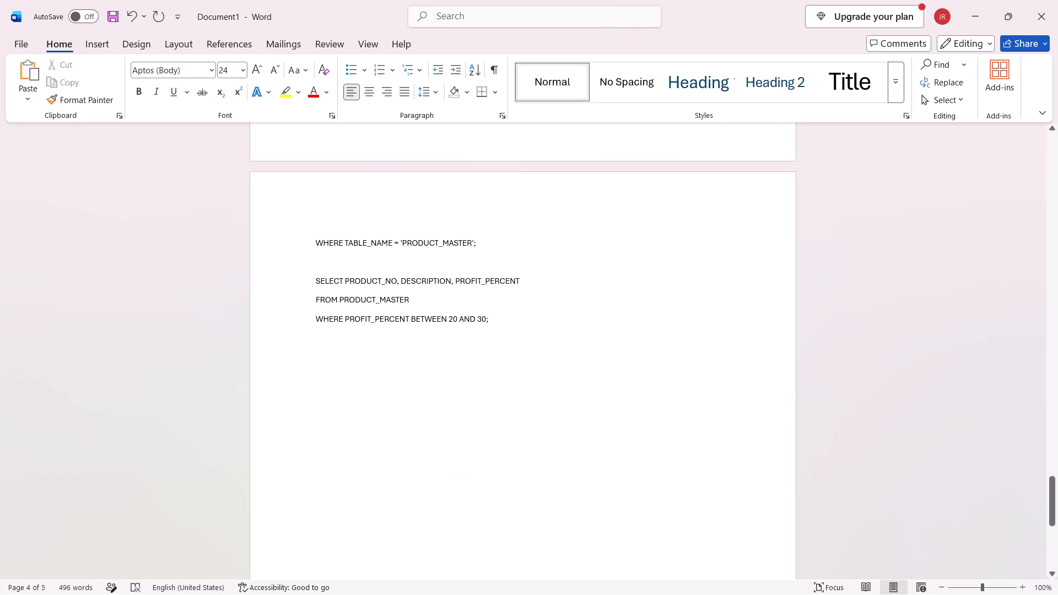
{"action": "left_click", "coordinate": [499, 318]}
{"action": "key", "text": "Return"}
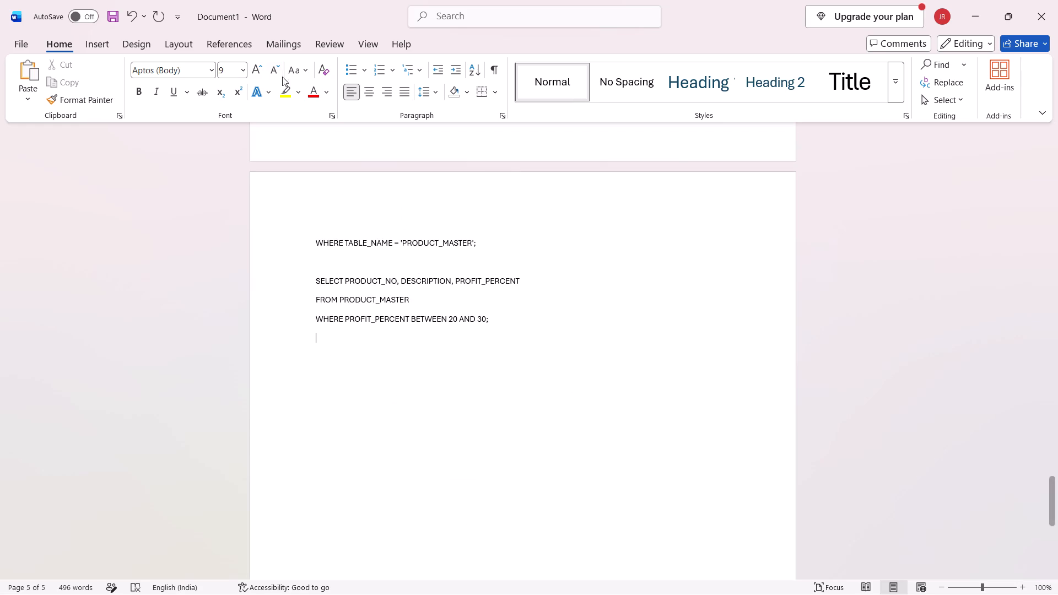
{"action": "double_click", "coordinate": [260, 68]}
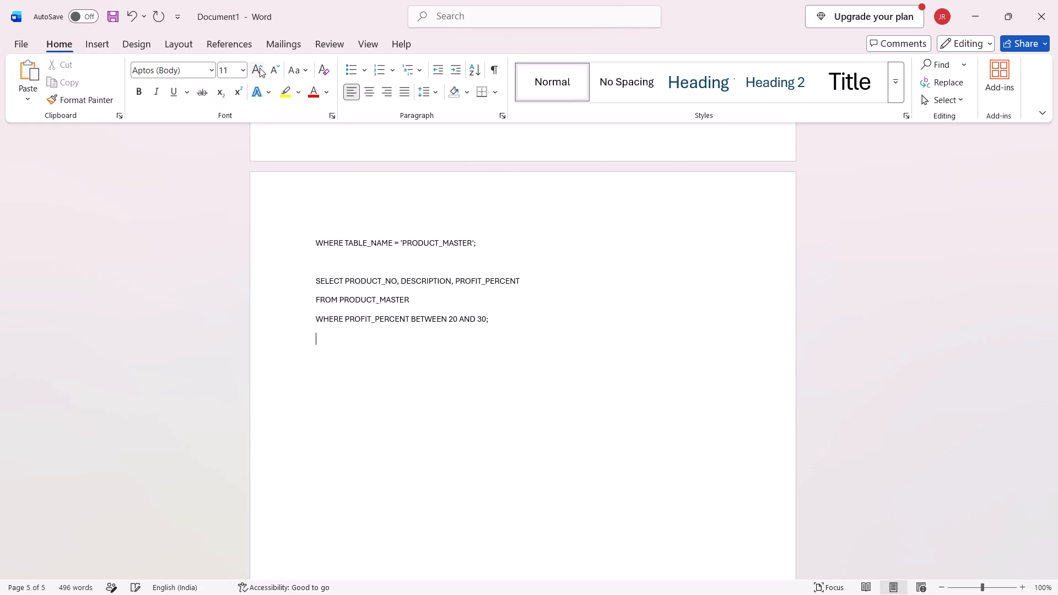
{"action": "left_click", "coordinate": [260, 68]}
{"action": "left_click", "coordinate": [260, 68]}
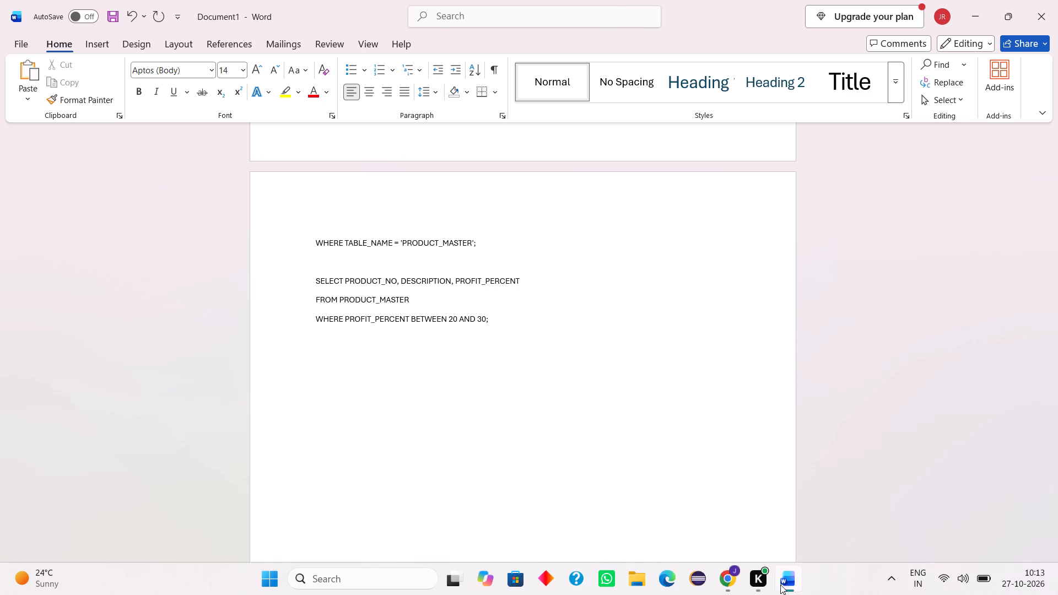
Switch to the OneCompiler page in Chrome and enlarge its output area by narrowing the code editor and shortening the STDIN box.
{"action": "left_click", "coordinate": [731, 578]}
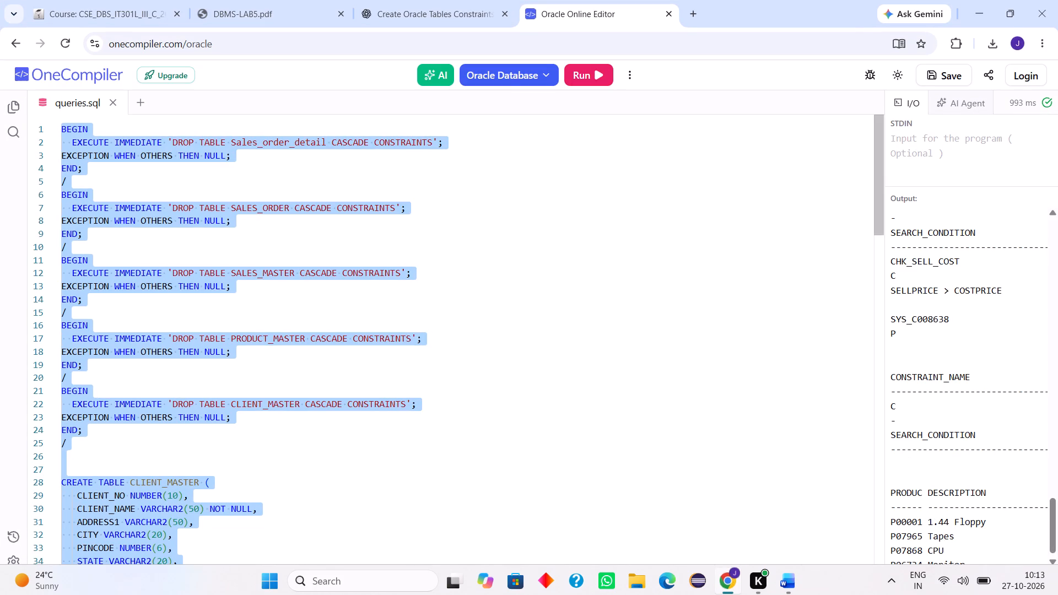
{"action": "left_click", "coordinate": [391, 186]}
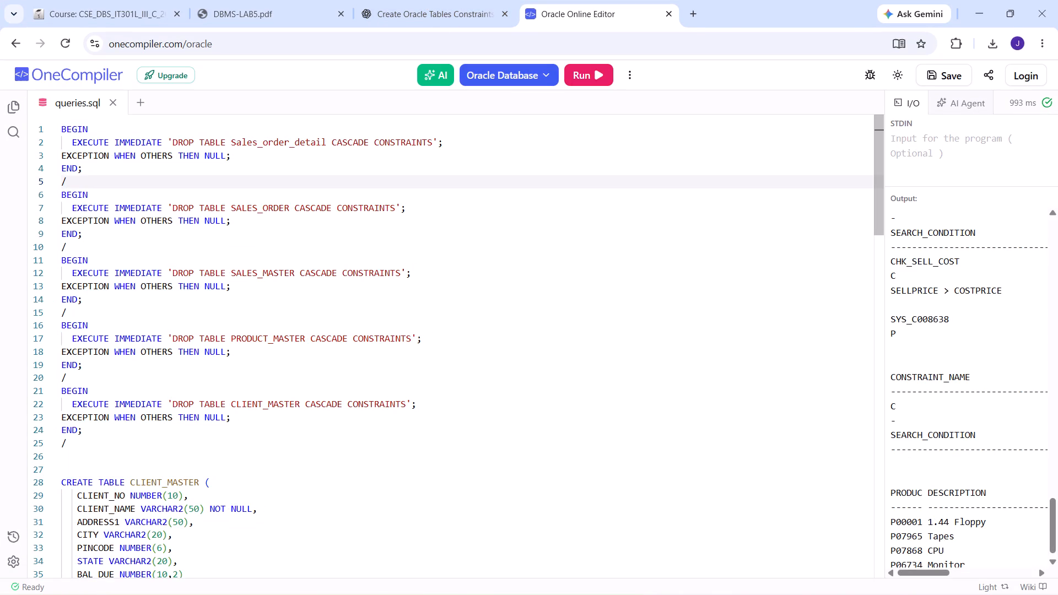
{"action": "left_click_drag", "start_coordinate": [886, 305], "coordinate": [733, 304]}
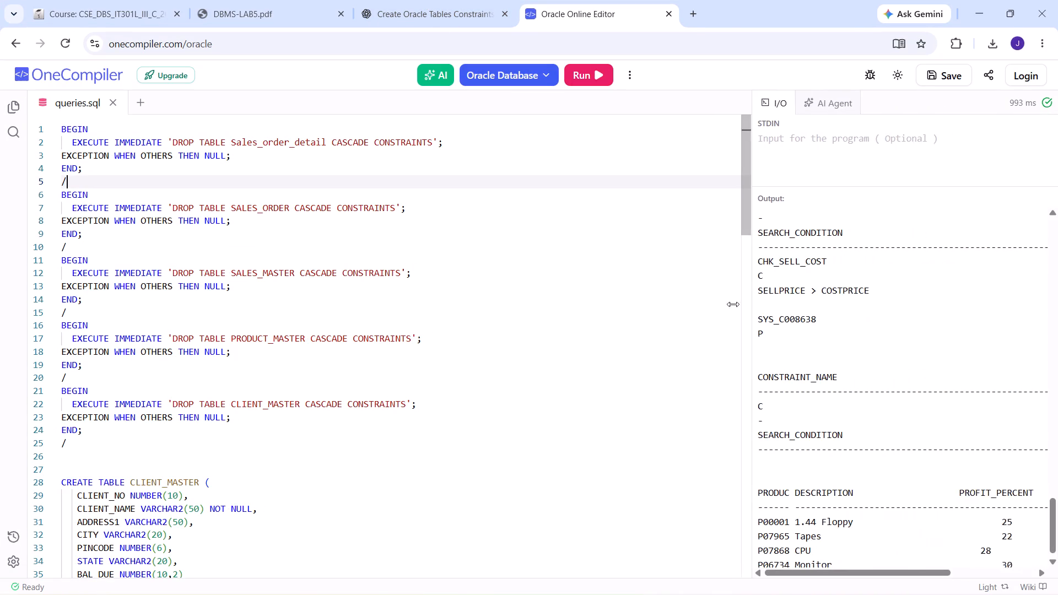
{"action": "left_click_drag", "start_coordinate": [733, 304], "coordinate": [109, 346]}
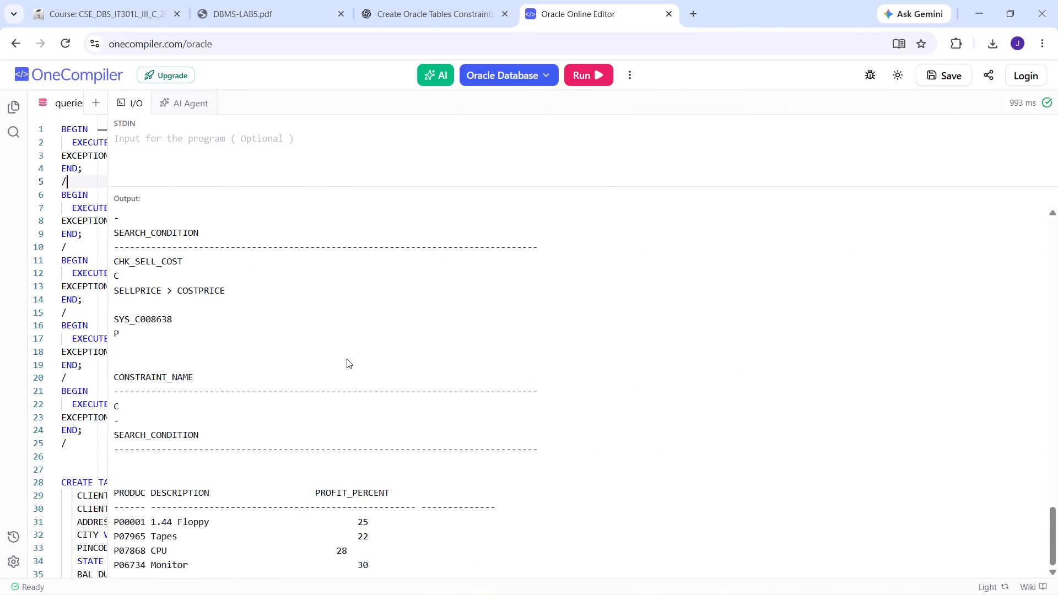
{"action": "scroll", "coordinate": [347, 359], "scroll_direction": "up", "scroll_amount": 4}
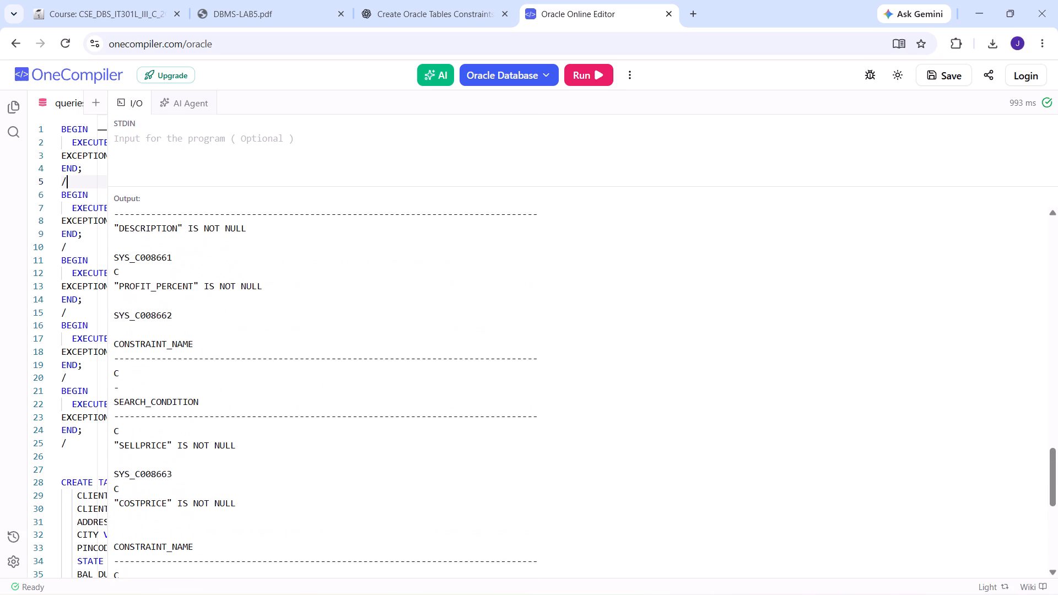
{"action": "left_click_drag", "start_coordinate": [331, 187], "coordinate": [332, 152]}
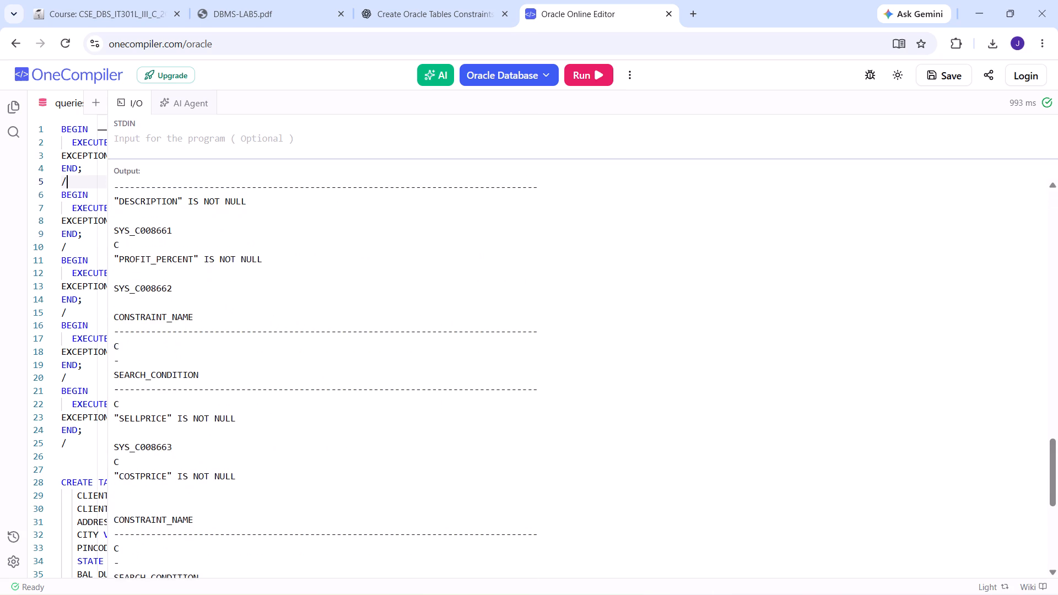
{"action": "left_click_drag", "start_coordinate": [332, 152], "coordinate": [338, 54]}
Capture a screenshot of the start of the query output, from the first COLUMN_NAME header to the CITY VARCHAR2 entry.
{"action": "scroll", "coordinate": [314, 304], "scroll_direction": "down", "scroll_amount": 4}
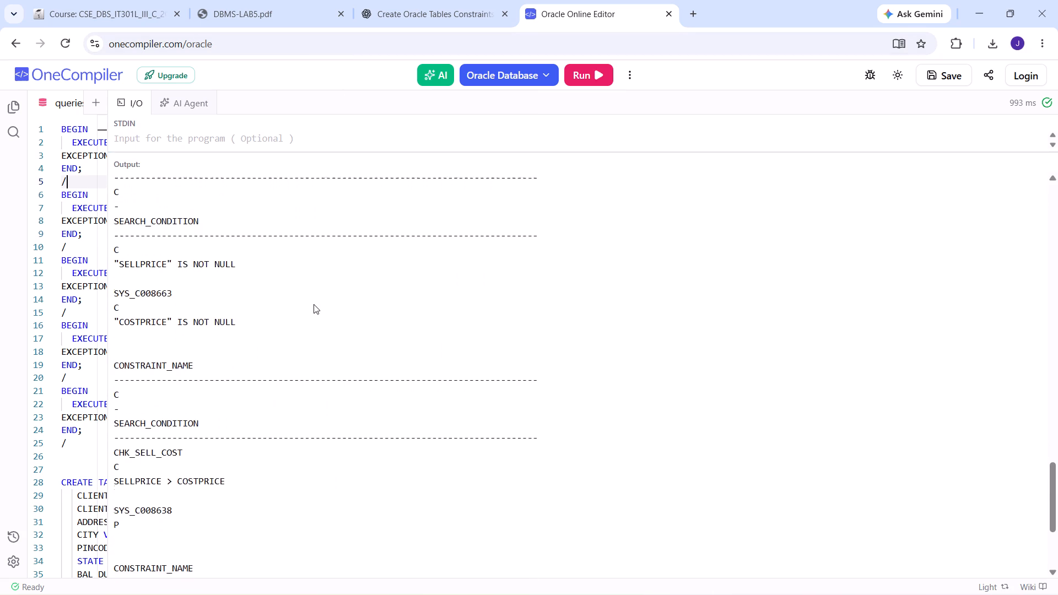
{"action": "scroll", "coordinate": [314, 304], "scroll_direction": "down", "scroll_amount": 3}
{"action": "scroll", "coordinate": [314, 304], "scroll_direction": "up", "scroll_amount": 8}
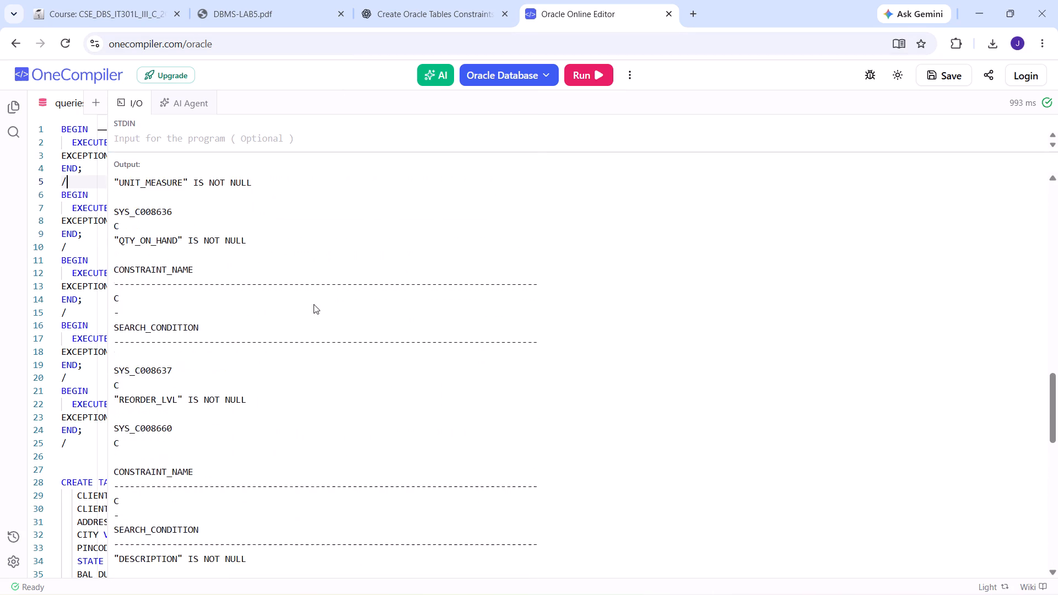
{"action": "scroll", "coordinate": [314, 304], "scroll_direction": "up", "scroll_amount": 15}
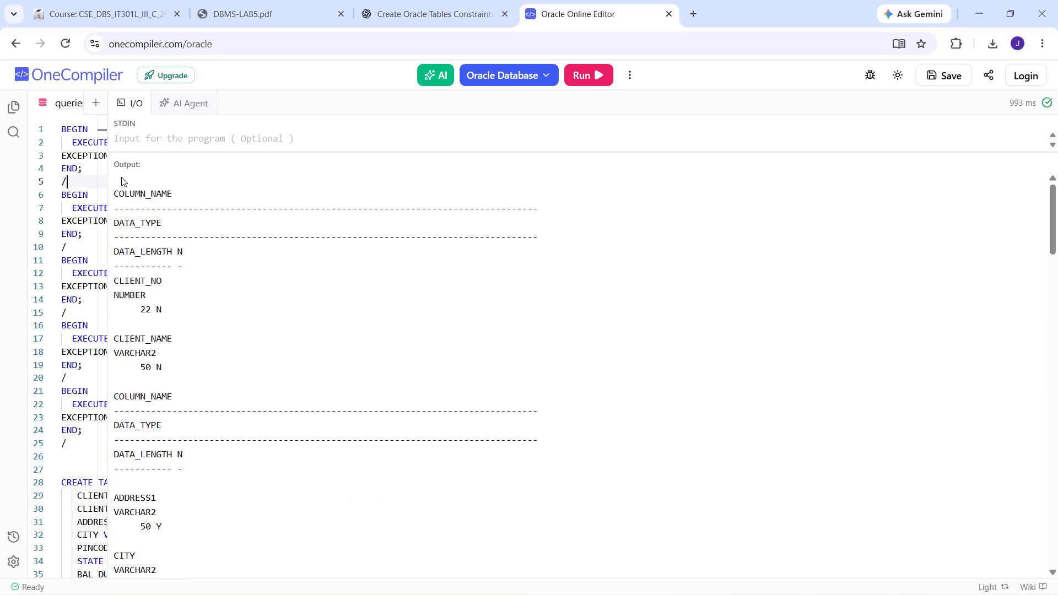
{"action": "scroll", "coordinate": [121, 177], "scroll_direction": "down", "scroll_amount": 1}
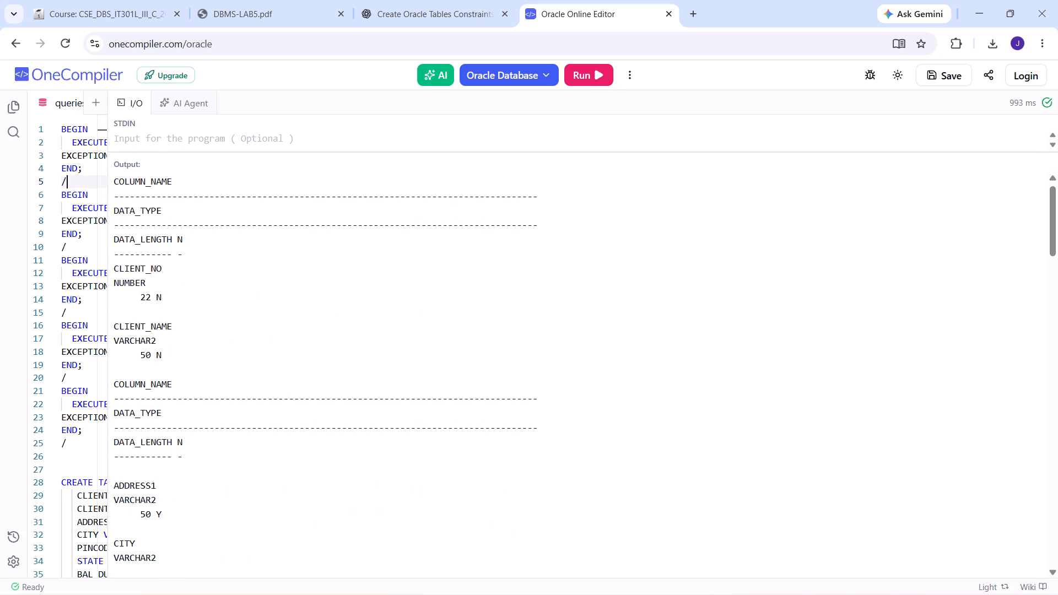
{"action": "key", "text": "Print"}
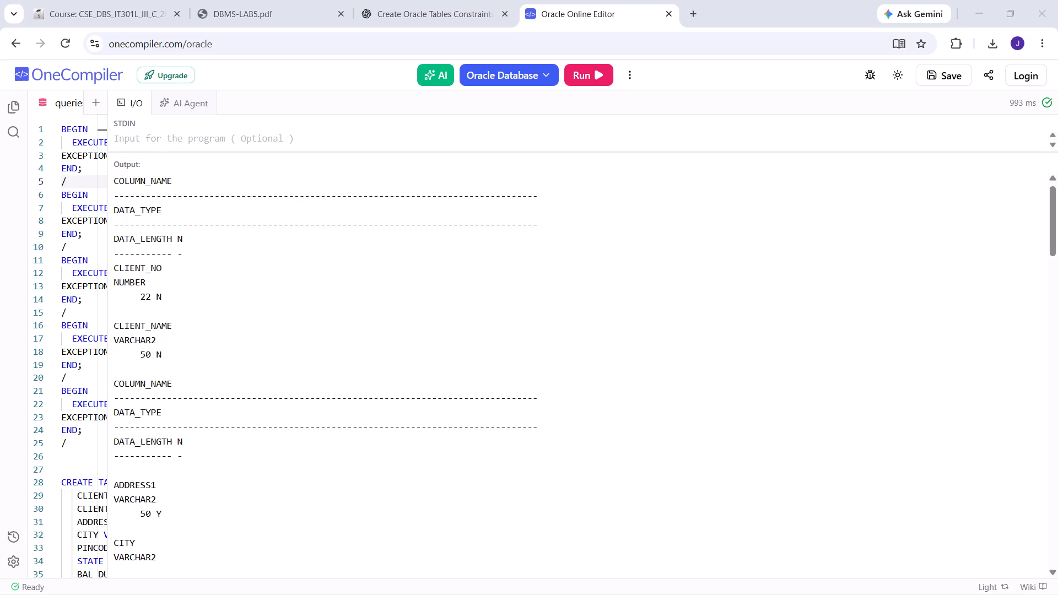
{"action": "left_click_drag", "start_coordinate": [110, 171], "coordinate": [328, 545]}
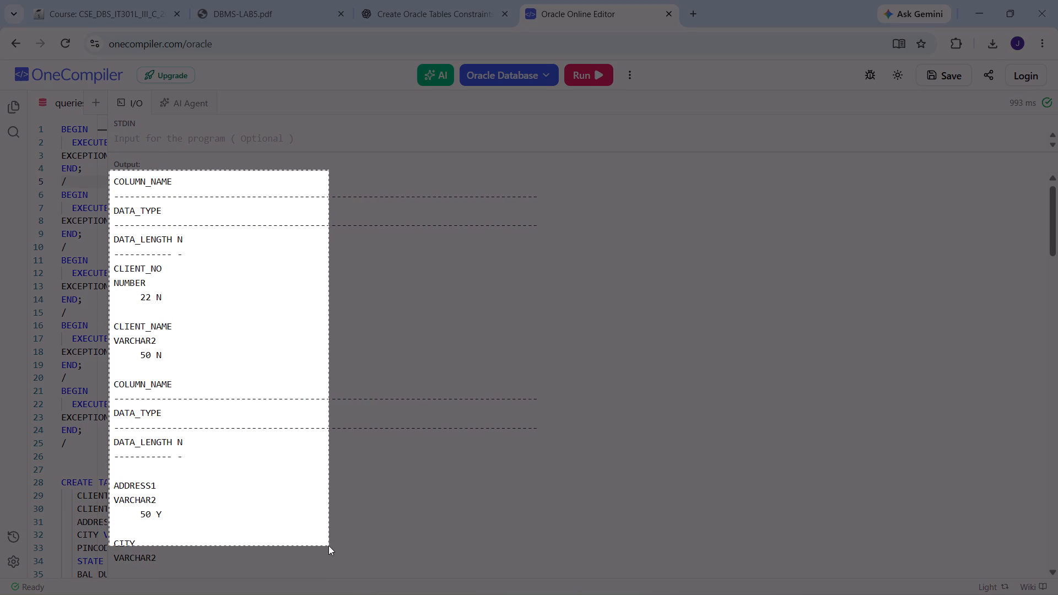
{"action": "left_click_drag", "start_coordinate": [328, 545], "coordinate": [291, 564]}
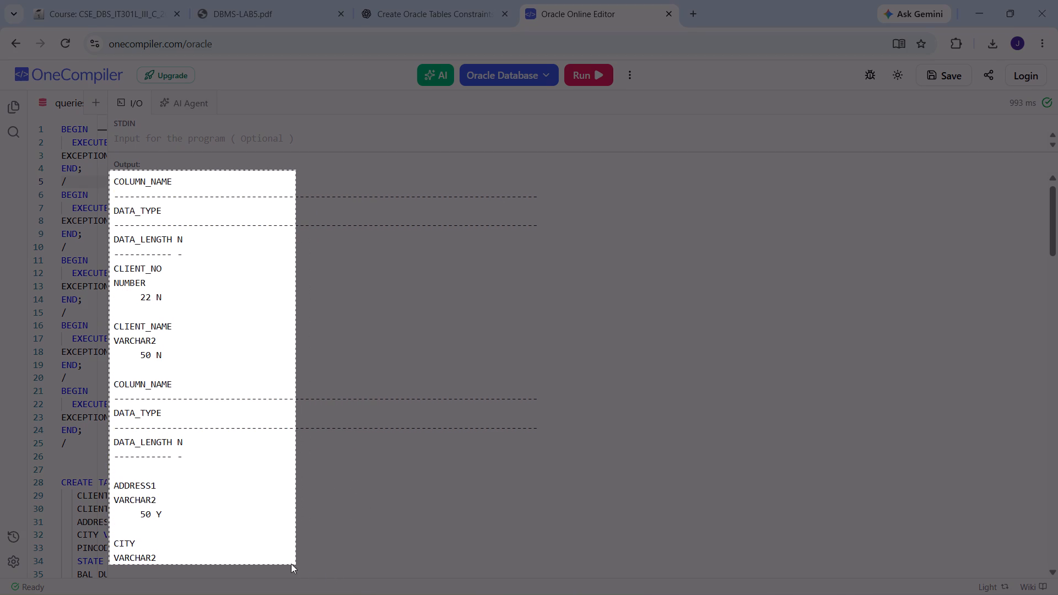
{"action": "left_click_drag", "start_coordinate": [291, 564], "coordinate": [255, 564]}
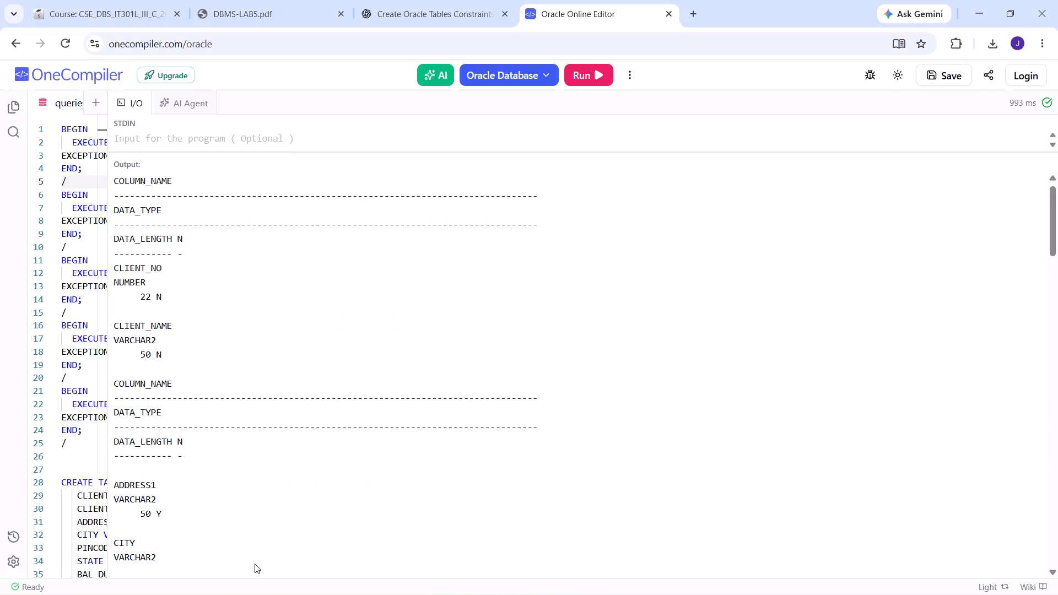
Switch to the Word document and paste the captured output screenshot below the last query.
{"action": "scroll", "coordinate": [255, 564], "scroll_direction": "down", "scroll_amount": 1}
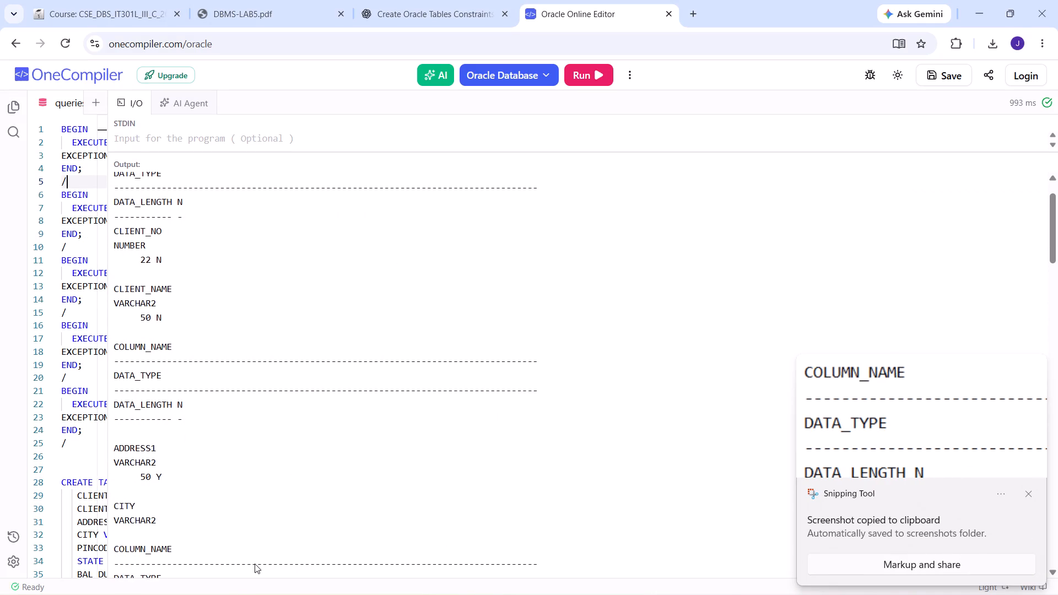
{"action": "scroll", "coordinate": [255, 564], "scroll_direction": "down", "scroll_amount": 5}
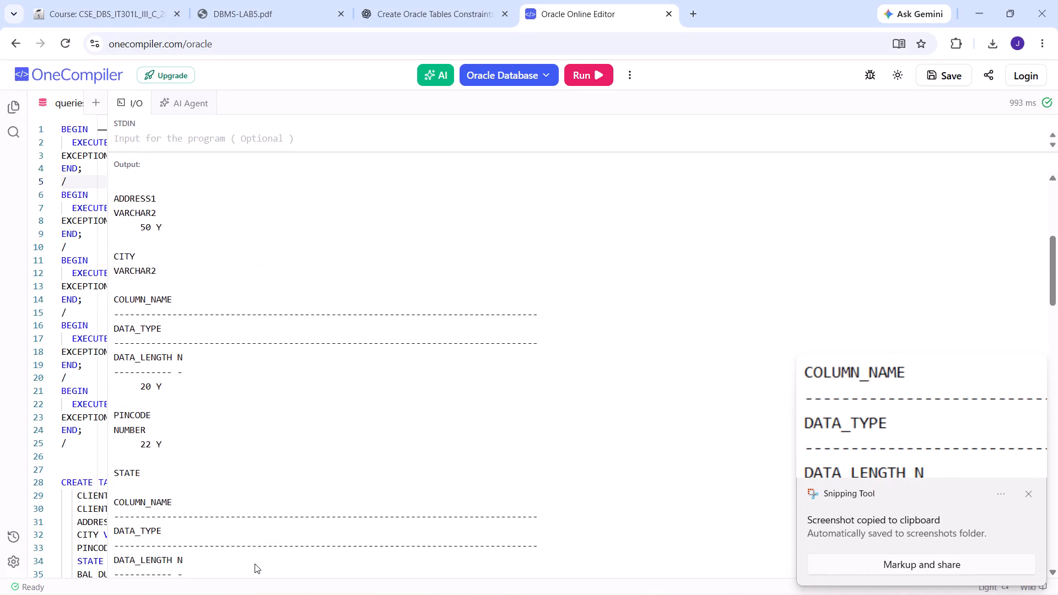
{"action": "scroll", "coordinate": [255, 564], "scroll_direction": "down", "scroll_amount": 3}
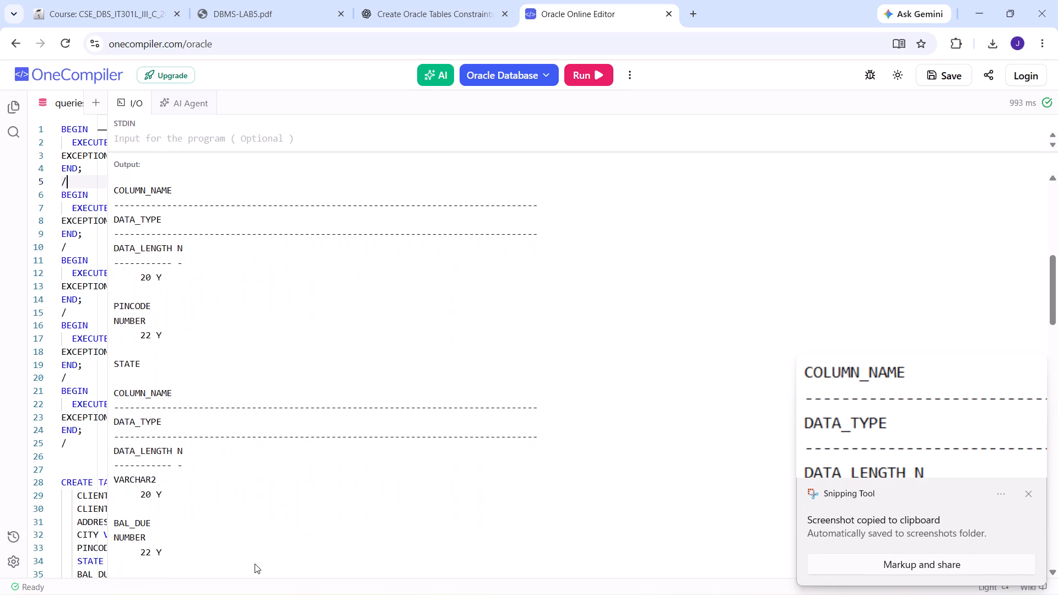
{"action": "scroll", "coordinate": [255, 564], "scroll_direction": "down", "scroll_amount": 1}
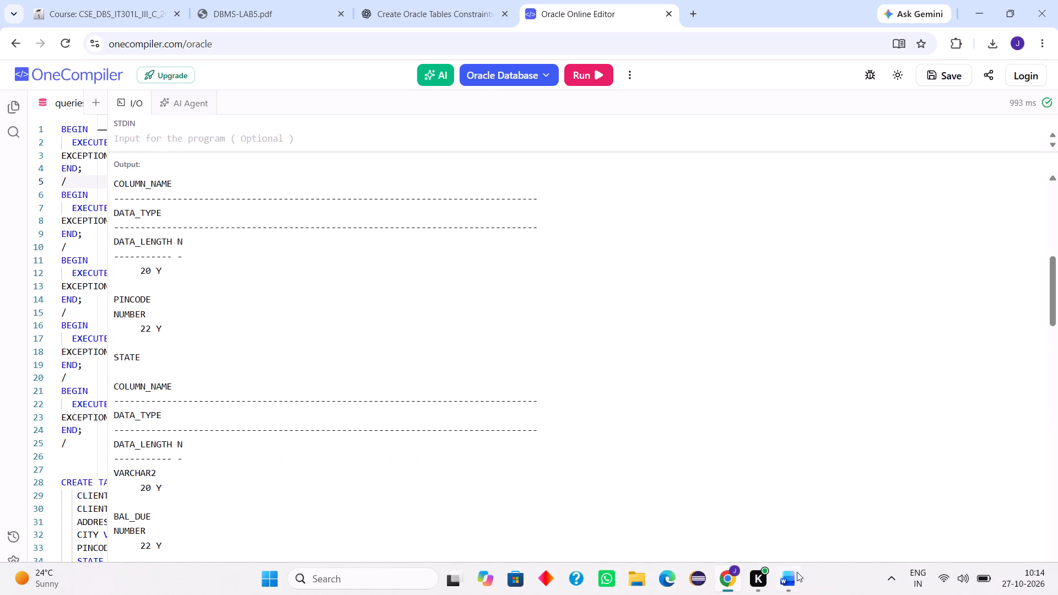
{"action": "left_click", "coordinate": [793, 583]}
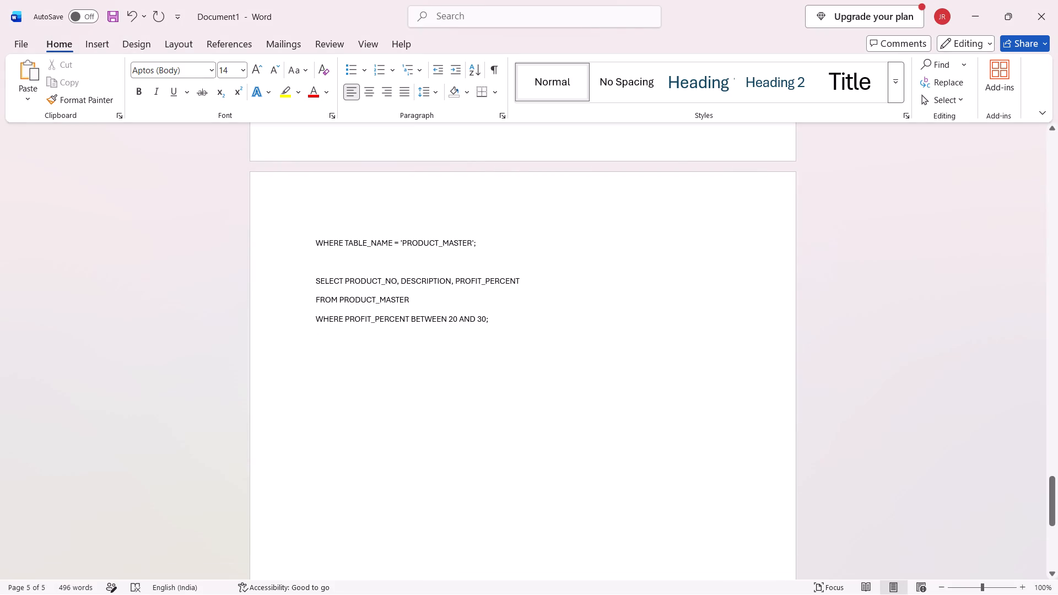
{"action": "key", "text": "ctrl+v"}
Review the placement of the pasted output screenshot and the SQL statements that precede it.
{"action": "scroll", "coordinate": [475, 402], "scroll_direction": "up", "scroll_amount": 1}
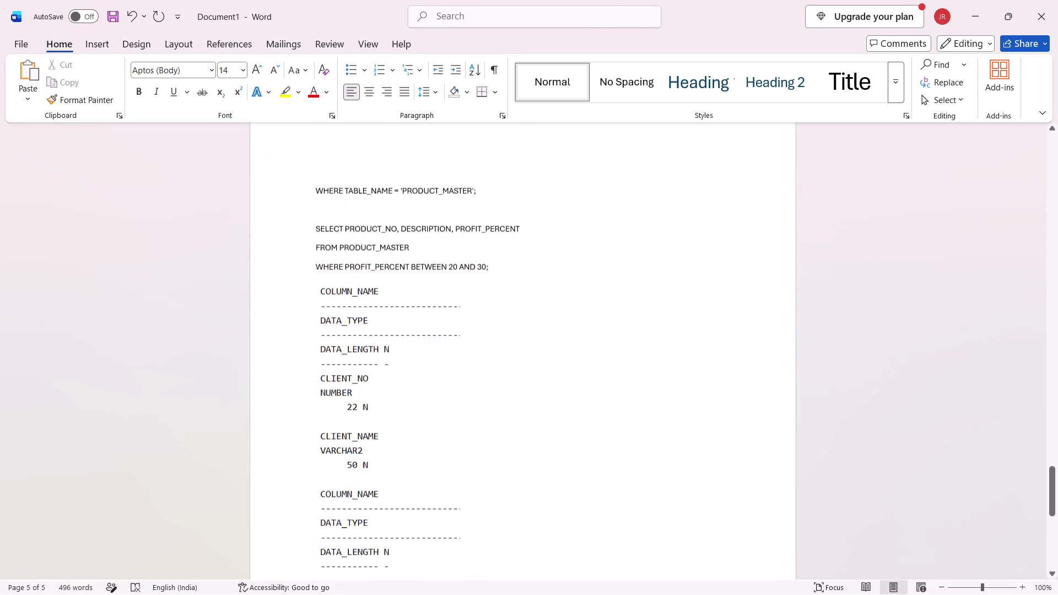
{"action": "scroll", "coordinate": [475, 402], "scroll_direction": "up", "scroll_amount": 3}
{"action": "scroll", "coordinate": [475, 402], "scroll_direction": "down", "scroll_amount": 1}
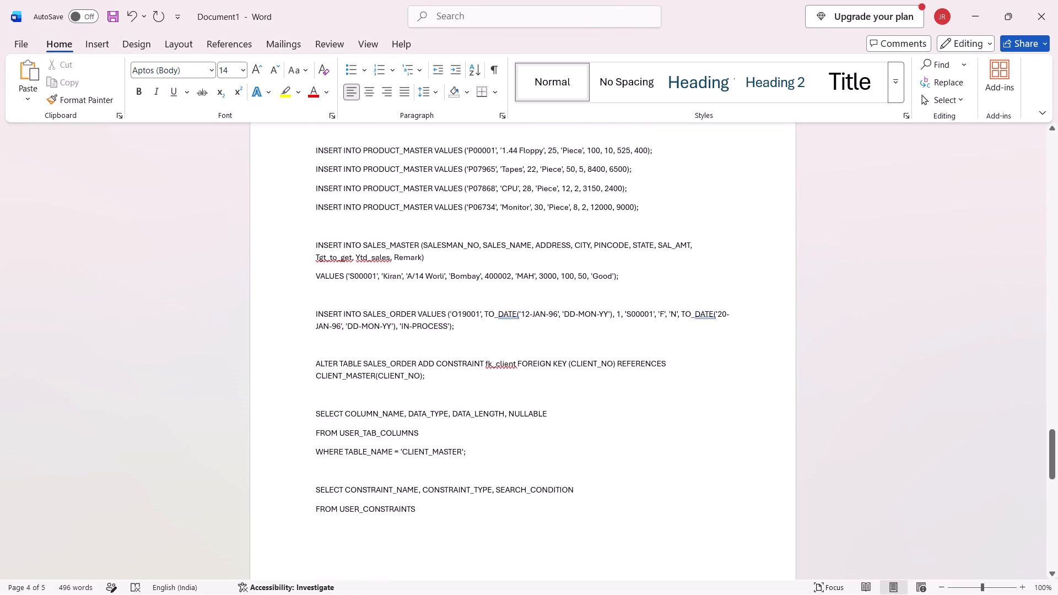
{"action": "scroll", "coordinate": [475, 402], "scroll_direction": "down", "scroll_amount": 10}
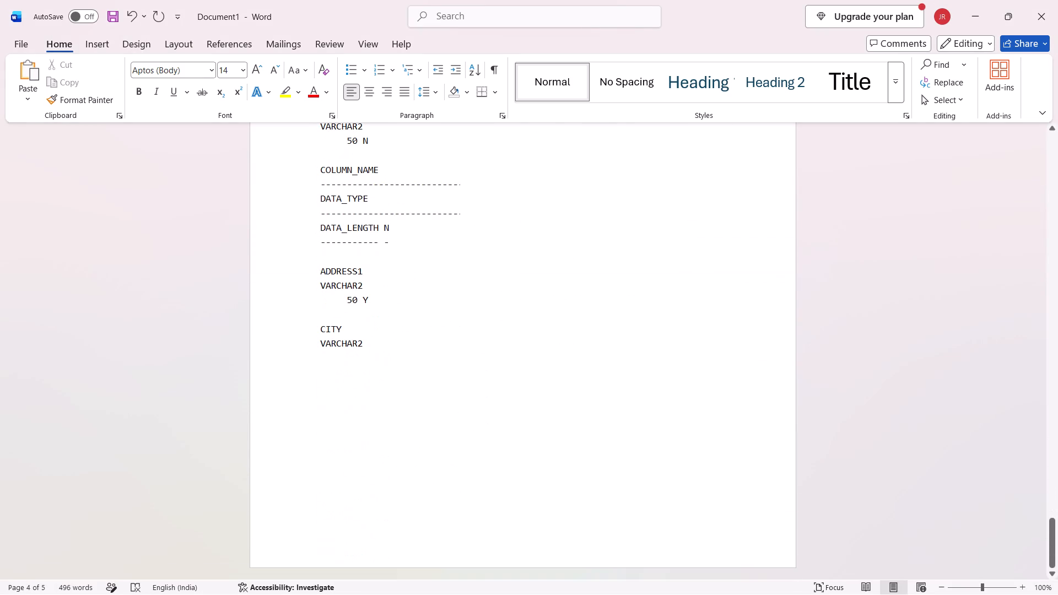
{"action": "scroll", "coordinate": [475, 402], "scroll_direction": "down", "scroll_amount": 1}
{"action": "scroll", "coordinate": [475, 402], "scroll_direction": "up", "scroll_amount": 2}
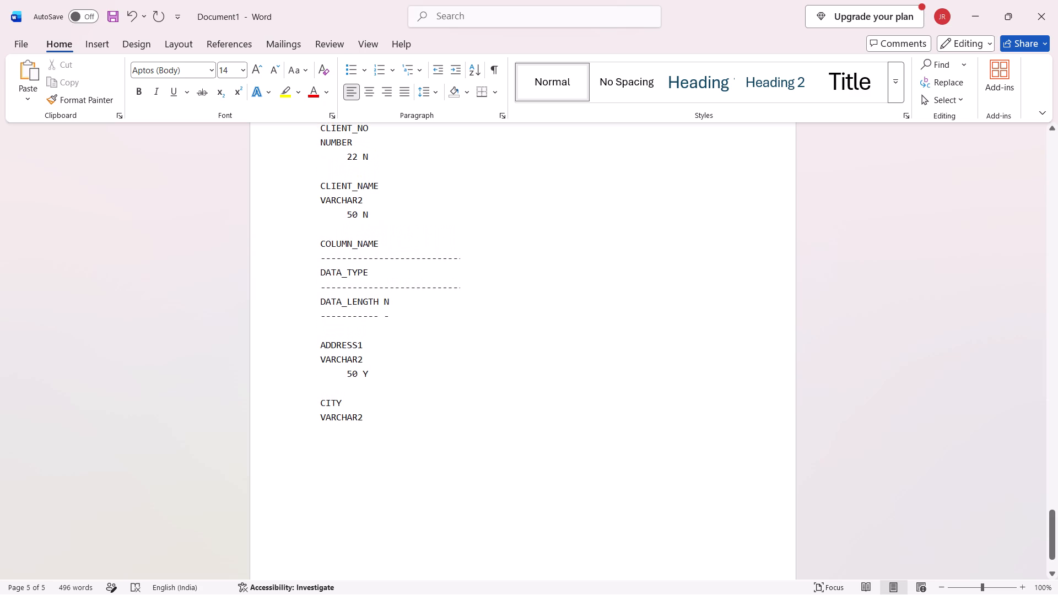
{"action": "scroll", "coordinate": [426, 366], "scroll_direction": "up", "scroll_amount": 1}
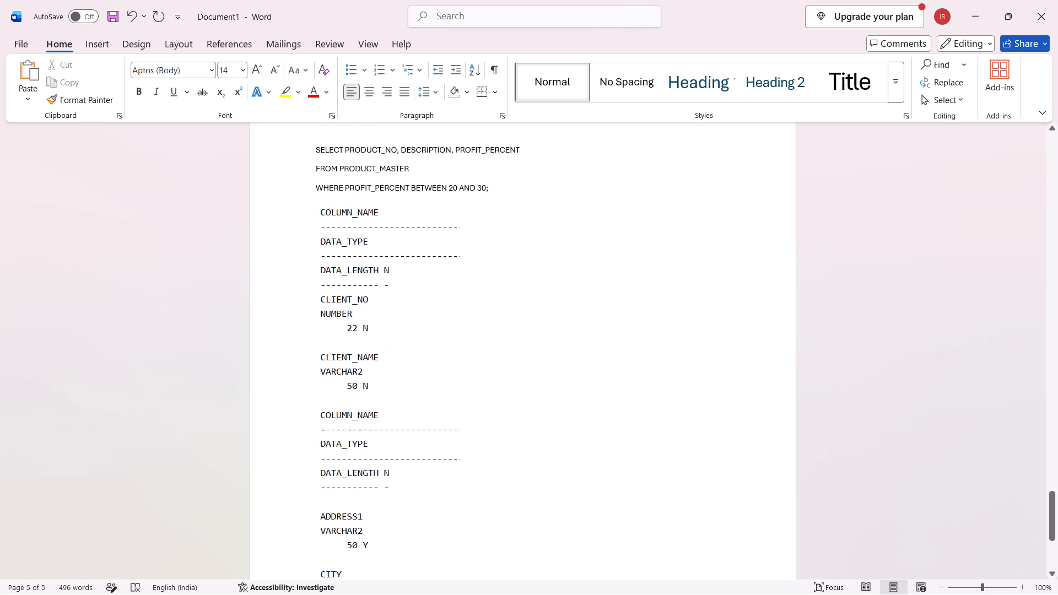
{"action": "scroll", "coordinate": [426, 366], "scroll_direction": "up", "scroll_amount": 3}
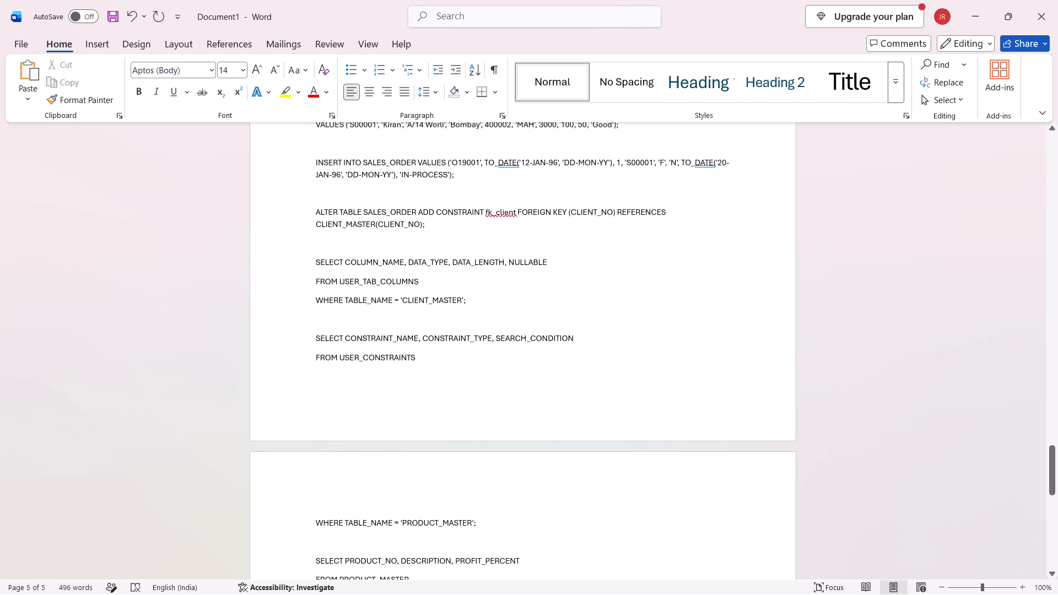
{"action": "scroll", "coordinate": [426, 366], "scroll_direction": "up", "scroll_amount": 1}
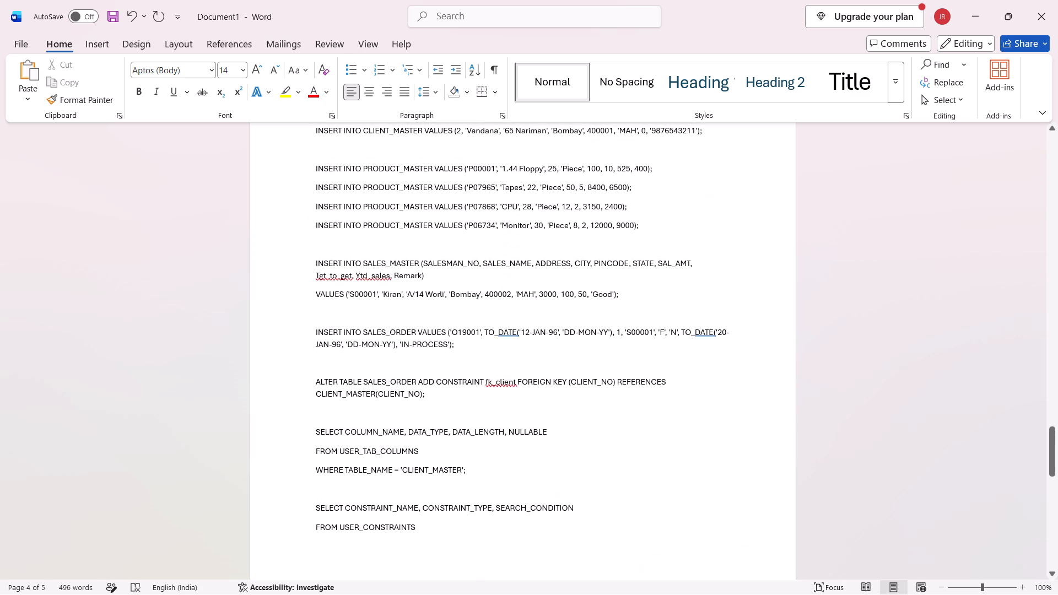
Add the line "Output:" between the last query, WHERE PROFIT_PERCENT BETWEEN 20 AND 30, and the pasted screenshot.
{"action": "scroll", "coordinate": [426, 366], "scroll_direction": "down", "scroll_amount": 3}
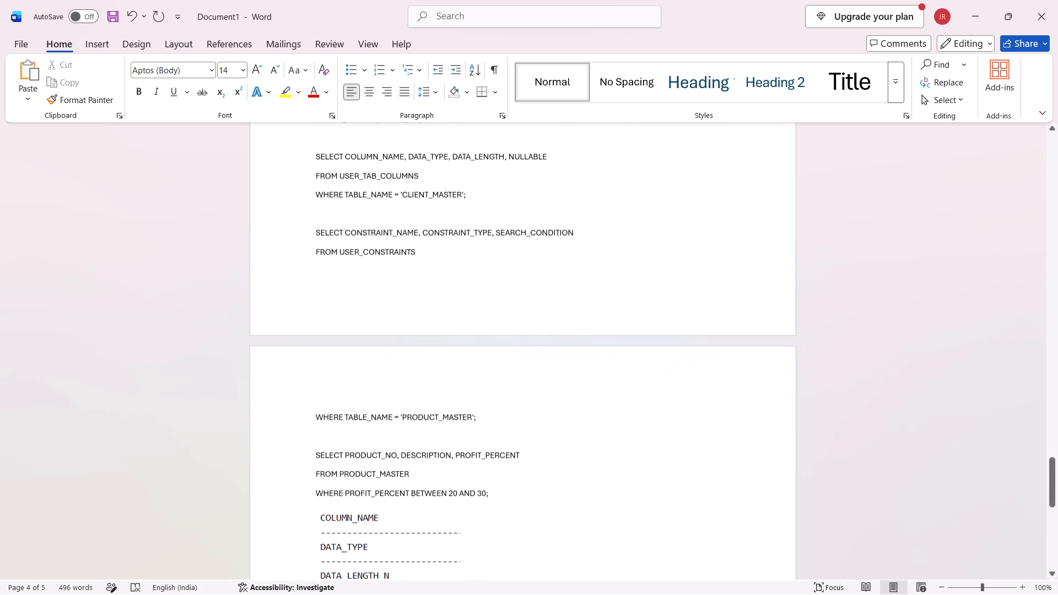
{"action": "scroll", "coordinate": [426, 366], "scroll_direction": "down", "scroll_amount": 4}
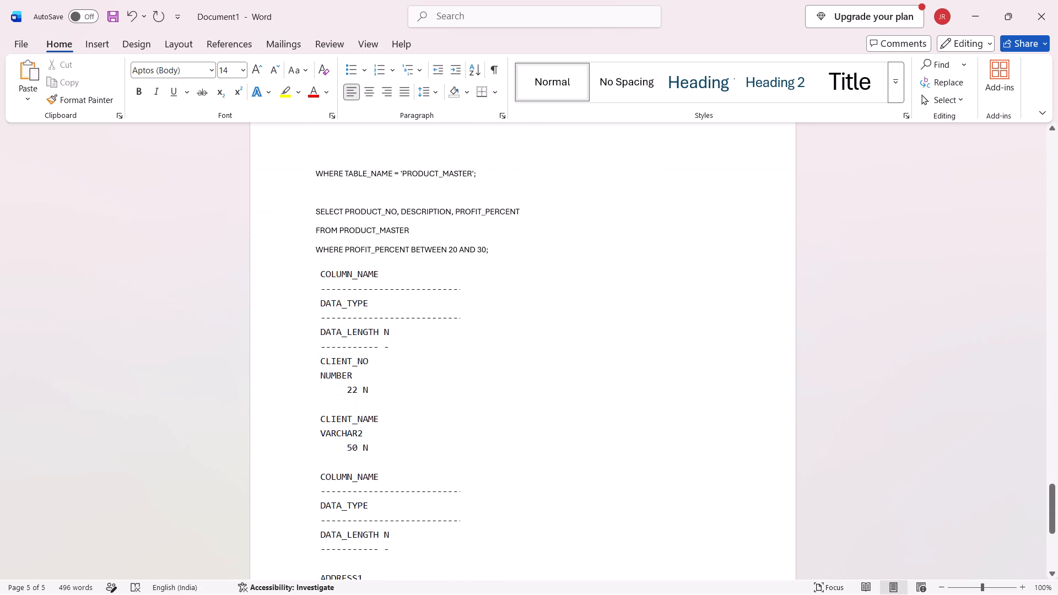
{"action": "left_click", "coordinate": [490, 248]}
{"action": "key", "text": "Return"}
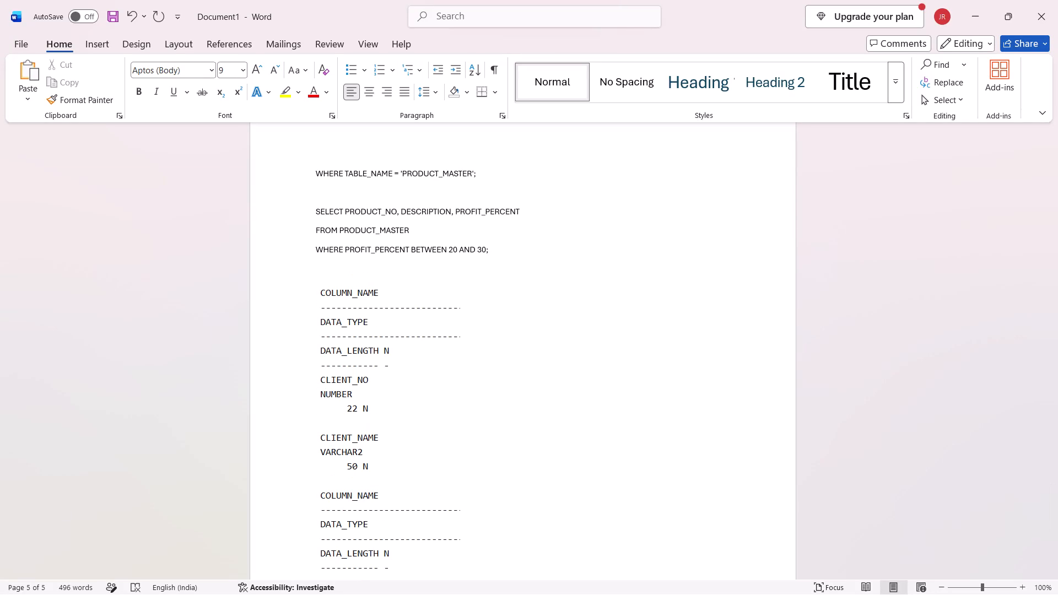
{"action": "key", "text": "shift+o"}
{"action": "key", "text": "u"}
{"action": "key", "text": "BackSpace"}
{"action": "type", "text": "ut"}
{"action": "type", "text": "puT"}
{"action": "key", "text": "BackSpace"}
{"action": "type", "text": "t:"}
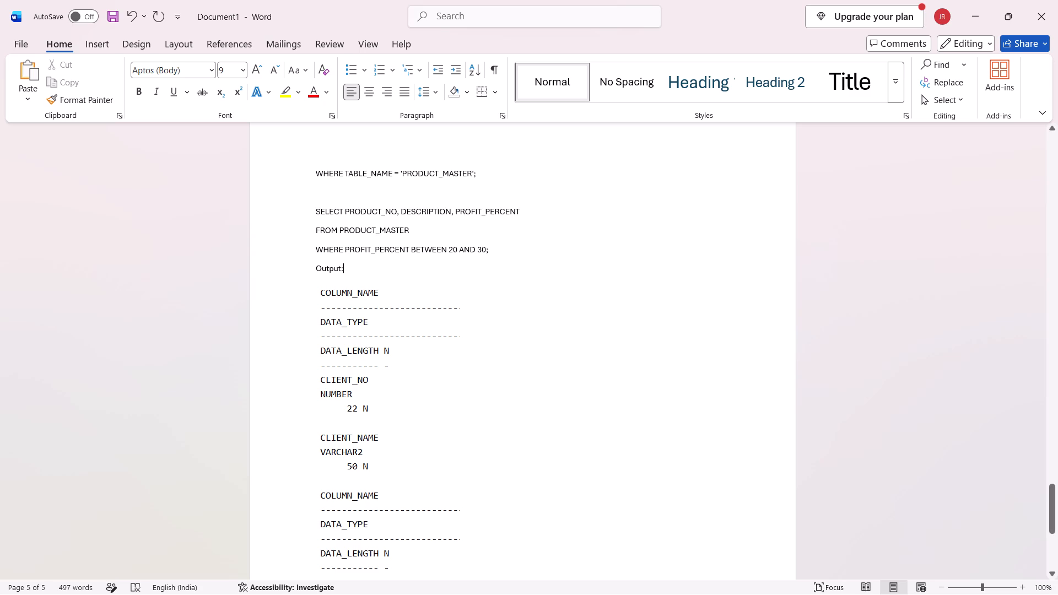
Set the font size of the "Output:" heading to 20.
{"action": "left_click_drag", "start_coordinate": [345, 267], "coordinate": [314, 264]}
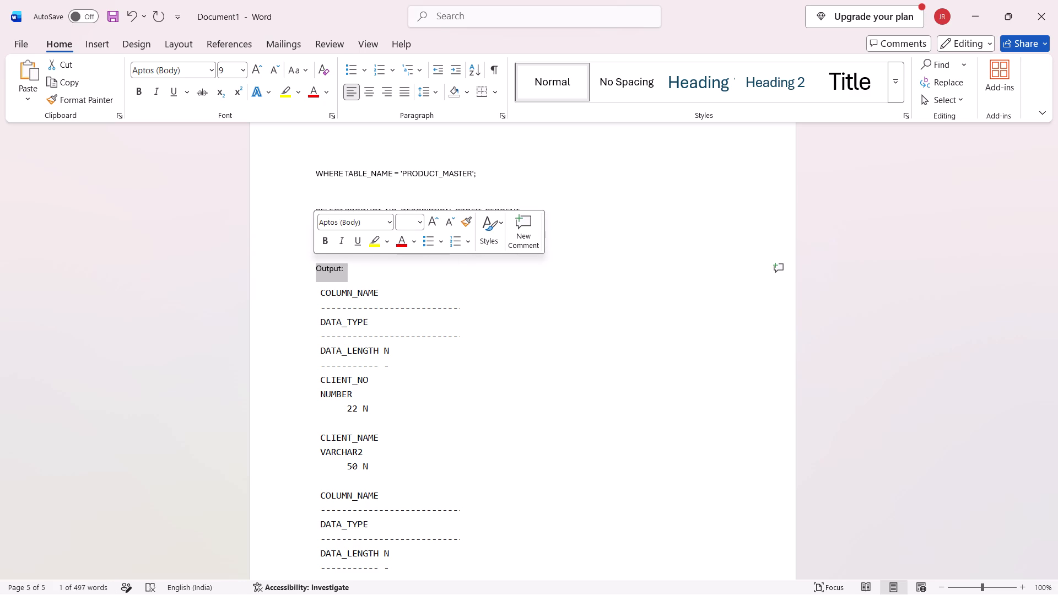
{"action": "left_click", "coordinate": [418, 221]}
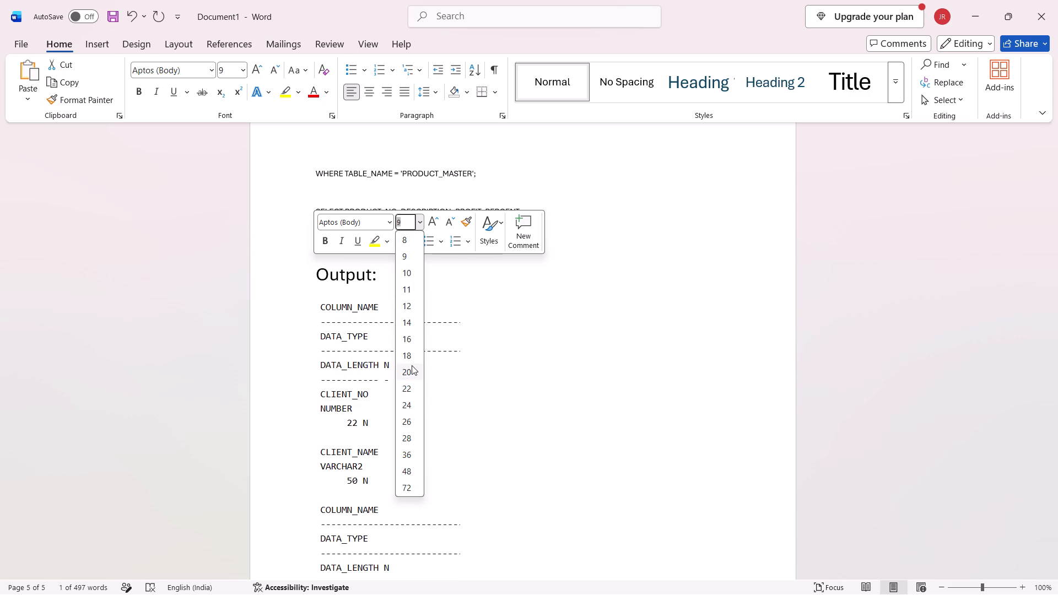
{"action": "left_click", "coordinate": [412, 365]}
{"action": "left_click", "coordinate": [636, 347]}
Check the font size of the "Reg no:" line above the SQL Query heading on the first page.
{"action": "scroll", "coordinate": [636, 347], "scroll_direction": "up", "scroll_amount": 6}
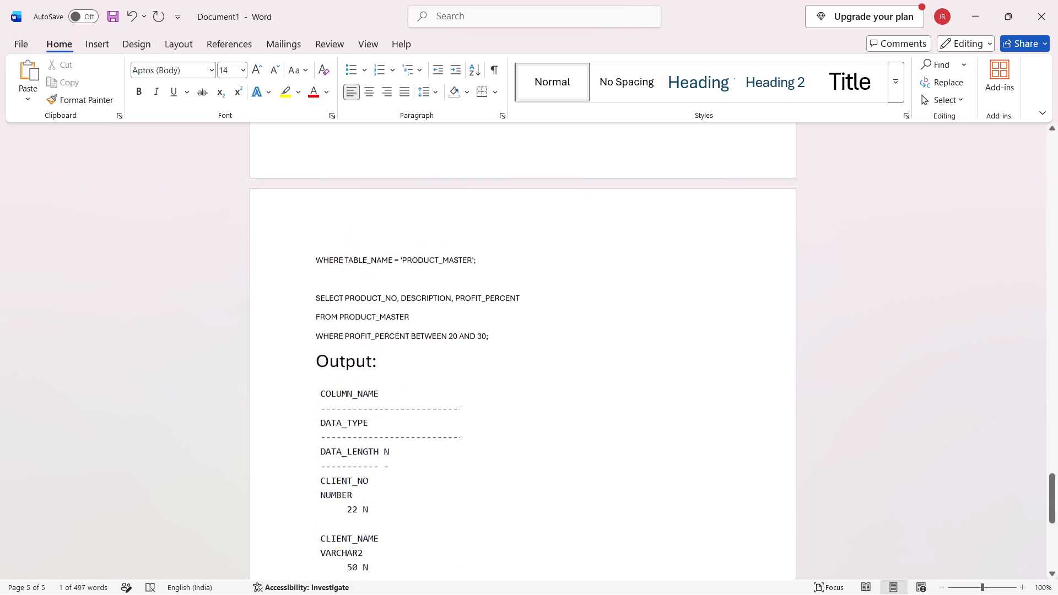
{"action": "scroll", "coordinate": [636, 347], "scroll_direction": "up", "scroll_amount": 12}
{"action": "scroll", "coordinate": [636, 347], "scroll_direction": "down", "scroll_amount": 1}
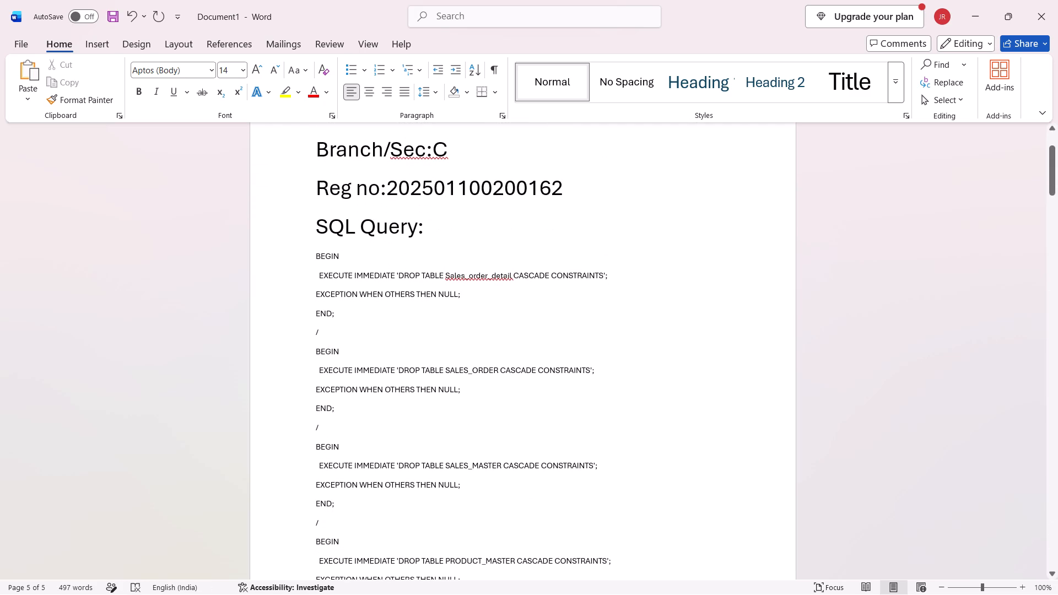
{"action": "left_click", "coordinate": [384, 213]}
{"action": "left_click", "coordinate": [386, 197]}
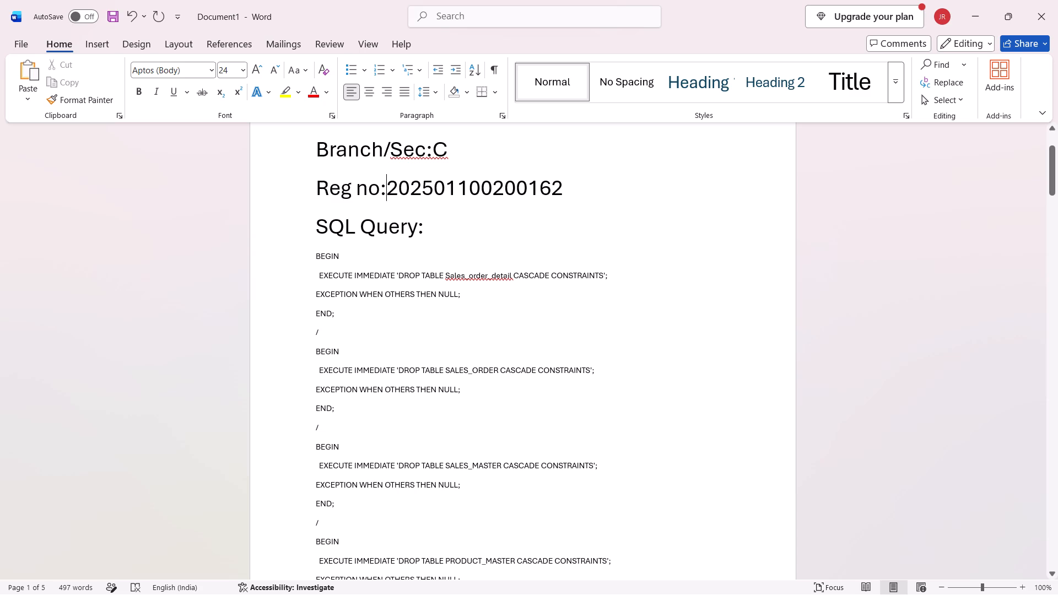
{"action": "left_click", "coordinate": [402, 191]}
Set the font size of the "Output:" heading above the pasted screenshot to 24.
{"action": "scroll", "coordinate": [398, 350], "scroll_direction": "down", "scroll_amount": 9}
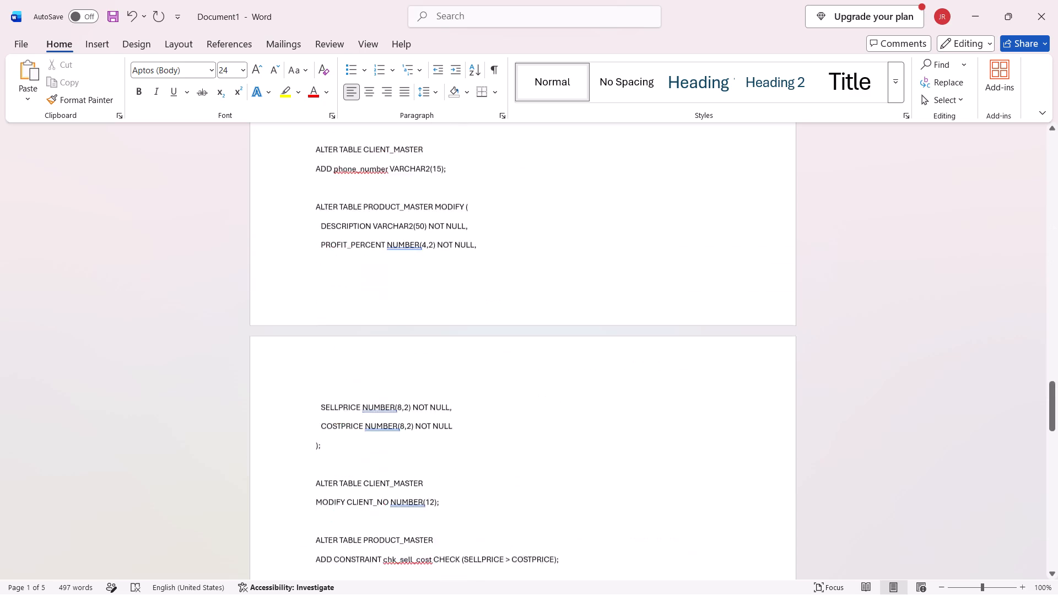
{"action": "scroll", "coordinate": [398, 350], "scroll_direction": "down", "scroll_amount": 8}
{"action": "scroll", "coordinate": [398, 350], "scroll_direction": "up", "scroll_amount": 1}
{"action": "scroll", "coordinate": [398, 350], "scroll_direction": "down", "scroll_amount": 1}
{"action": "scroll", "coordinate": [398, 350], "scroll_direction": "up", "scroll_amount": 1}
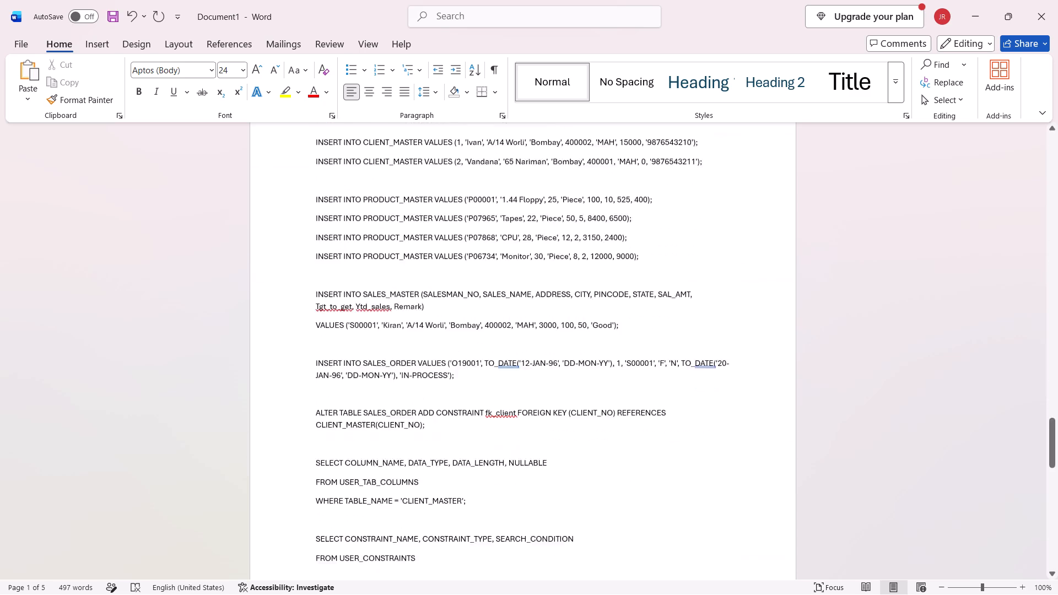
{"action": "scroll", "coordinate": [398, 350], "scroll_direction": "down", "scroll_amount": 3}
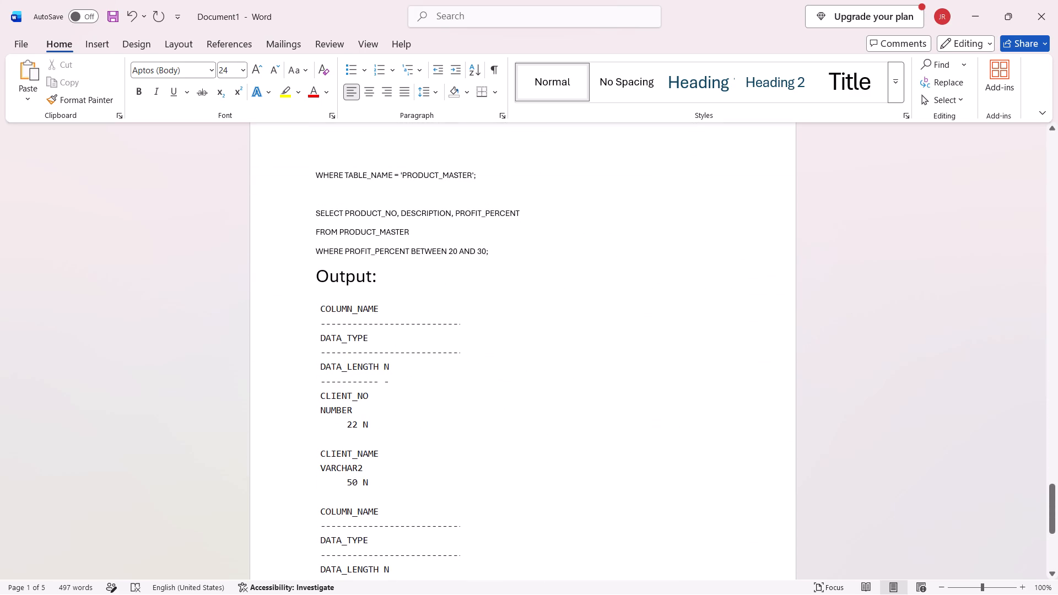
{"action": "left_click_drag", "start_coordinate": [381, 275], "coordinate": [321, 277]}
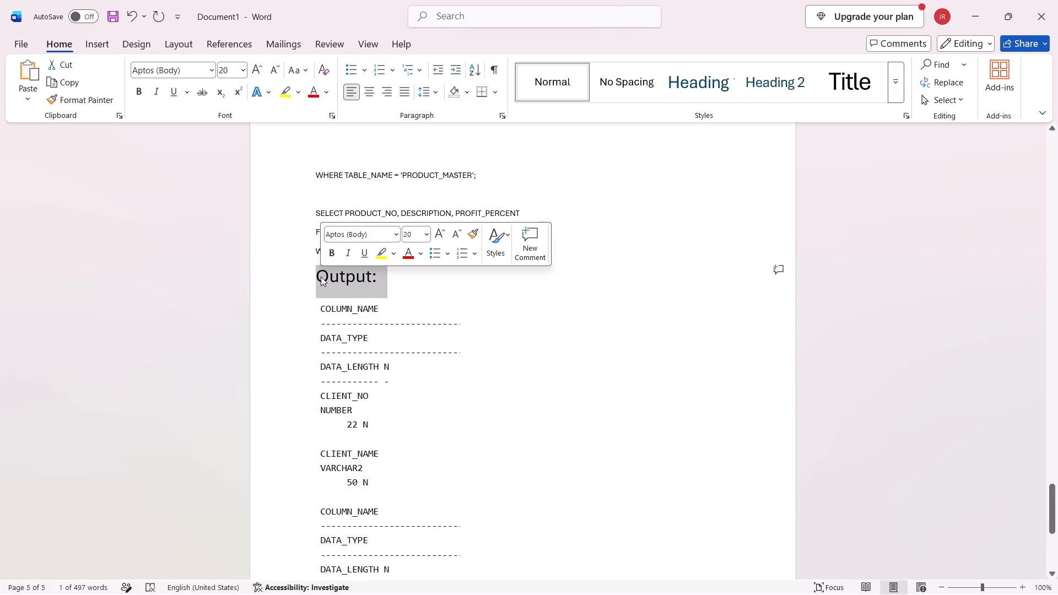
{"action": "left_click", "coordinate": [426, 236]}
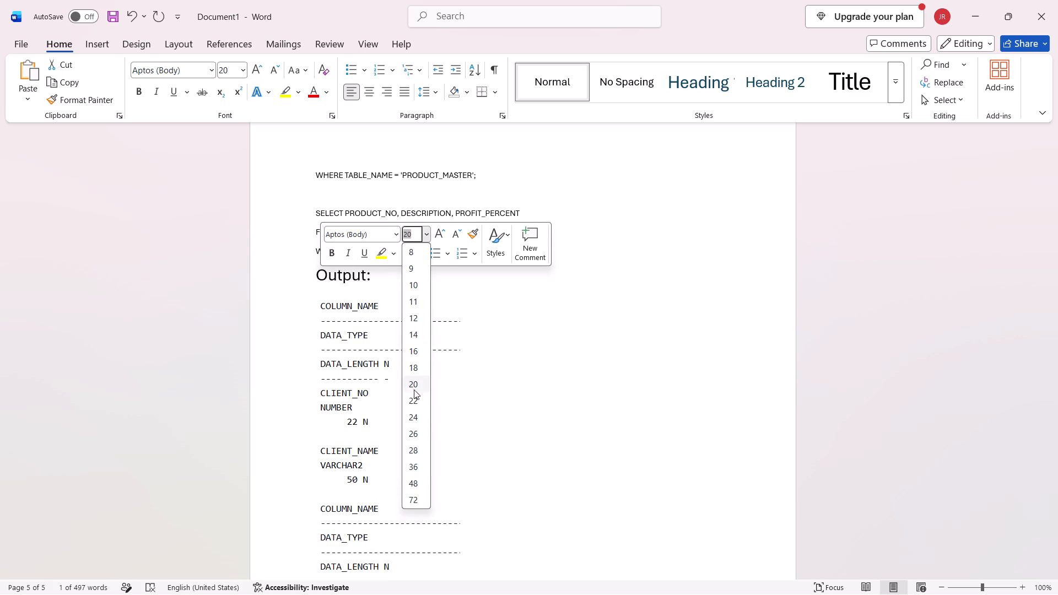
{"action": "left_click", "coordinate": [417, 416]}
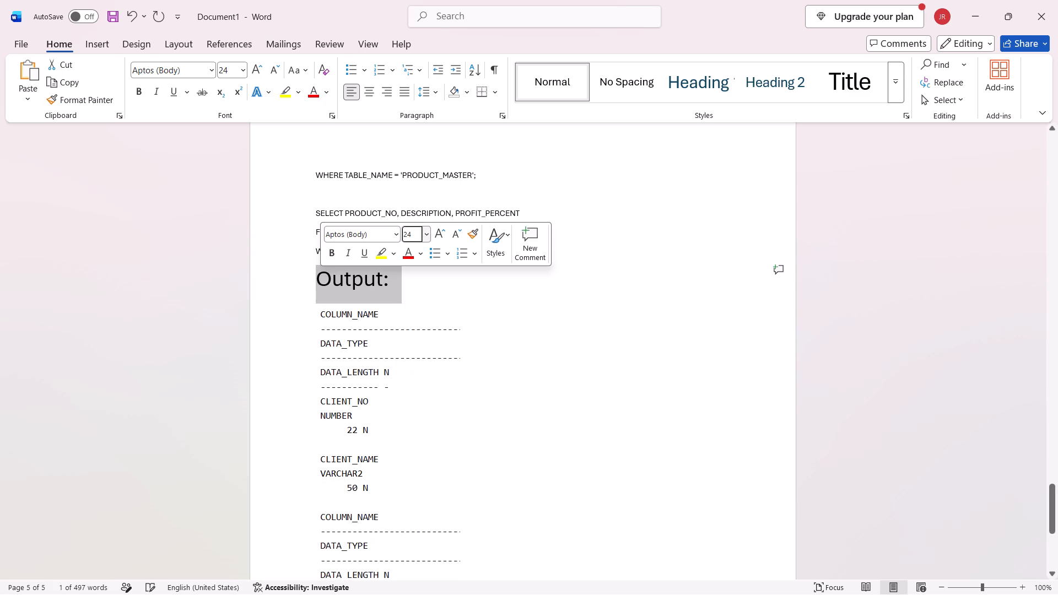
Add an empty line below the pasted output screenshot at the end of the document.
{"action": "left_click", "coordinate": [806, 307]}
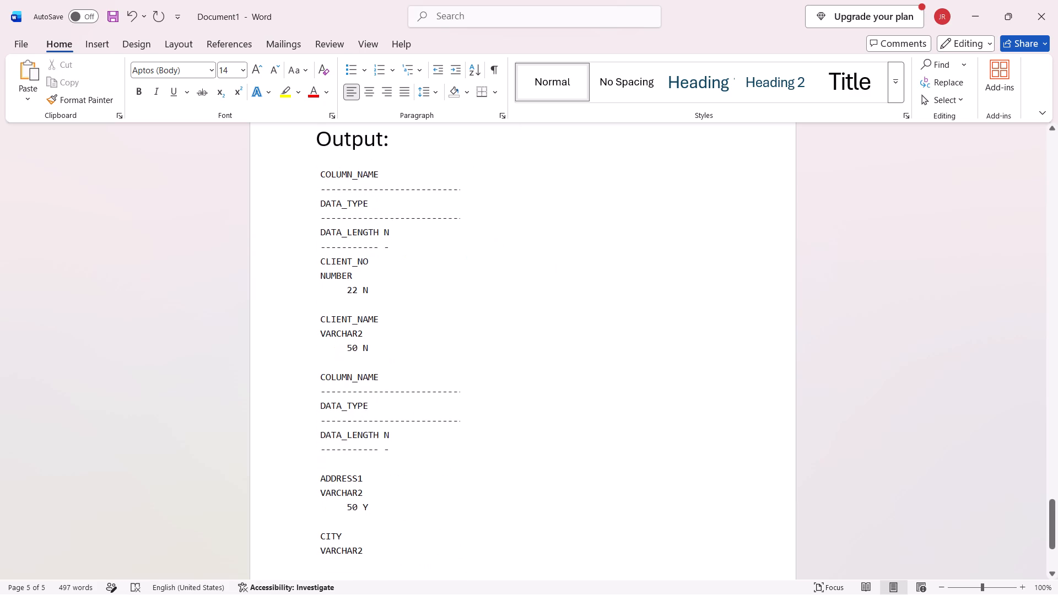
{"action": "scroll", "coordinate": [600, 353], "scroll_direction": "down", "scroll_amount": 2}
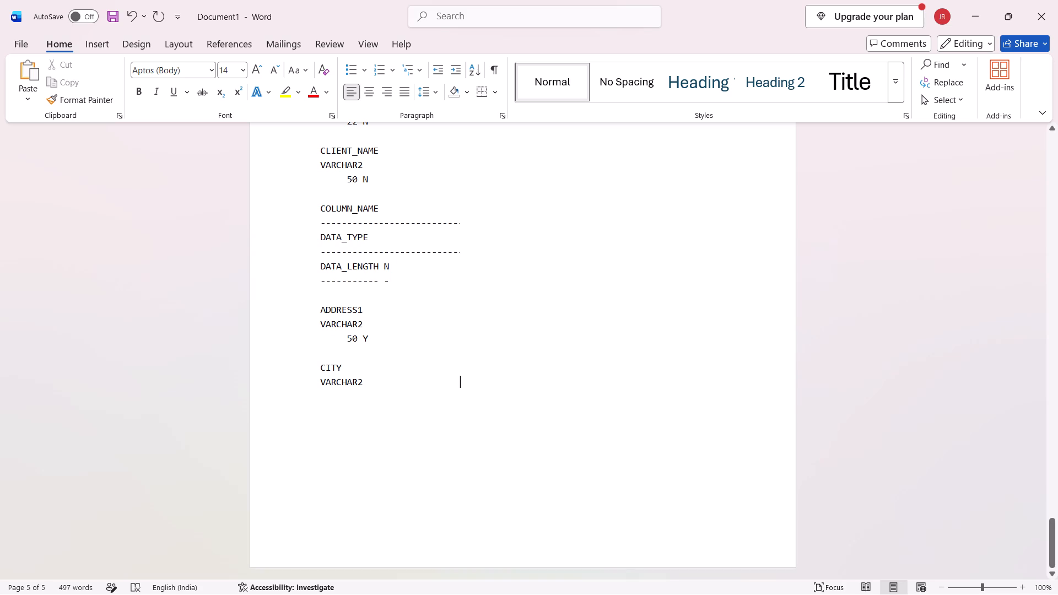
{"action": "key", "text": "Return"}
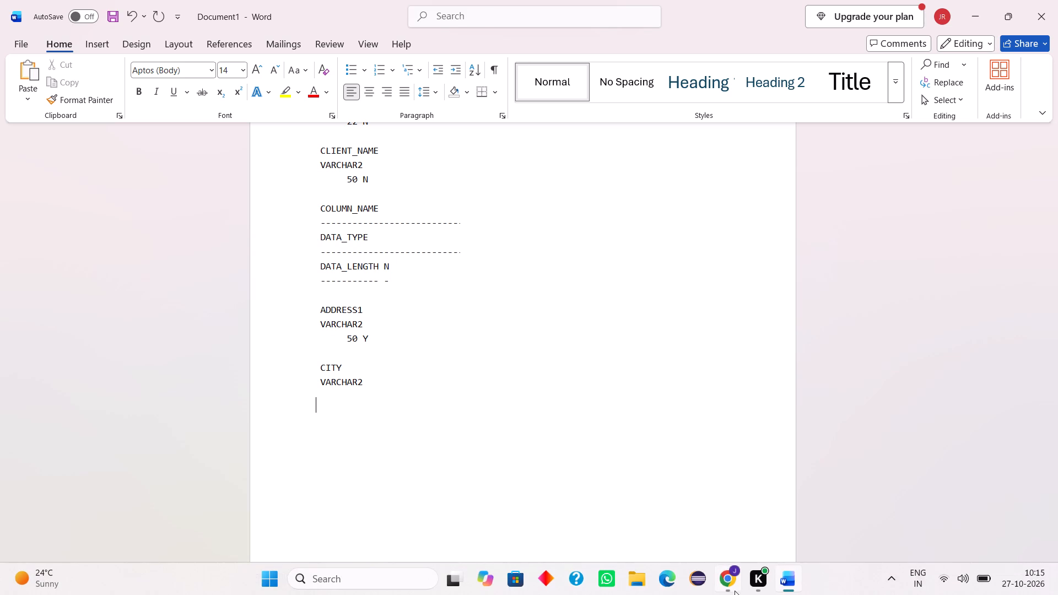
{"action": "left_click", "coordinate": [731, 586]}
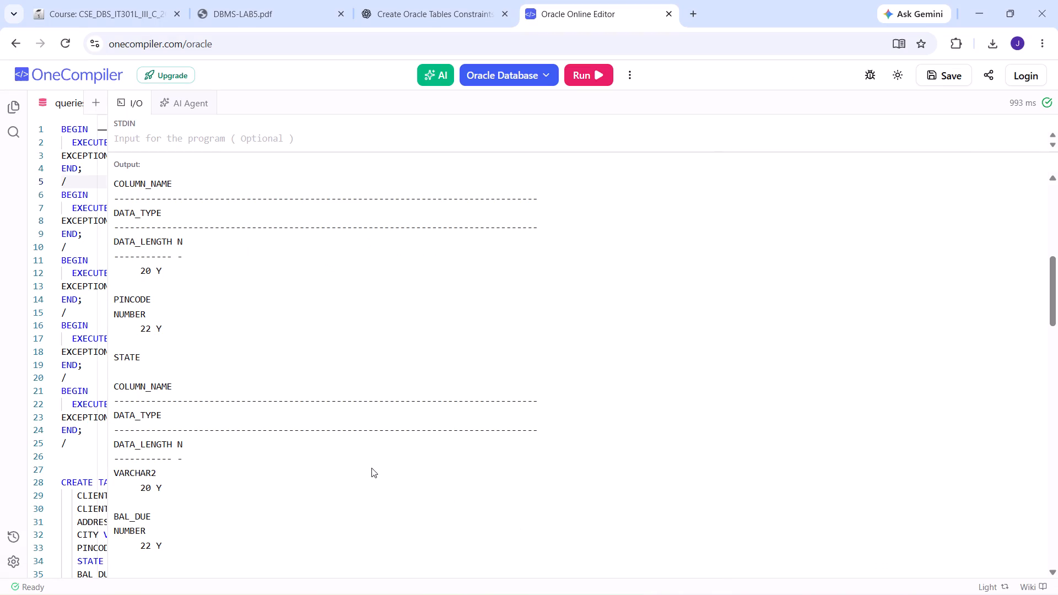
{"action": "key", "text": "Print"}
{"action": "left_click_drag", "start_coordinate": [110, 175], "coordinate": [349, 558]}
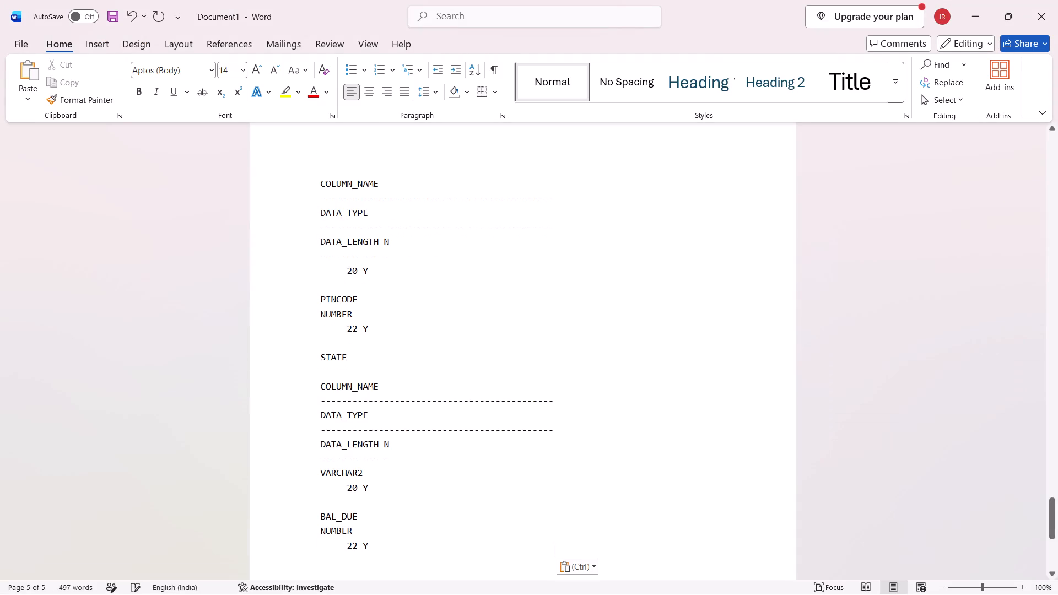
{"action": "left_click", "coordinate": [558, 515]}
{"action": "key", "text": "Return"}
{"action": "scroll", "coordinate": [578, 527], "scroll_direction": "down", "scroll_amount": 1}
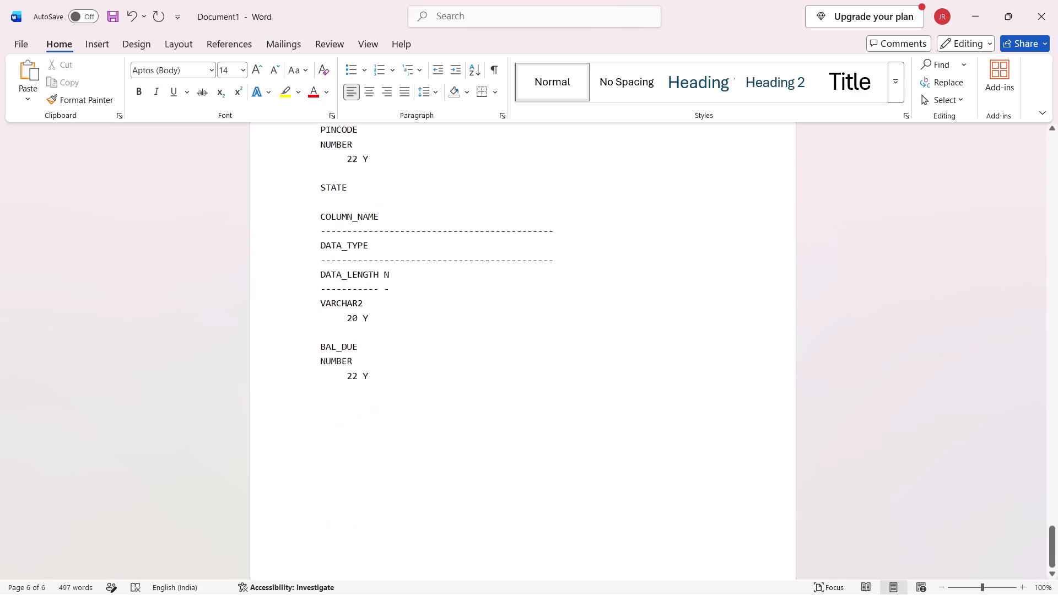
{"action": "scroll", "coordinate": [578, 527], "scroll_direction": "down", "scroll_amount": 2}
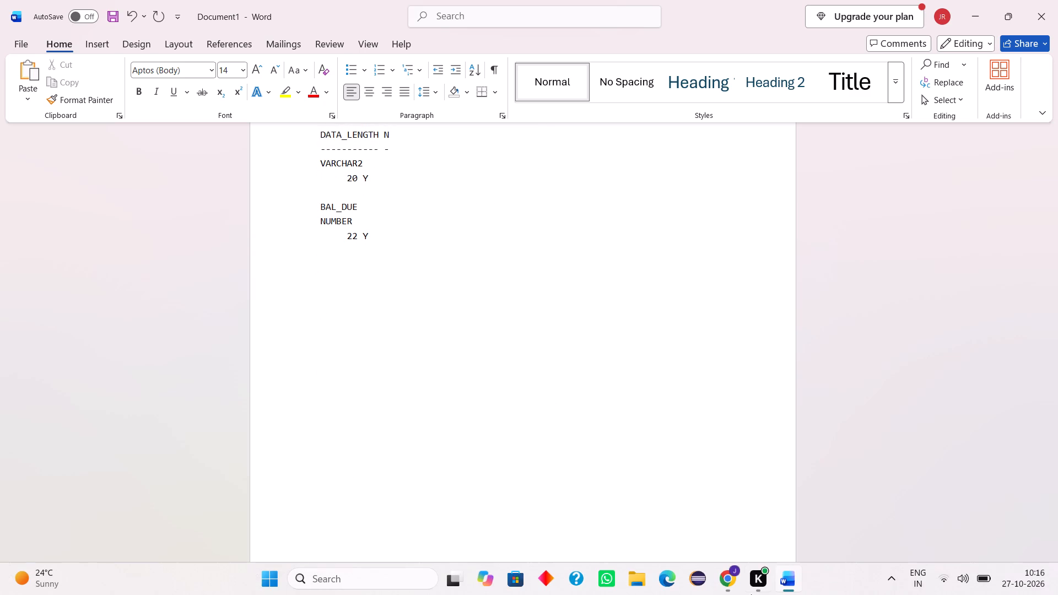
In OneCompiler in Chrome, snip the output from the COLUMN_NAME heading above PHONE_NUMBER to the CONSTRAINT_NAME heading below "QTY_ON_HAND" IS NOT NULL.
{"action": "left_click", "coordinate": [727, 568]}
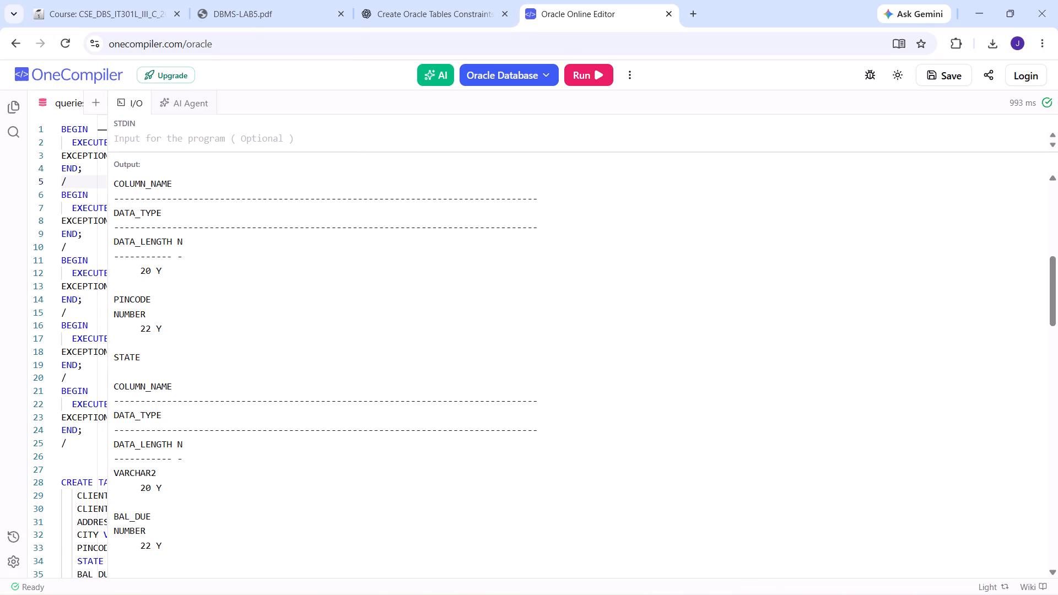
{"action": "scroll", "coordinate": [349, 428], "scroll_direction": "down", "scroll_amount": 3}
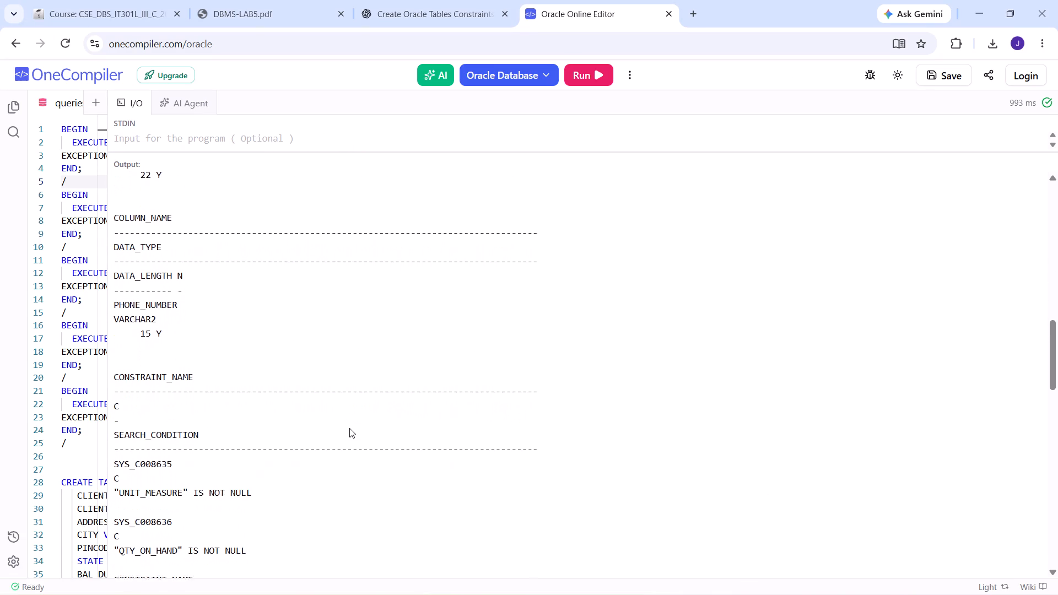
{"action": "scroll", "coordinate": [349, 428], "scroll_direction": "down", "scroll_amount": 4}
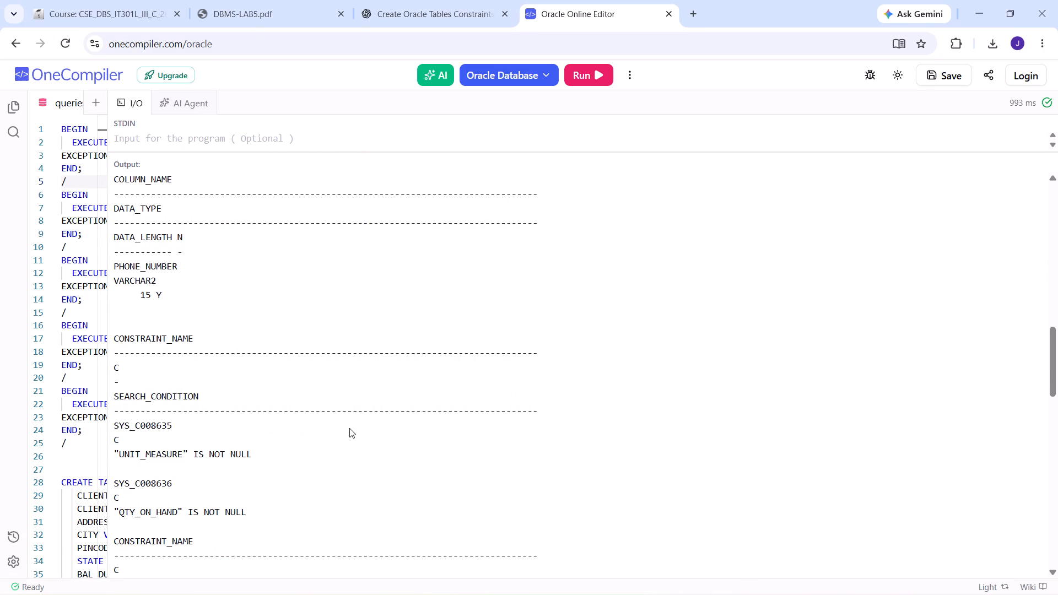
{"action": "scroll", "coordinate": [349, 428], "scroll_direction": "down", "scroll_amount": 2}
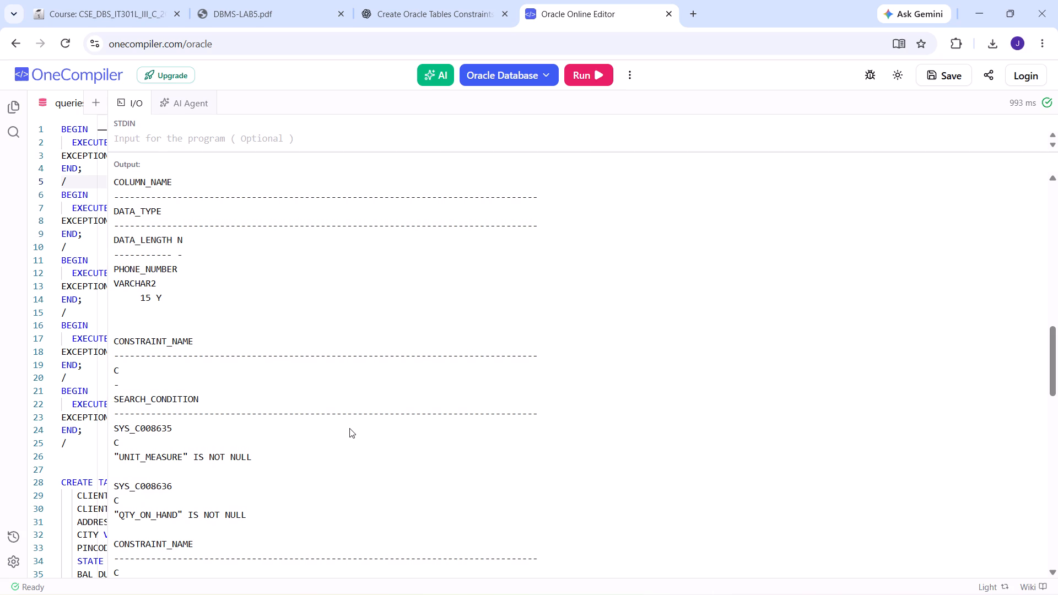
{"action": "key", "text": "Print"}
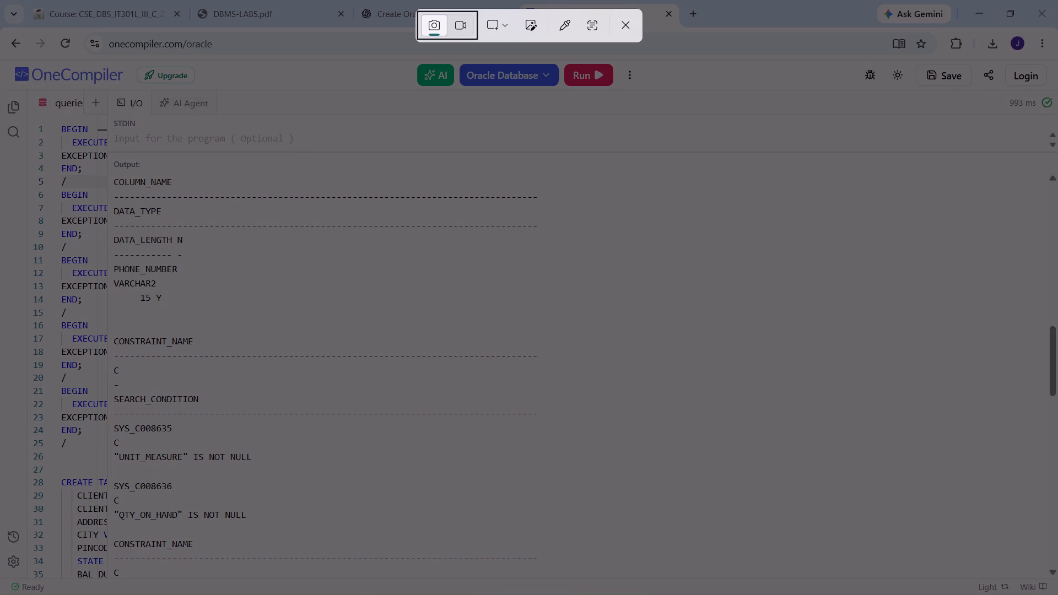
{"action": "left_click_drag", "start_coordinate": [111, 175], "coordinate": [161, 253]}
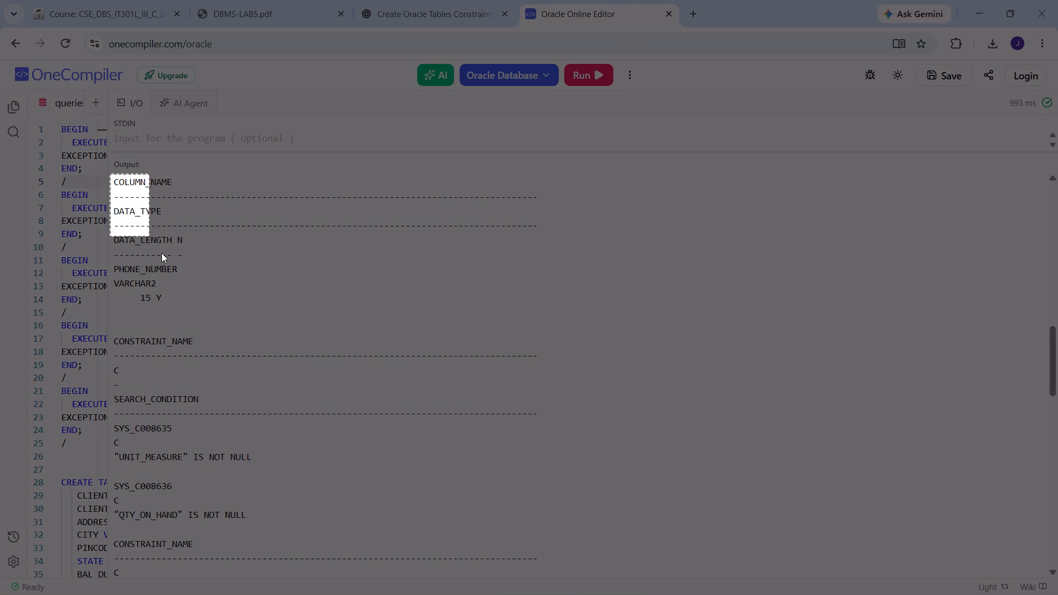
{"action": "left_click_drag", "start_coordinate": [161, 253], "coordinate": [330, 559]}
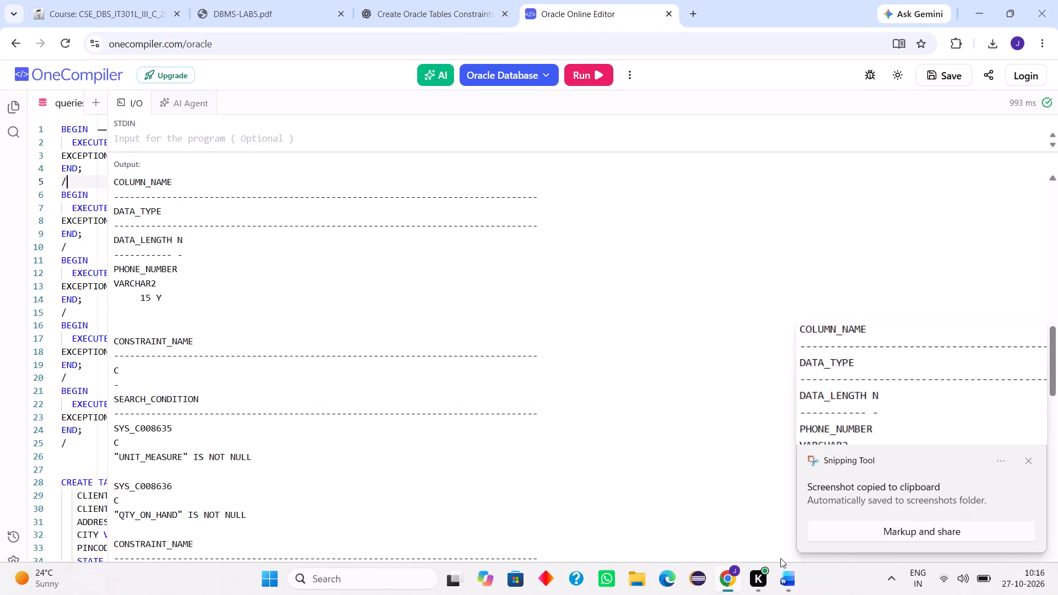
Paste the PHONE_NUMBER and constraints output snip at the end of the Word document and add an empty line below it.
{"action": "left_click", "coordinate": [784, 567]}
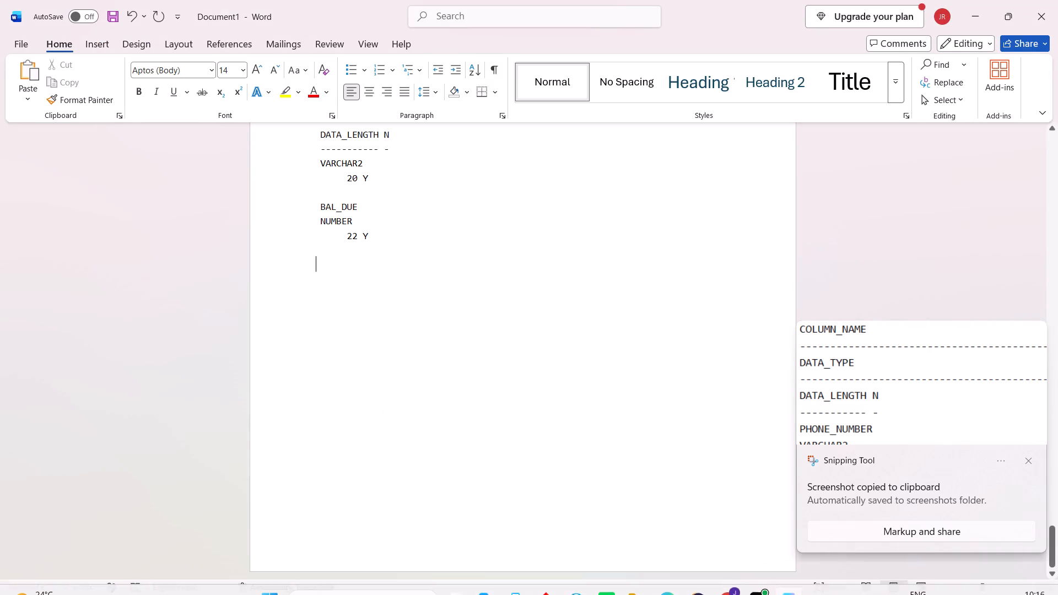
{"action": "key", "text": "ctrl+v"}
{"action": "scroll", "coordinate": [557, 468], "scroll_direction": "down", "scroll_amount": 2}
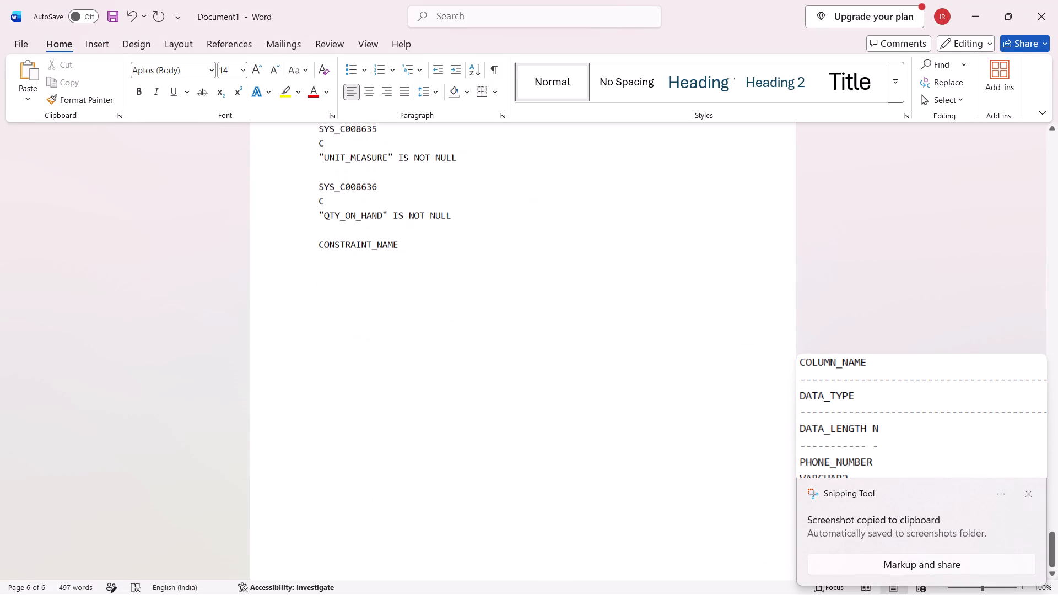
{"action": "key", "text": "Return"}
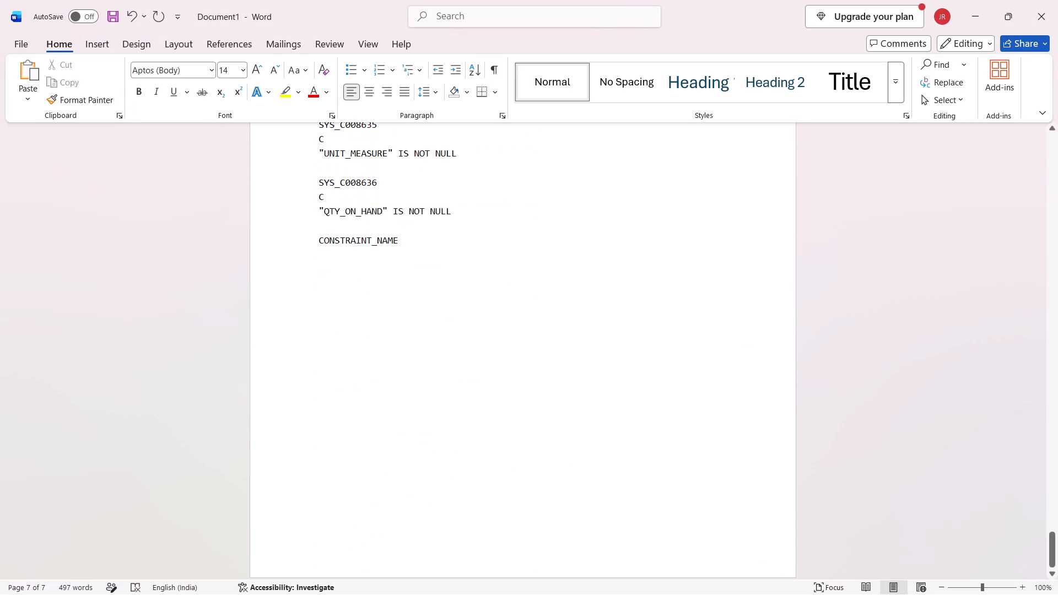
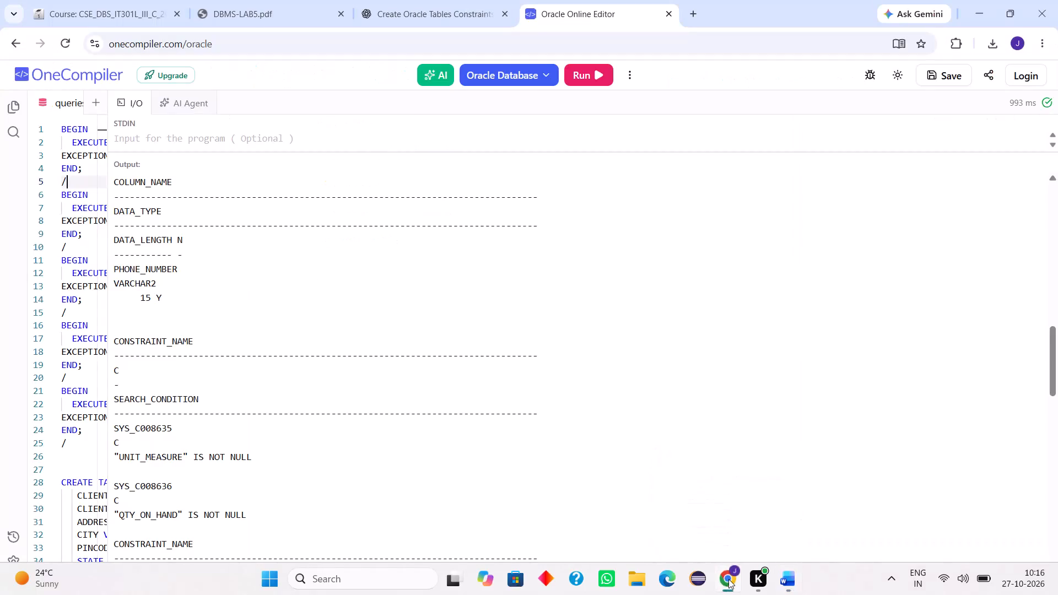
In OneCompiler, snip the output from the C line above "DESCRIPTION" IS NOT NULL to the CONSTRAINT_NAME heading below "COSTPRICE" IS NOT NULL.
{"action": "scroll", "coordinate": [422, 440], "scroll_direction": "down", "scroll_amount": 1}
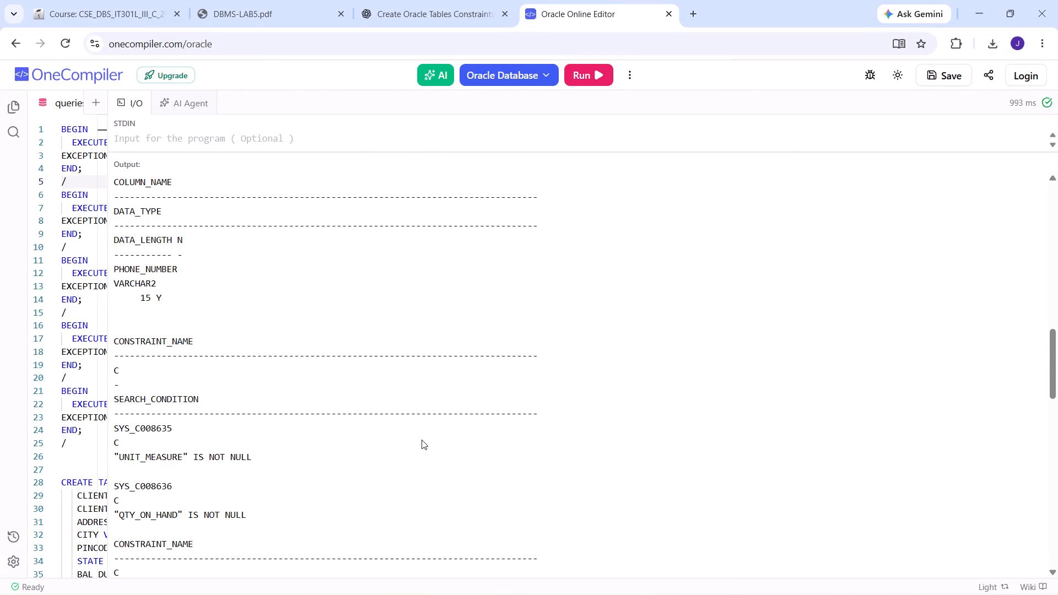
{"action": "scroll", "coordinate": [422, 440], "scroll_direction": "down", "scroll_amount": 4}
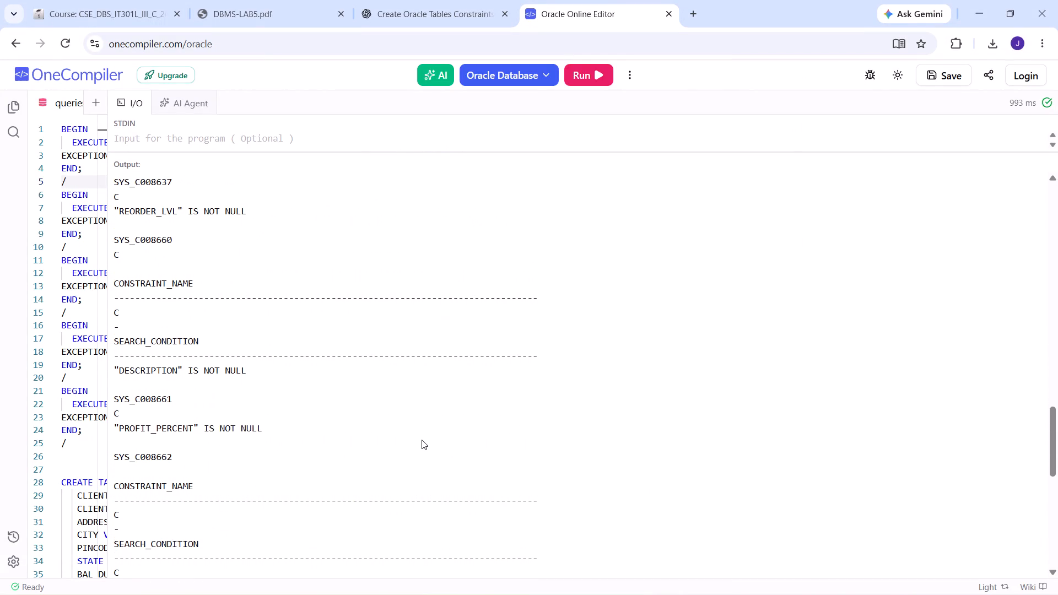
{"action": "scroll", "coordinate": [422, 440], "scroll_direction": "down", "scroll_amount": 7}
{"action": "scroll", "coordinate": [422, 440], "scroll_direction": "up", "scroll_amount": 1}
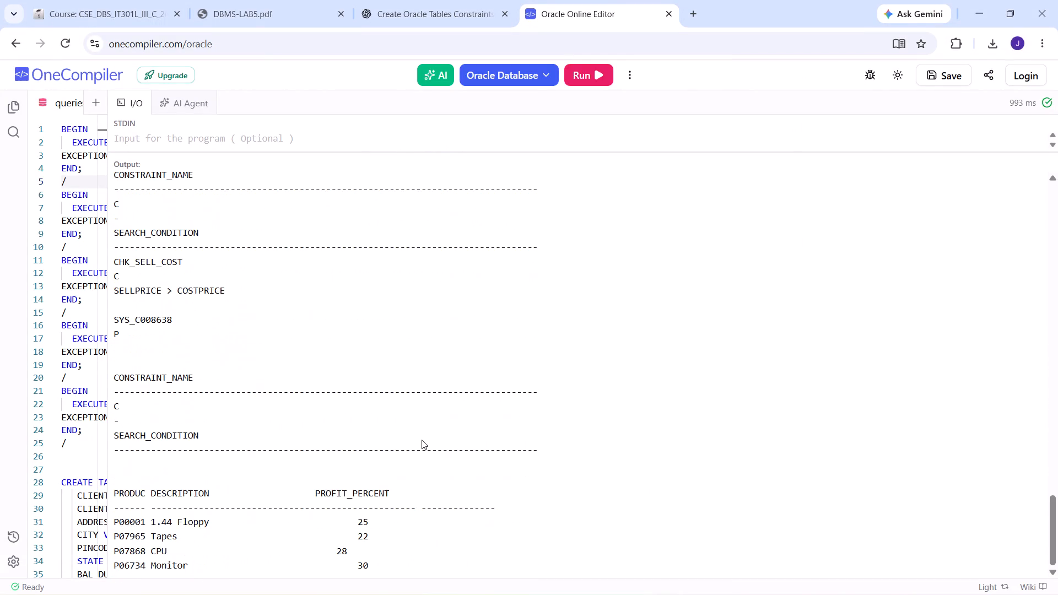
{"action": "scroll", "coordinate": [422, 440], "scroll_direction": "up", "scroll_amount": 6}
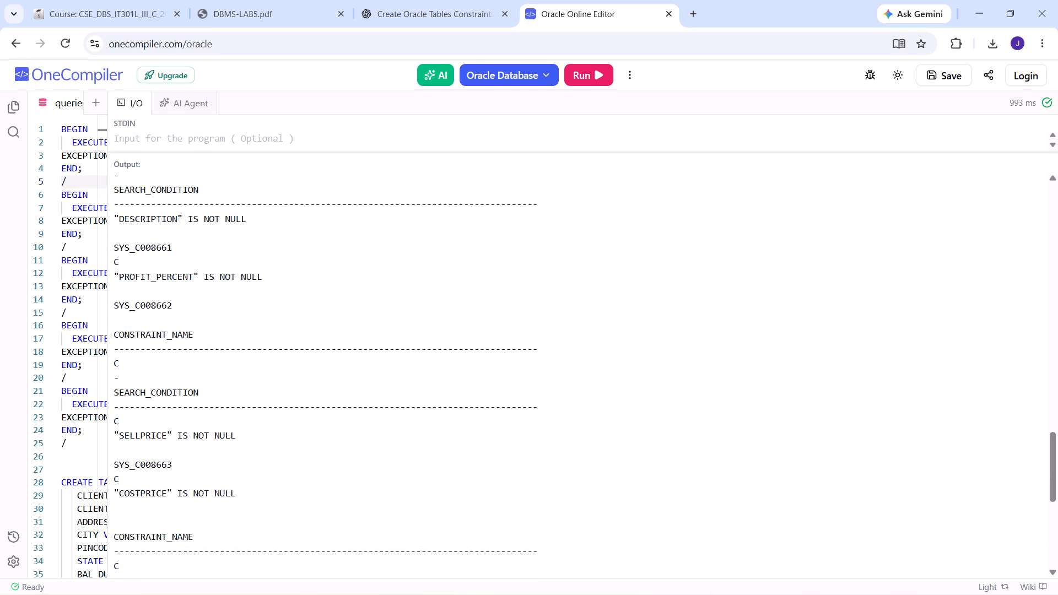
{"action": "scroll", "coordinate": [422, 440], "scroll_direction": "up", "scroll_amount": 3}
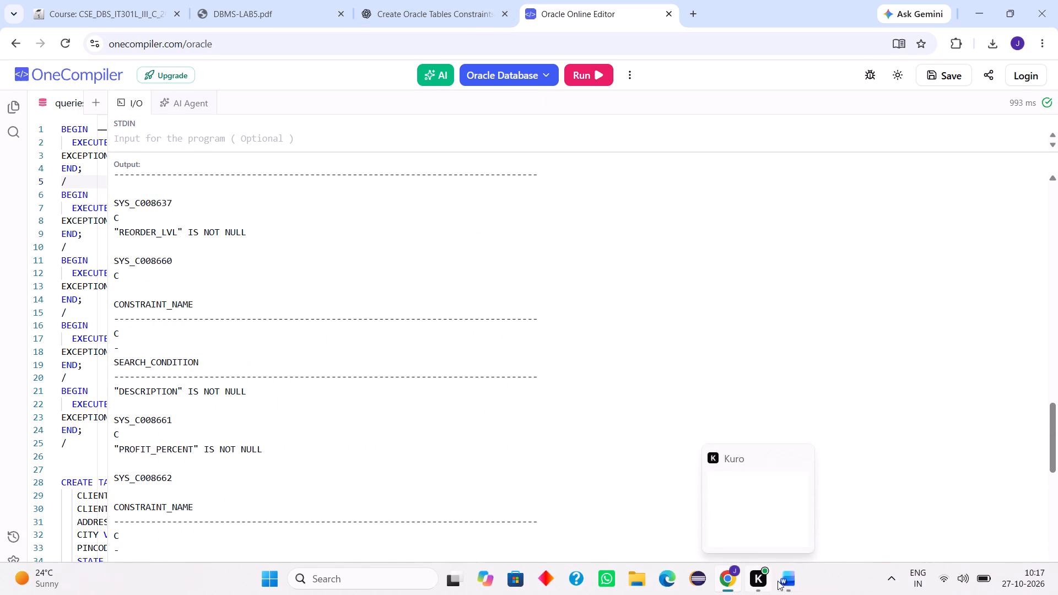
{"action": "left_click", "coordinate": [781, 581]}
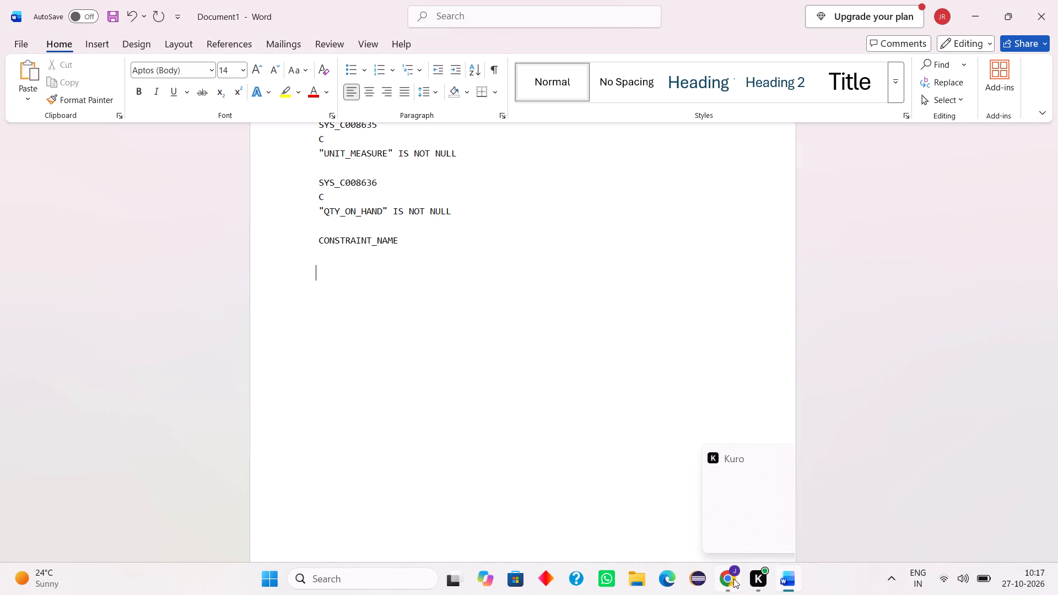
{"action": "left_click", "coordinate": [731, 577]}
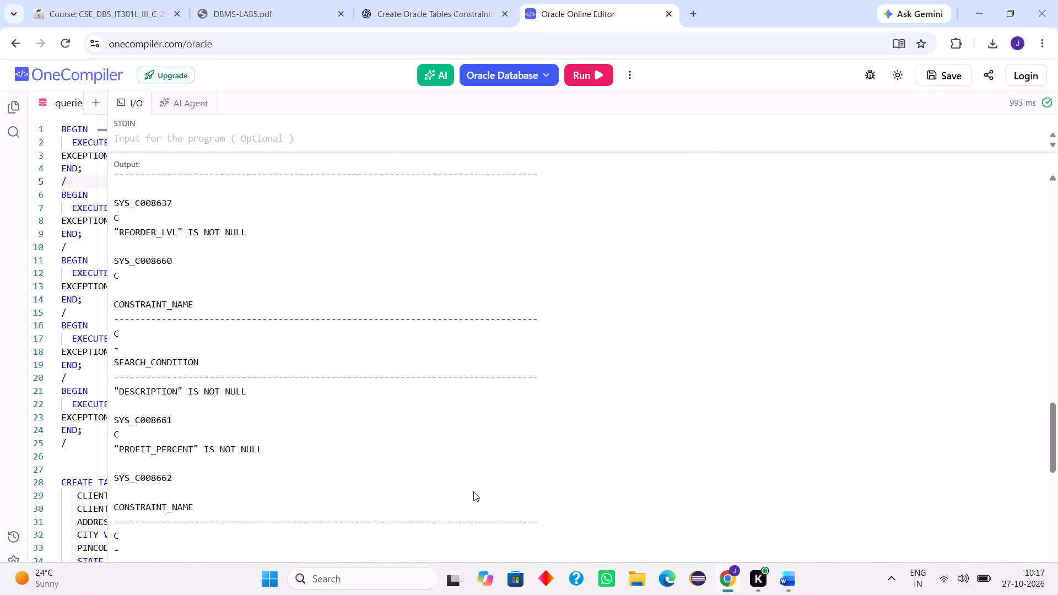
{"action": "scroll", "coordinate": [367, 428], "scroll_direction": "down", "scroll_amount": 1}
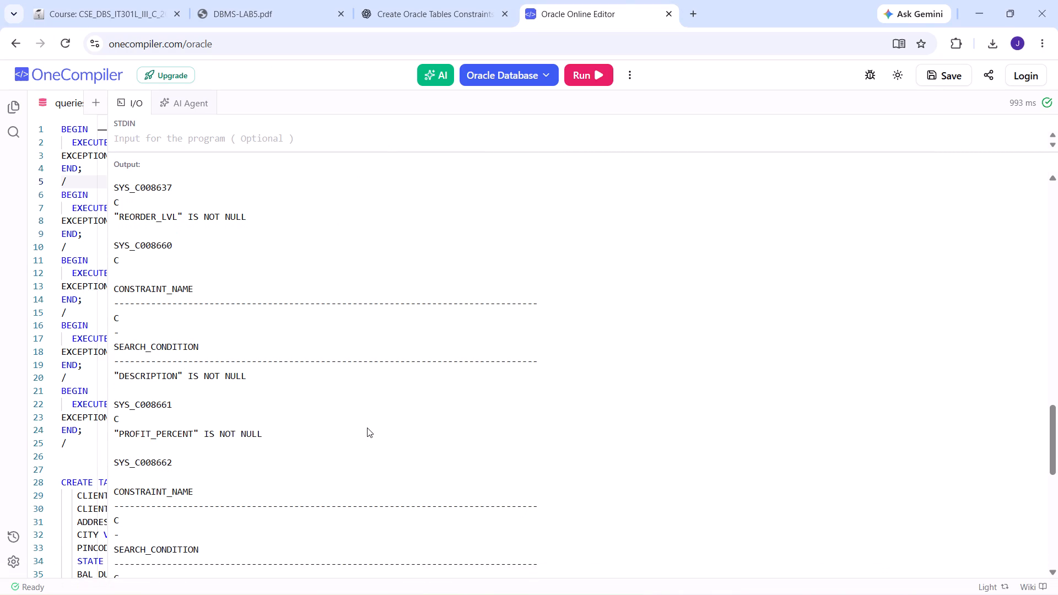
{"action": "scroll", "coordinate": [367, 428], "scroll_direction": "down", "scroll_amount": 1}
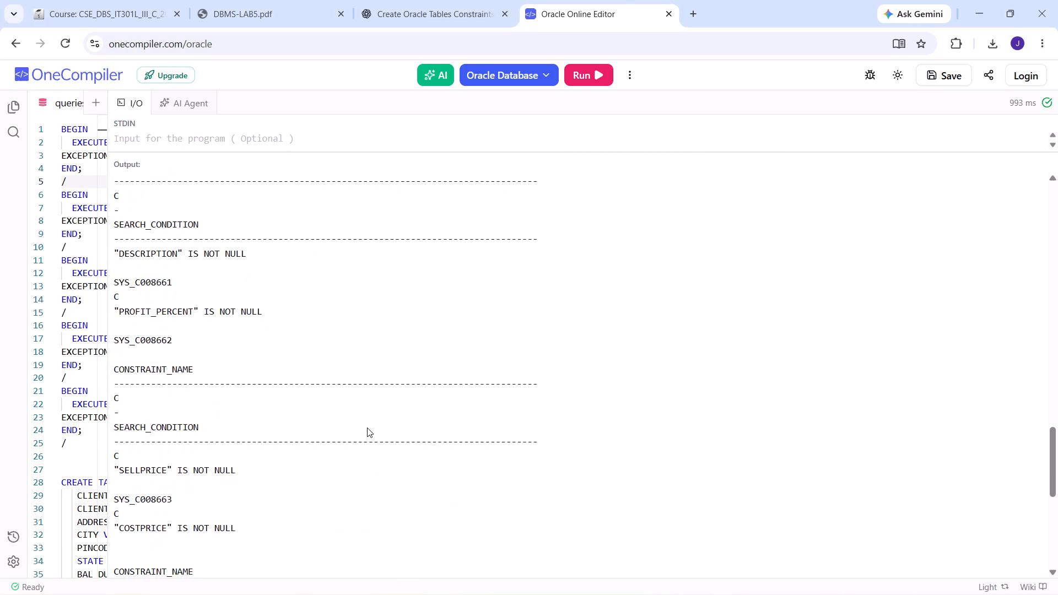
{"action": "scroll", "coordinate": [367, 428], "scroll_direction": "down", "scroll_amount": 2}
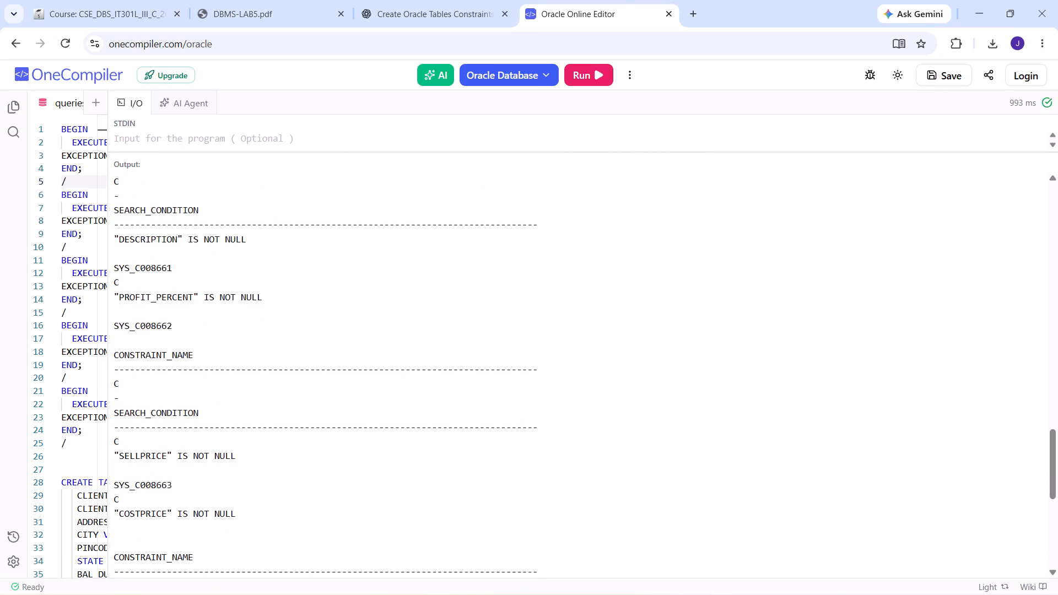
{"action": "key", "text": "Print"}
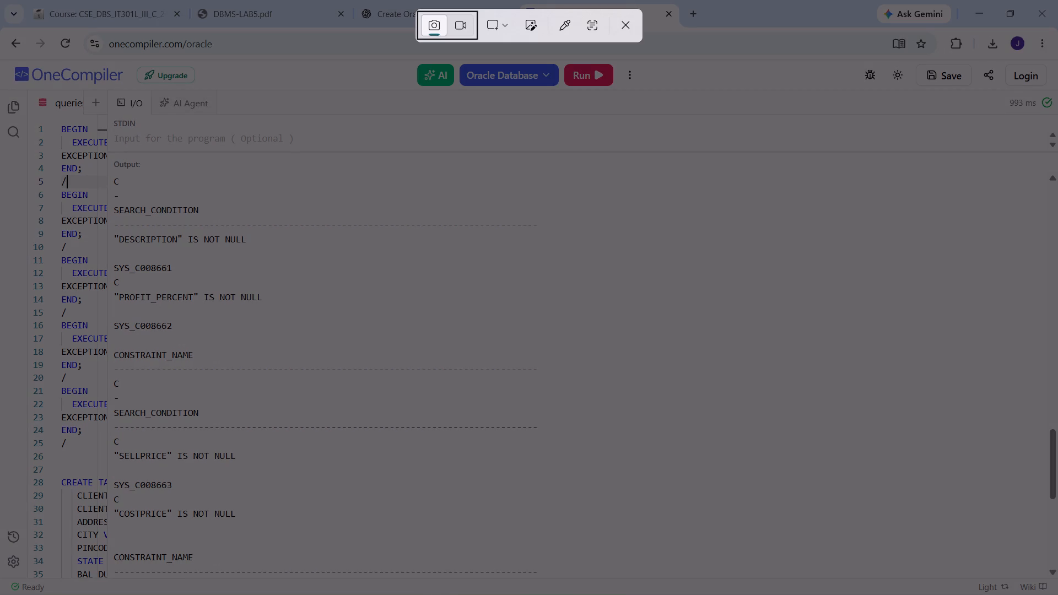
{"action": "left_click_drag", "start_coordinate": [110, 174], "coordinate": [298, 523]}
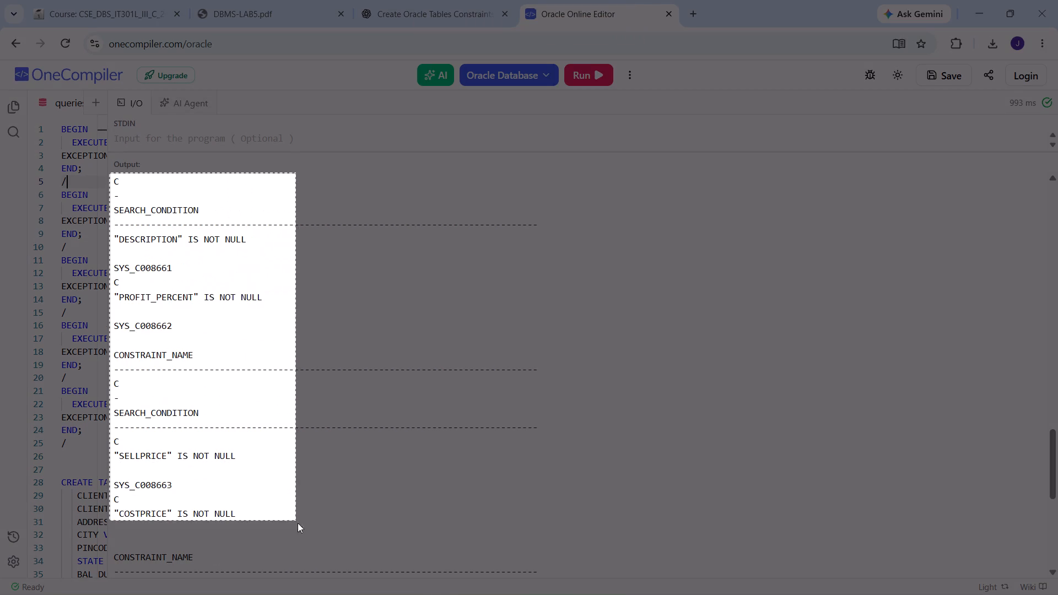
{"action": "left_click_drag", "start_coordinate": [298, 523], "coordinate": [313, 569]}
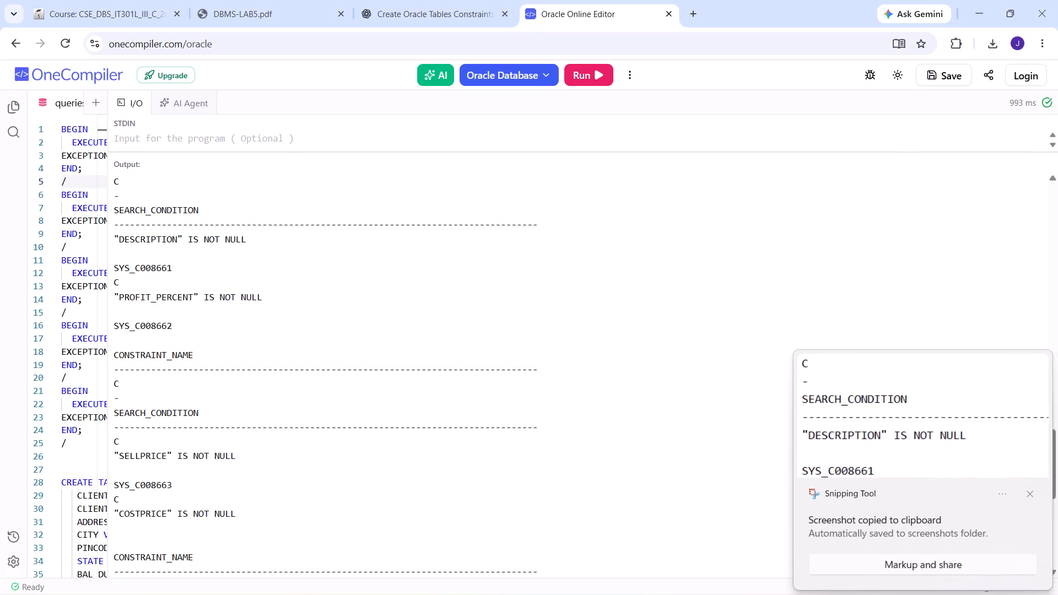
Switch to Word, paste the DESCRIPTION-to-COSTPRICE constraints snip at the end of the document and add an empty line below it.
{"action": "scroll", "coordinate": [290, 348], "scroll_direction": "down", "scroll_amount": 2}
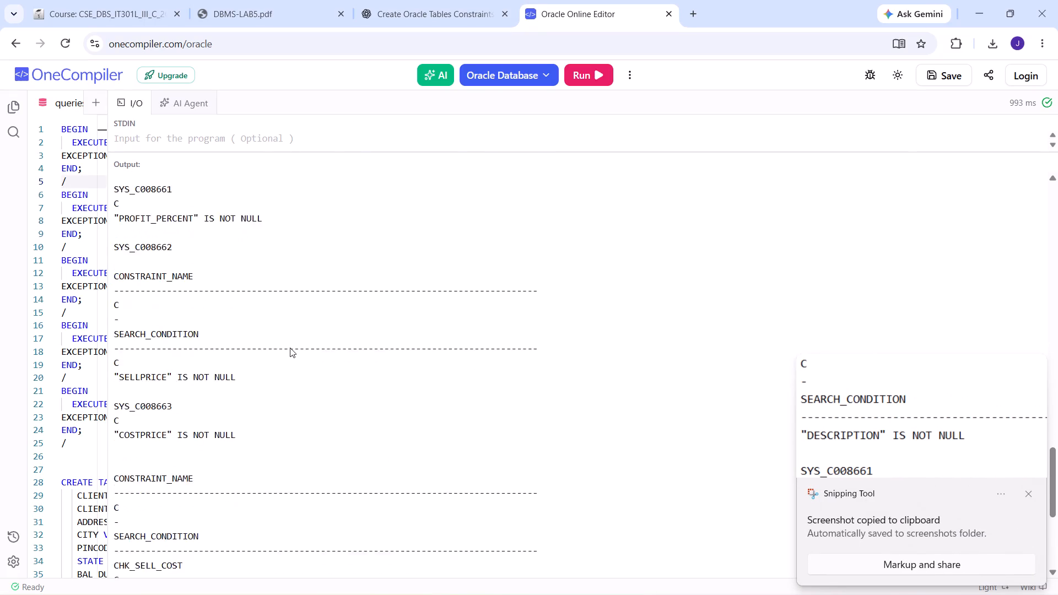
{"action": "scroll", "coordinate": [290, 348], "scroll_direction": "down", "scroll_amount": 5}
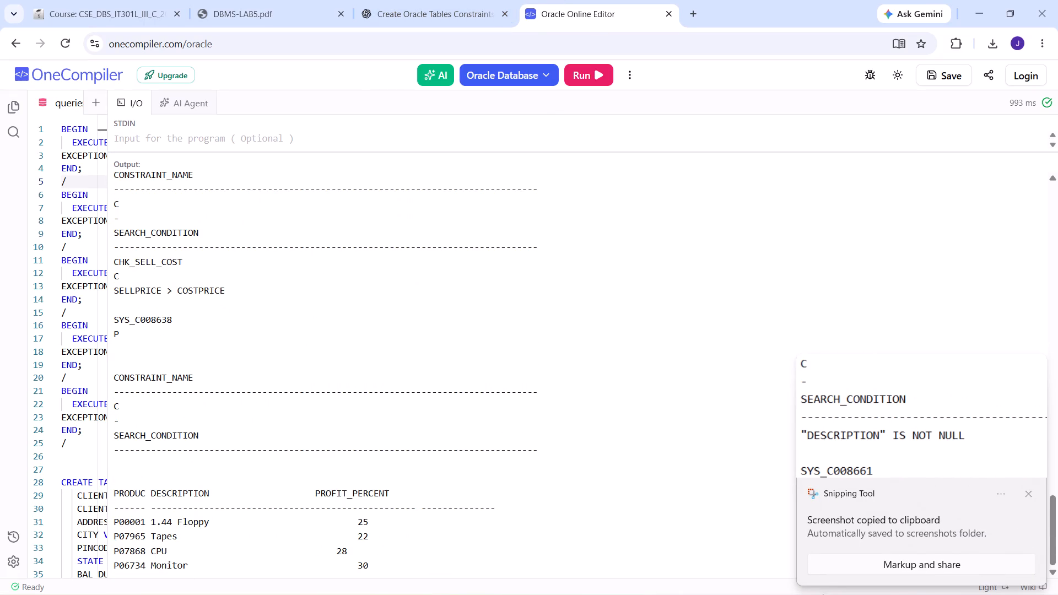
{"action": "left_click", "coordinate": [782, 579]}
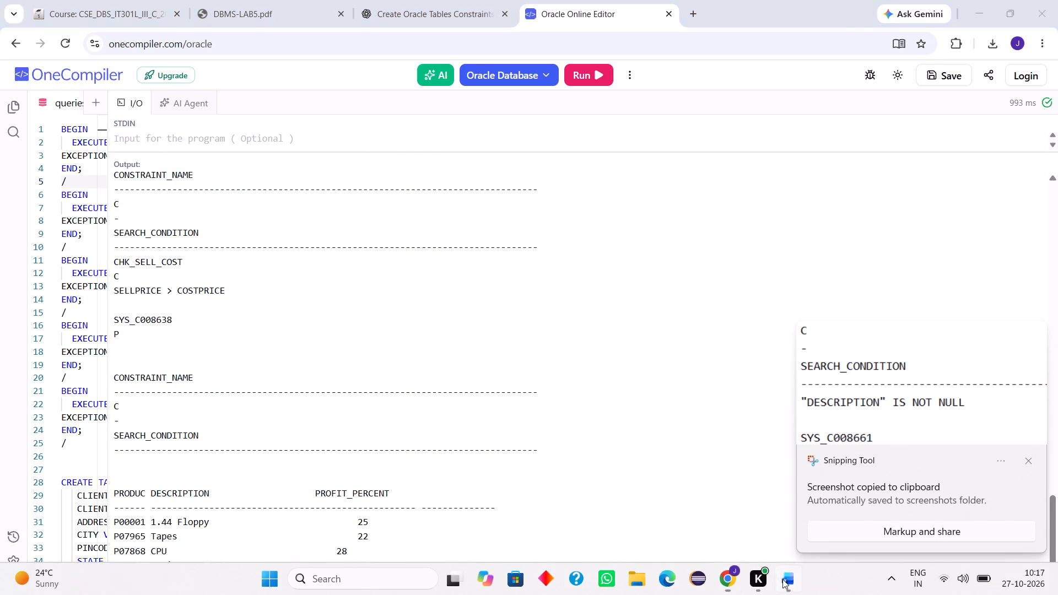
{"action": "key", "text": "ctrl+v"}
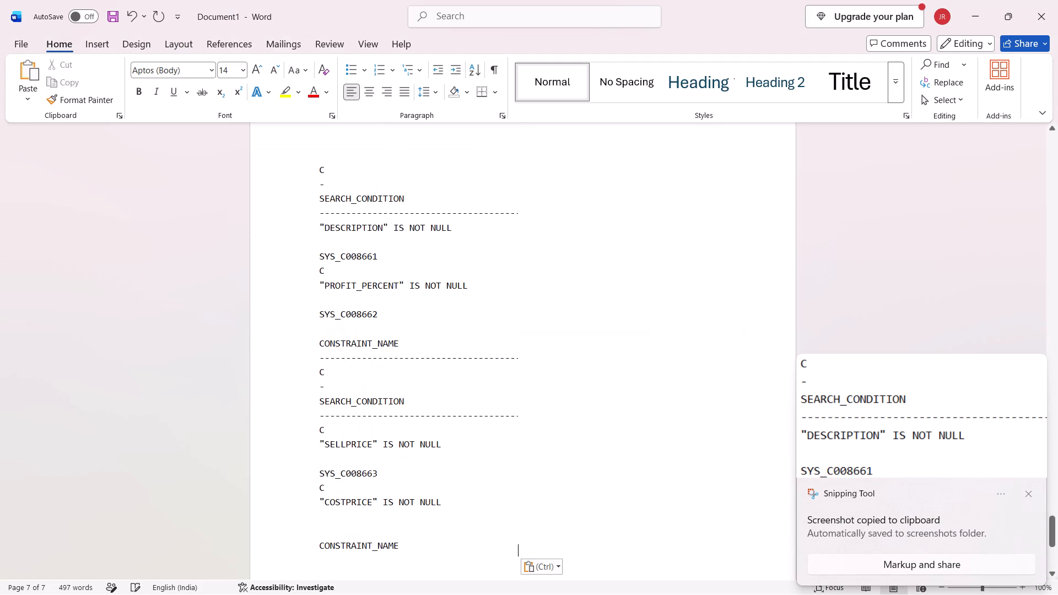
{"action": "scroll", "coordinate": [597, 480], "scroll_direction": "down", "scroll_amount": 2}
{"action": "key", "text": "Return"}
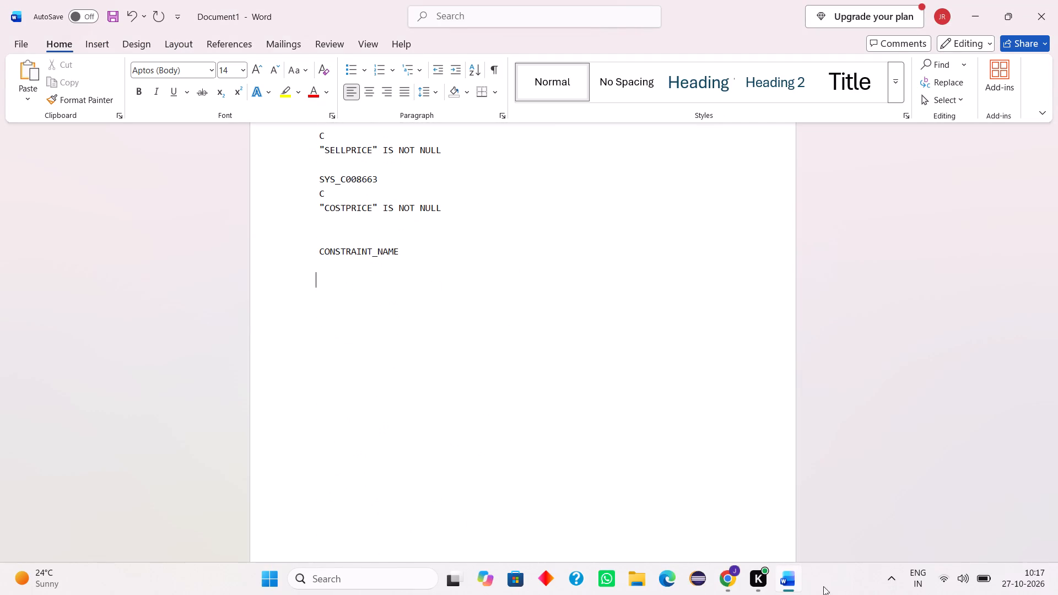
Switch to OneCompiler in Chrome and snip the output from the C line above CHK_SELL_COST through the P06734 Monitor row.
{"action": "left_click", "coordinate": [732, 574]}
{"action": "scroll", "coordinate": [366, 432], "scroll_direction": "down", "scroll_amount": 2}
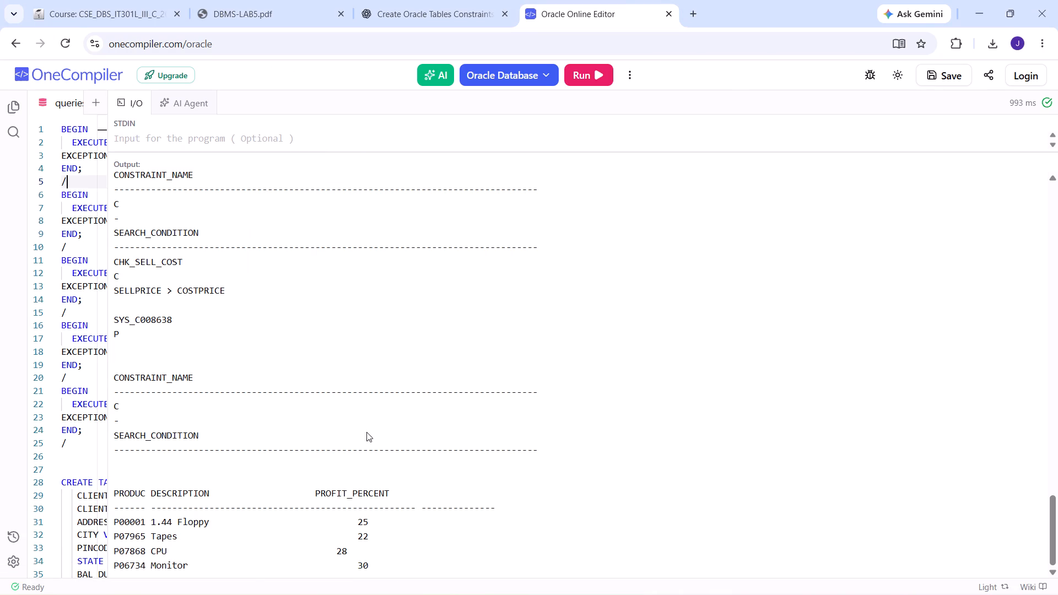
{"action": "scroll", "coordinate": [366, 432], "scroll_direction": "down", "scroll_amount": 2}
{"action": "key", "text": "Print"}
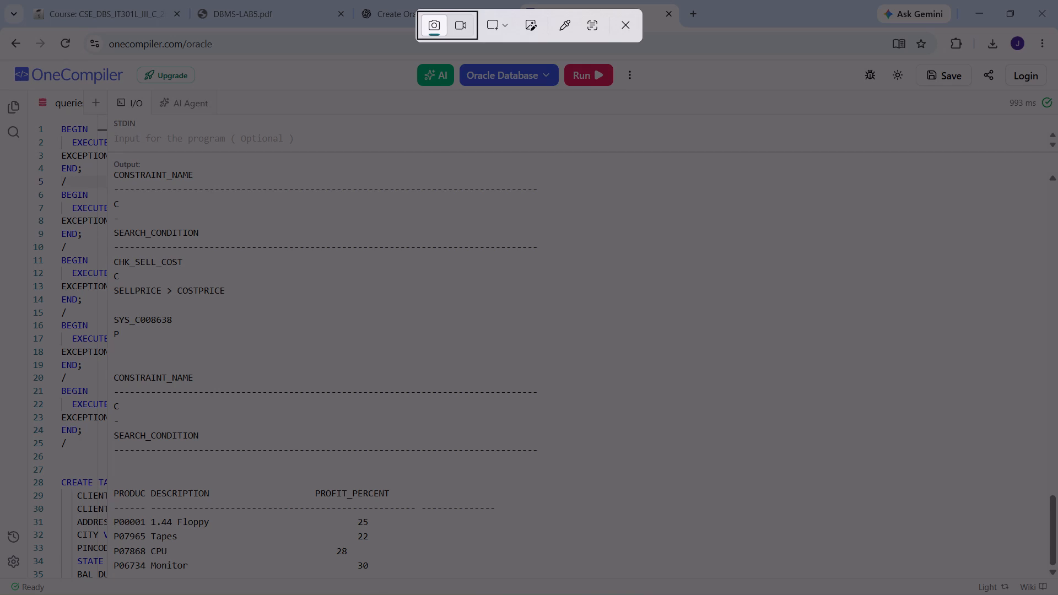
{"action": "left_click_drag", "start_coordinate": [113, 197], "coordinate": [414, 542]}
{"action": "scroll", "coordinate": [168, 331], "scroll_direction": "up", "scroll_amount": 2}
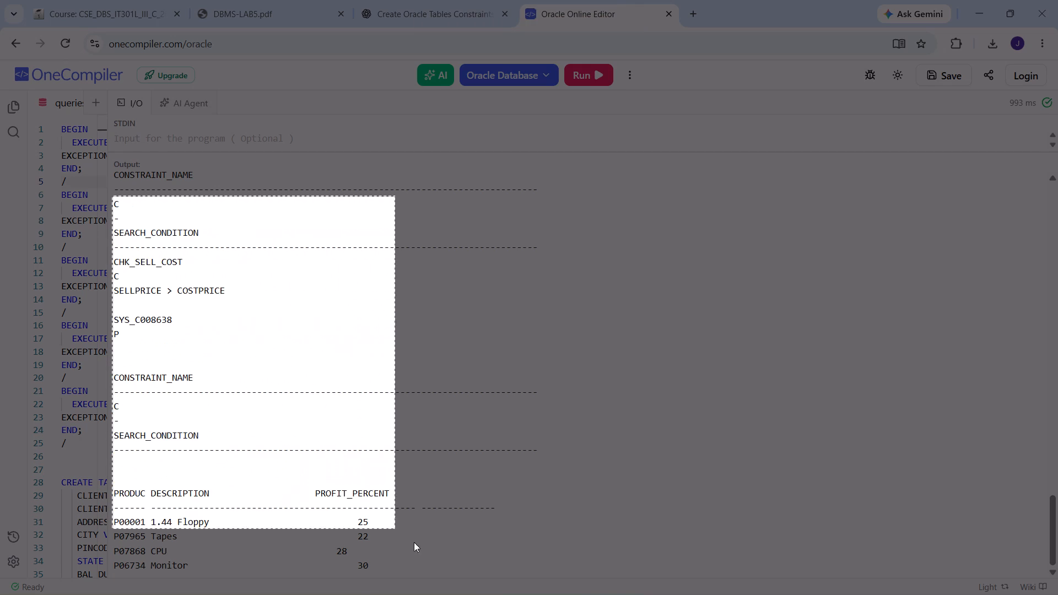
{"action": "left_click_drag", "start_coordinate": [414, 542], "coordinate": [436, 574]}
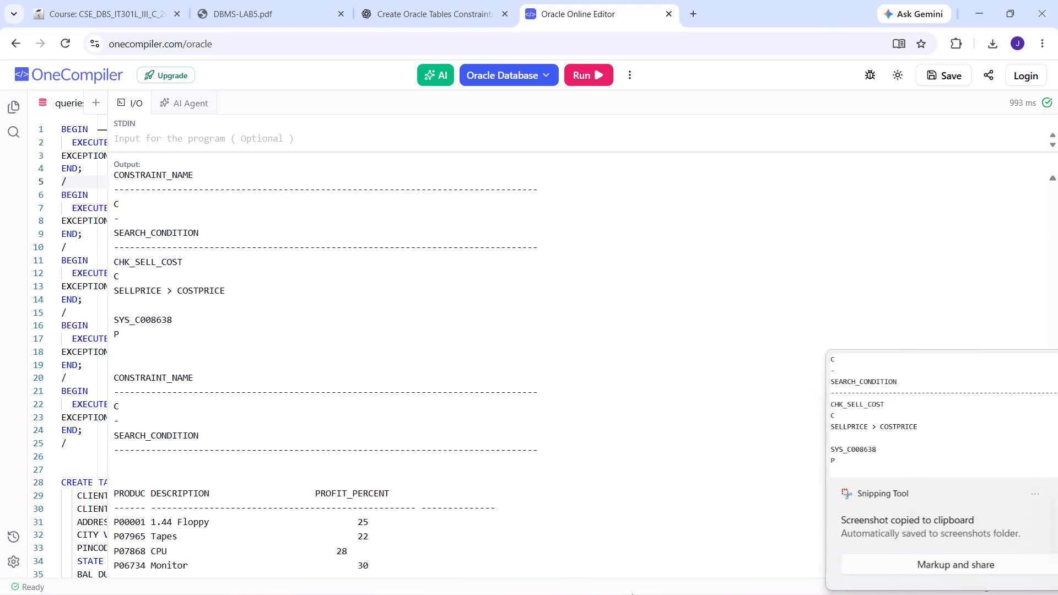
Switch to Word and paste the CHK_SELL_COST and product rows snip at the end of the document.
{"action": "left_click", "coordinate": [779, 577]}
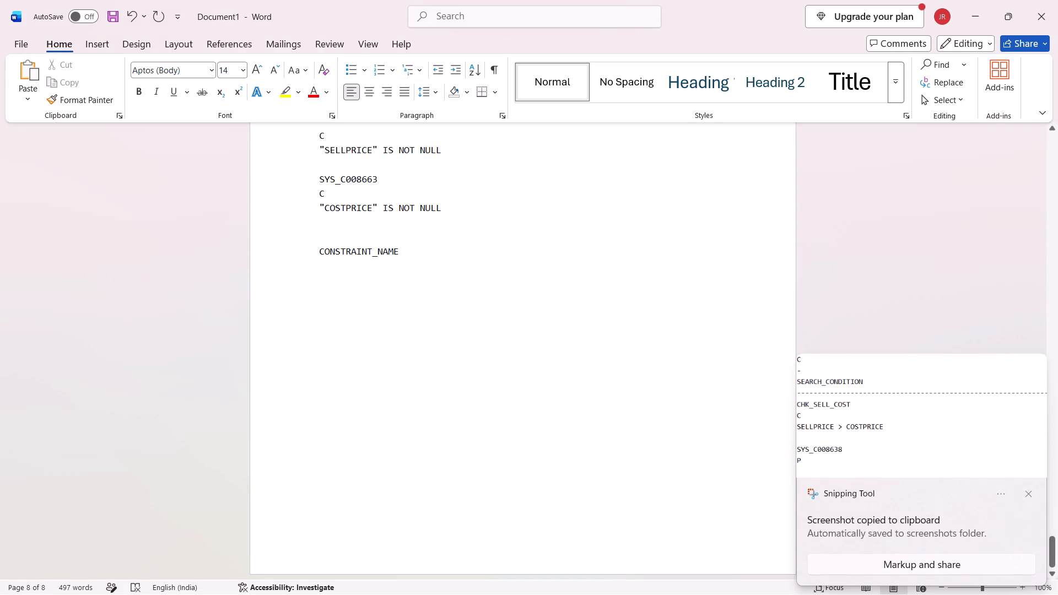
{"action": "key", "text": "ctrl+v"}
{"action": "scroll", "coordinate": [473, 358], "scroll_direction": "down", "scroll_amount": 5}
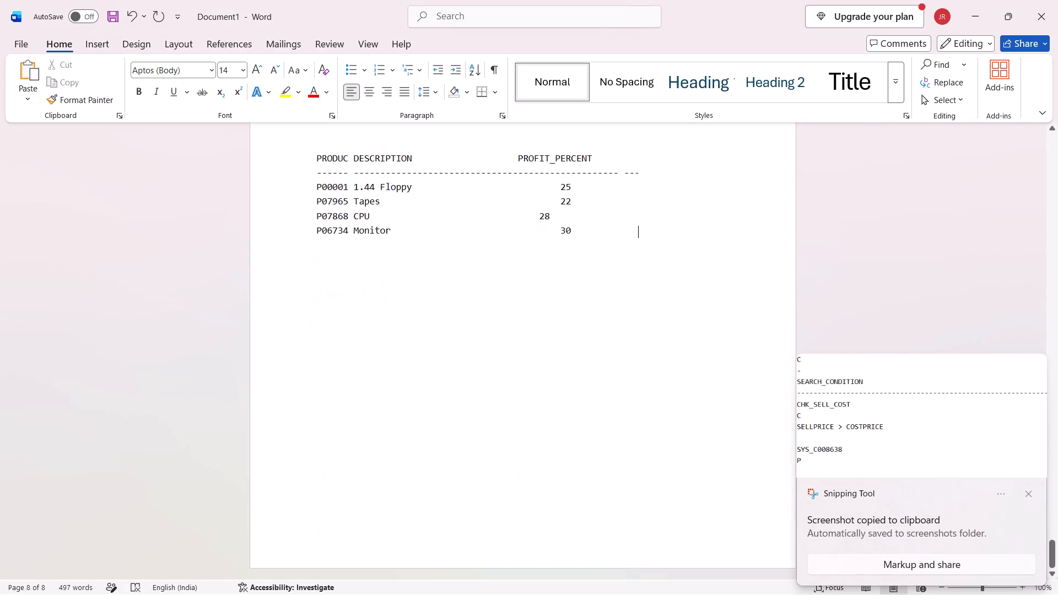
Review the whole document from the student details and SQL query through the last output screenshot.
{"action": "scroll", "coordinate": [473, 358], "scroll_direction": "up", "scroll_amount": 15}
{"action": "scroll", "coordinate": [473, 358], "scroll_direction": "up", "scroll_amount": 6}
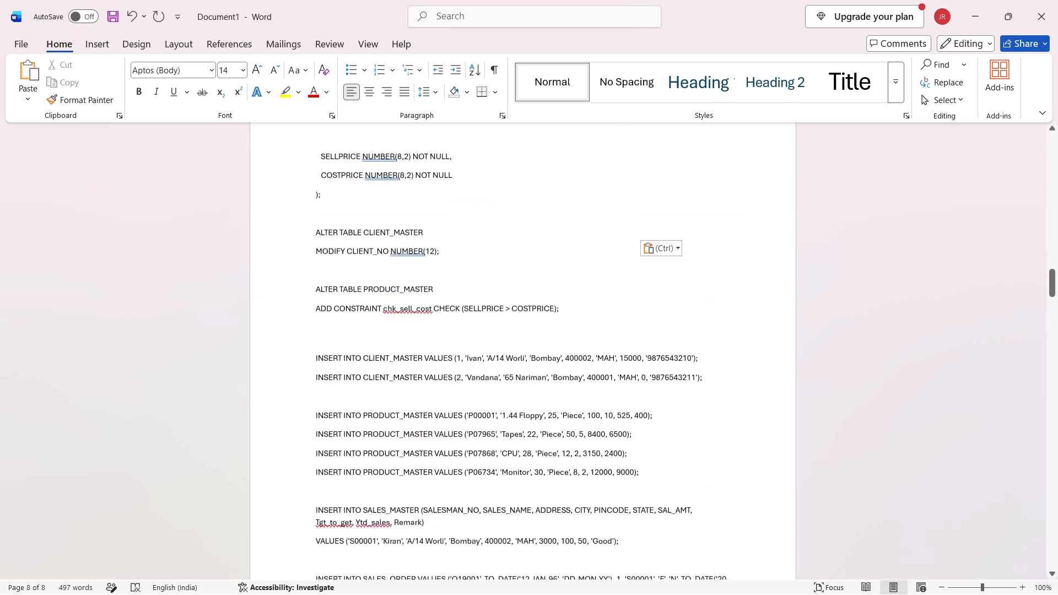
{"action": "scroll", "coordinate": [473, 358], "scroll_direction": "up", "scroll_amount": 15}
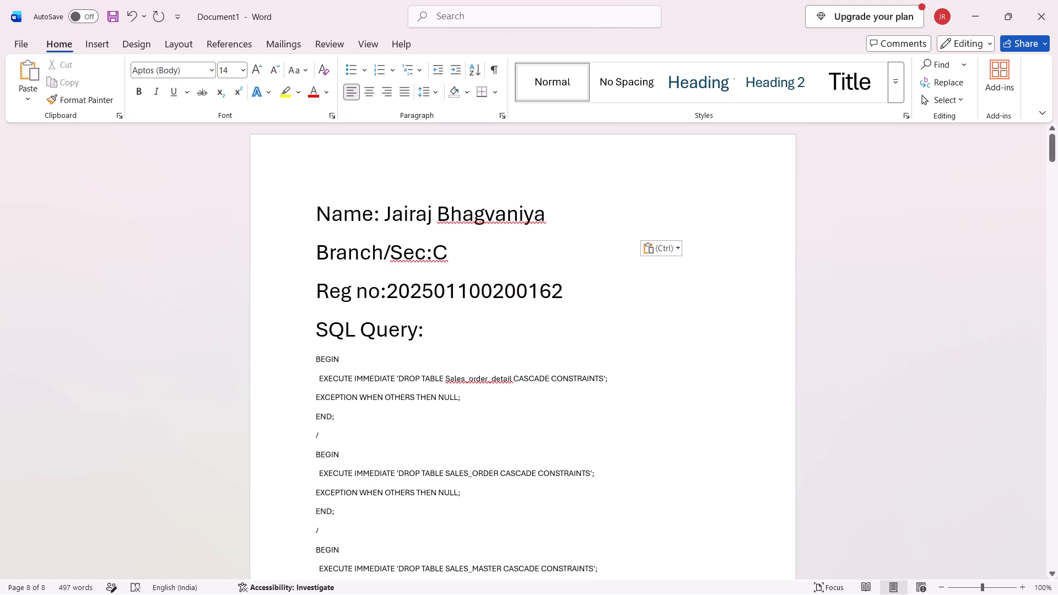
{"action": "scroll", "coordinate": [473, 358], "scroll_direction": "down", "scroll_amount": 6}
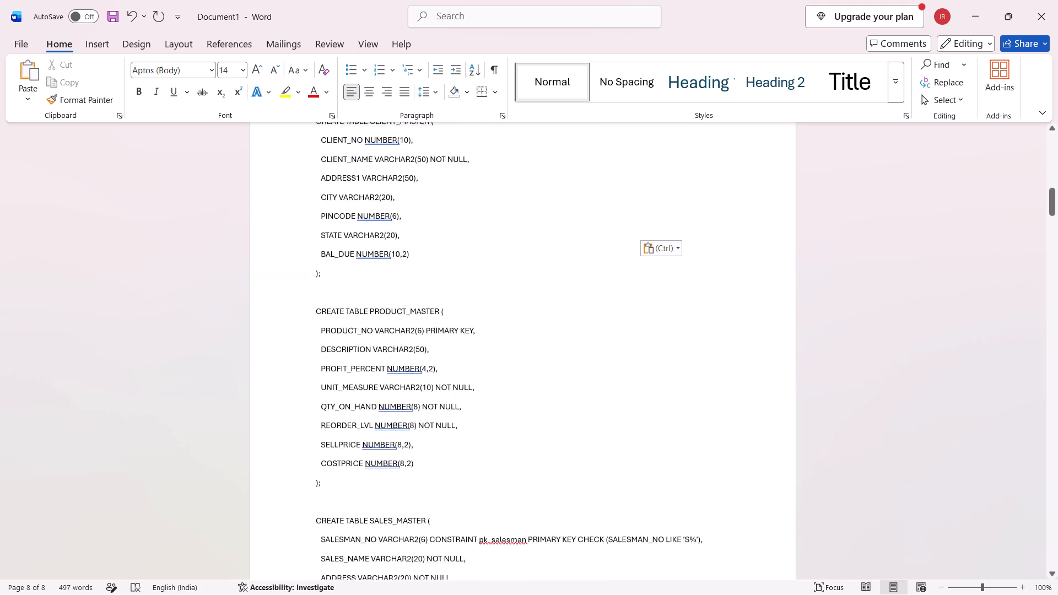
{"action": "scroll", "coordinate": [473, 358], "scroll_direction": "down", "scroll_amount": 9}
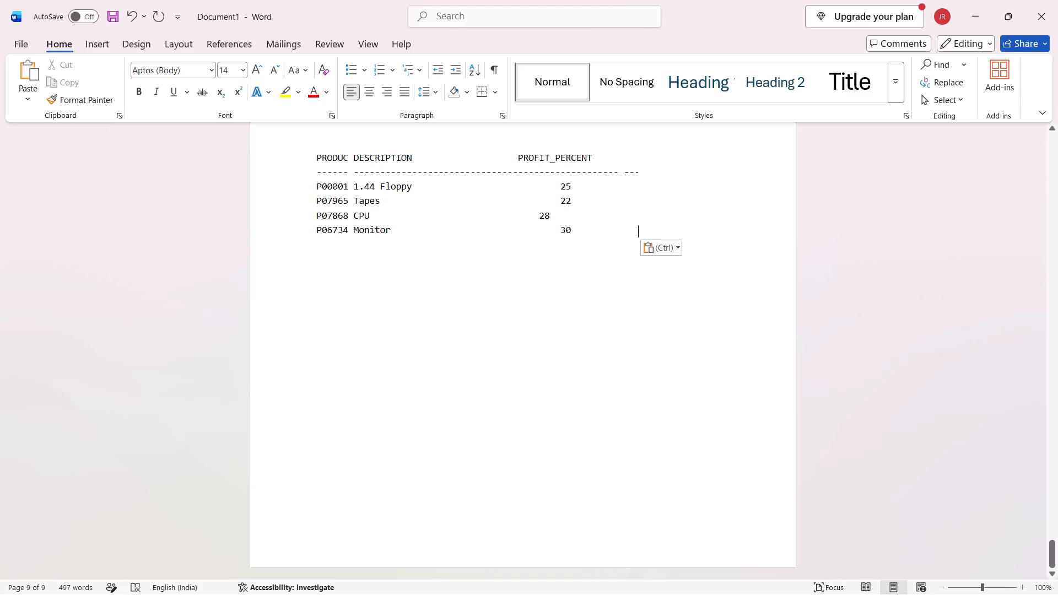
Save the document to the OneDrive Desktop folder as a PDF named DBMS_Practical_5, and minimize the Word window.
{"action": "left_click", "coordinate": [35, 43]}
{"action": "left_click", "coordinate": [47, 255]}
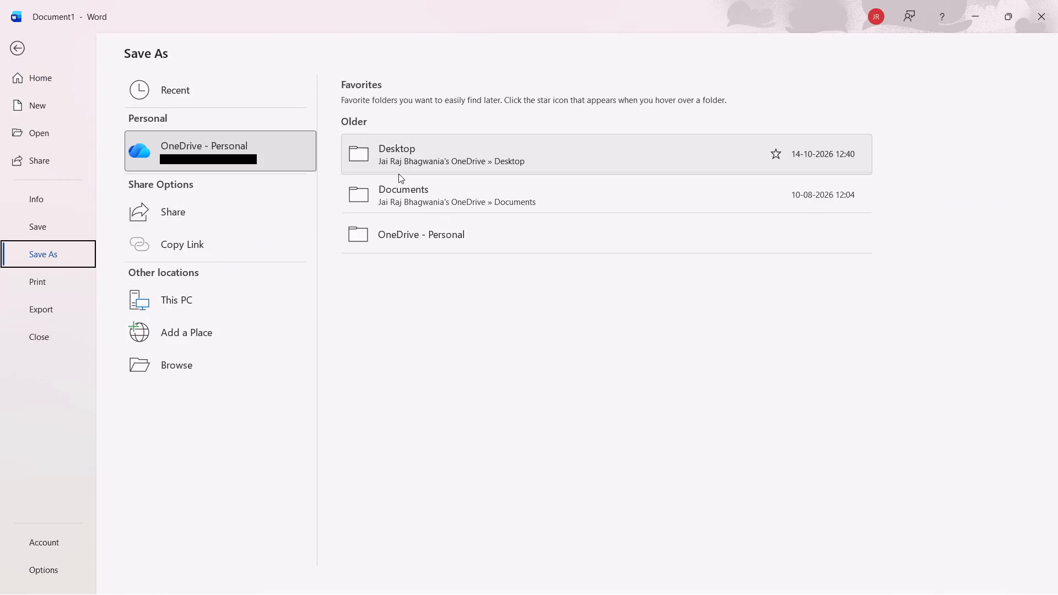
{"action": "left_click", "coordinate": [365, 151]}
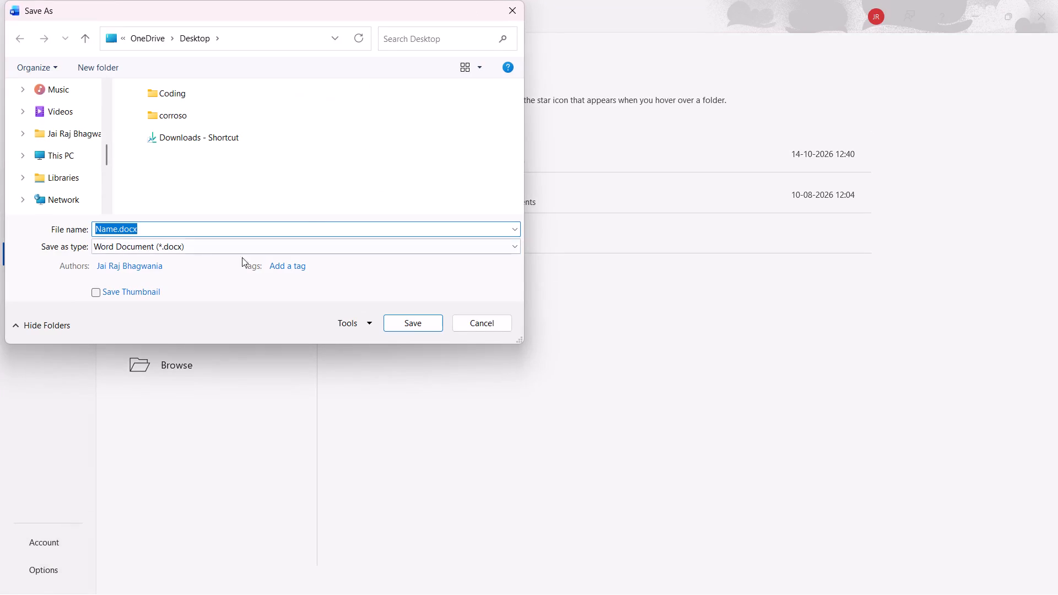
{"action": "scroll", "coordinate": [62, 154], "scroll_direction": "up", "scroll_amount": 3}
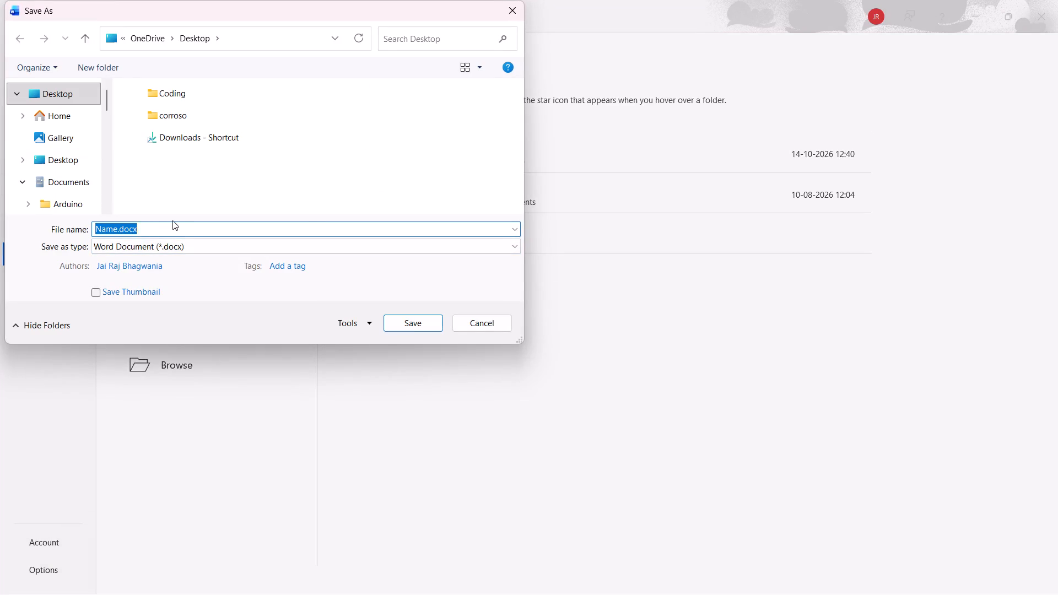
{"action": "key", "text": "BackSpace"}
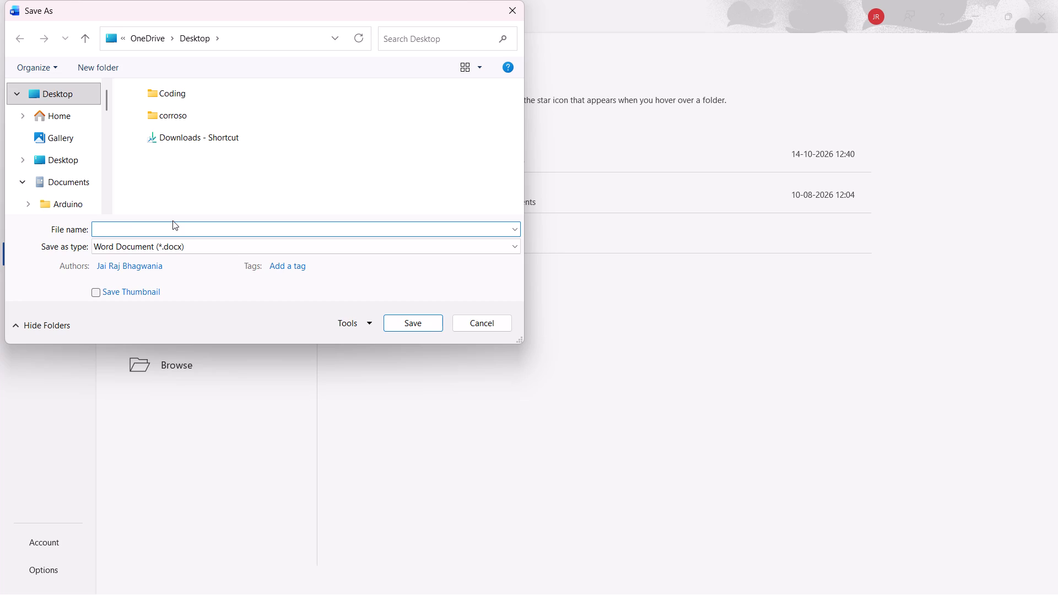
{"action": "key", "text": "shift+d"}
{"action": "key", "text": "b"}
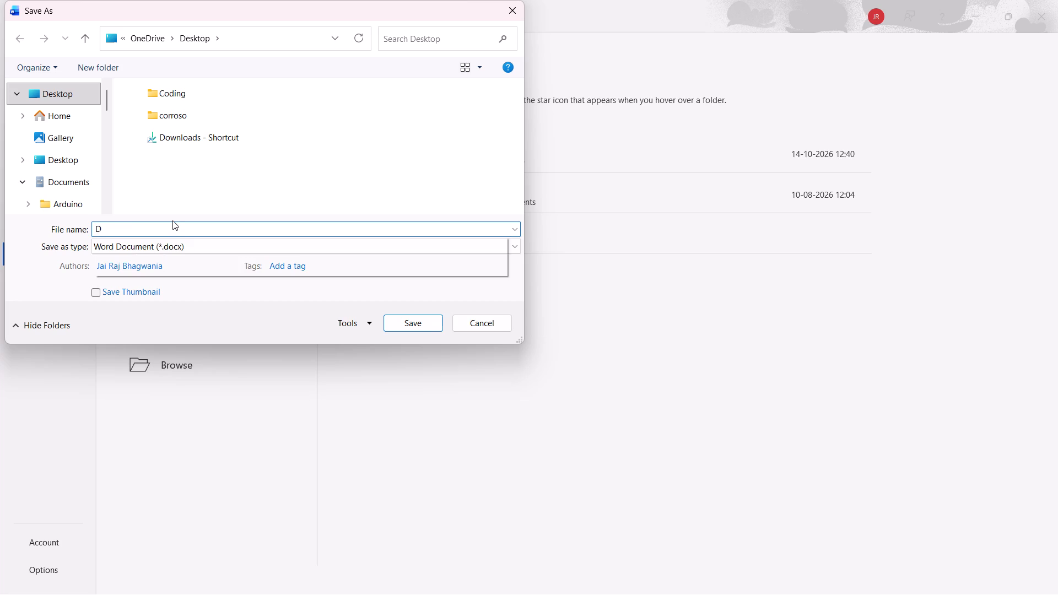
{"action": "key", "text": "BackSpace"}
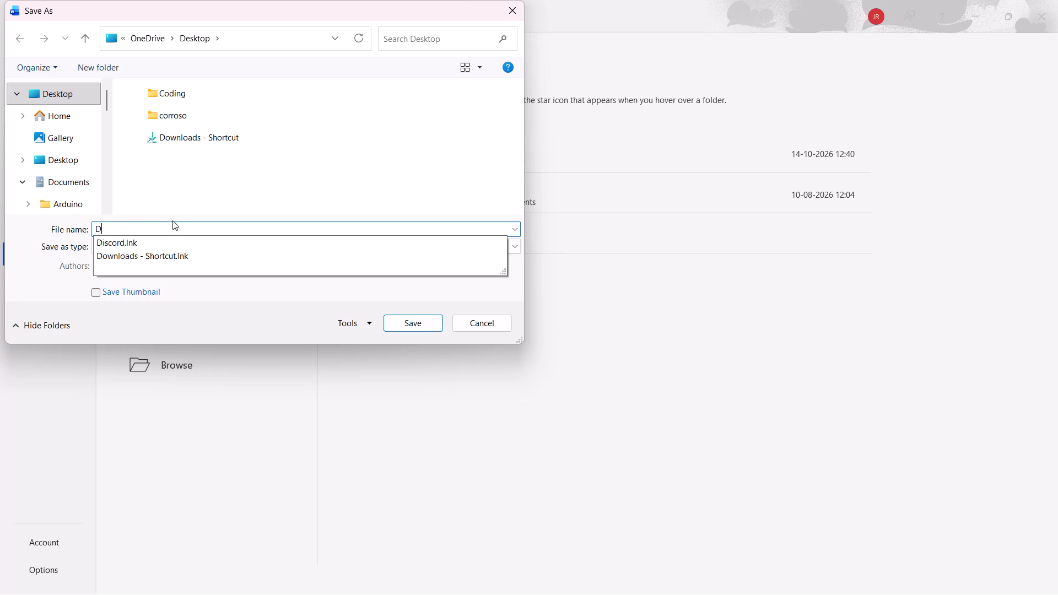
{"action": "type", "text": "BMS"}
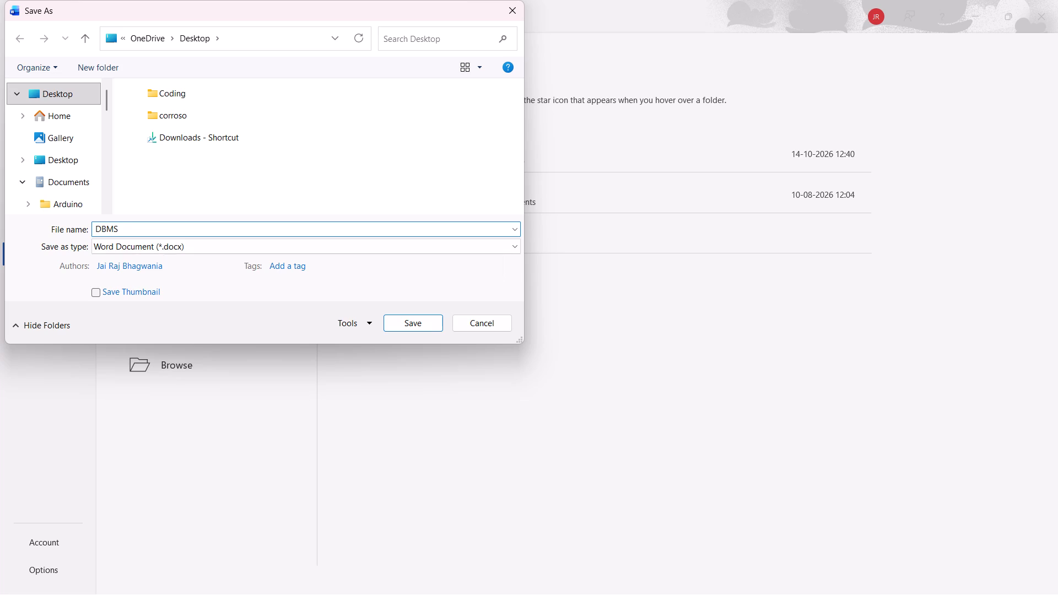
{"action": "key", "text": "shift+underscore"}
{"action": "type", "text": "Practical"}
{"action": "type", "text": "_5"}
{"action": "left_click", "coordinate": [219, 248]}
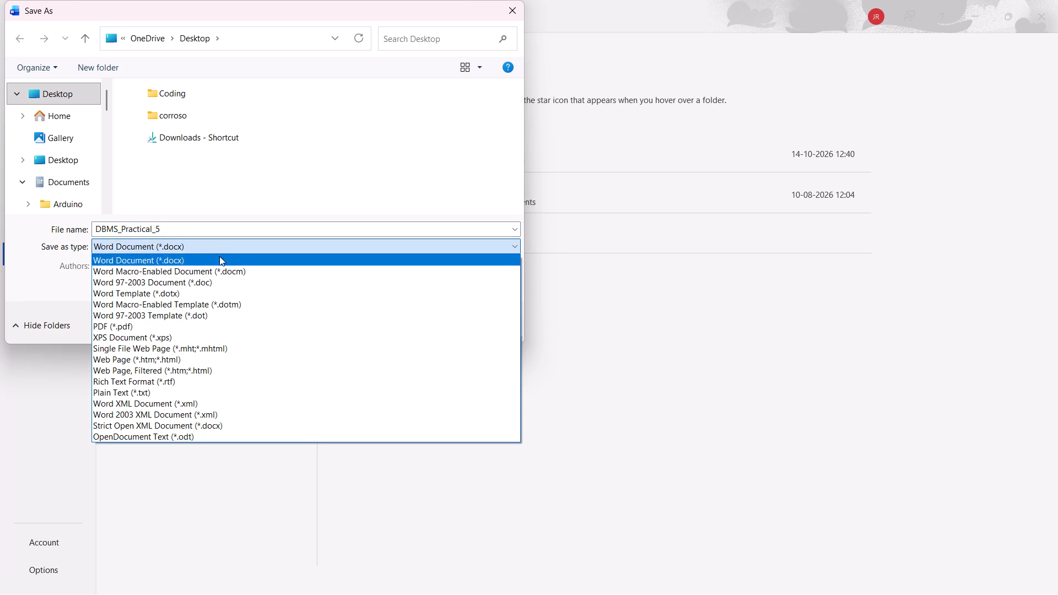
{"action": "left_click", "coordinate": [208, 322]}
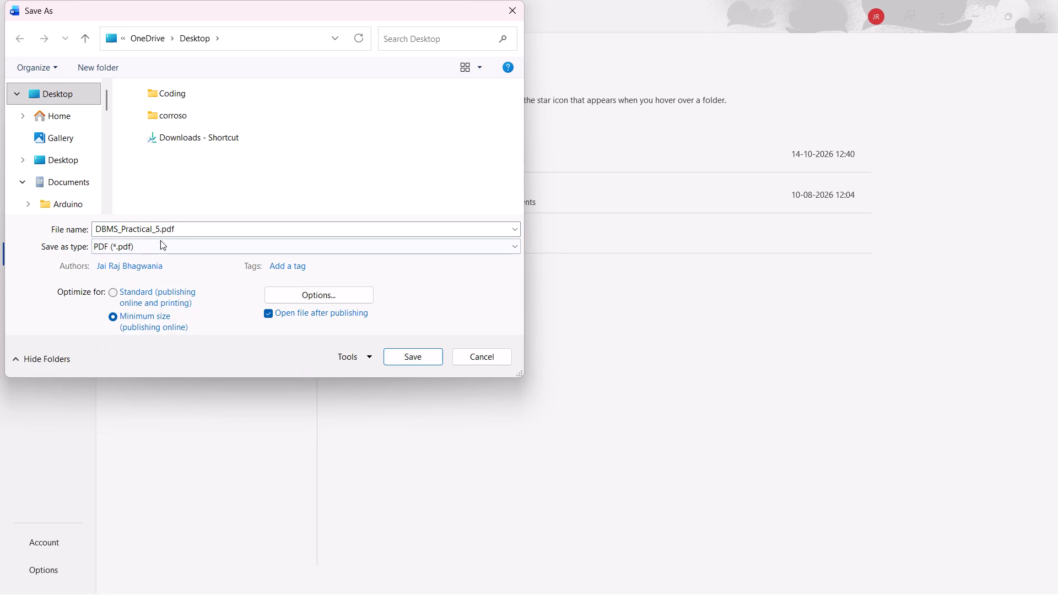
{"action": "left_click", "coordinate": [391, 355]}
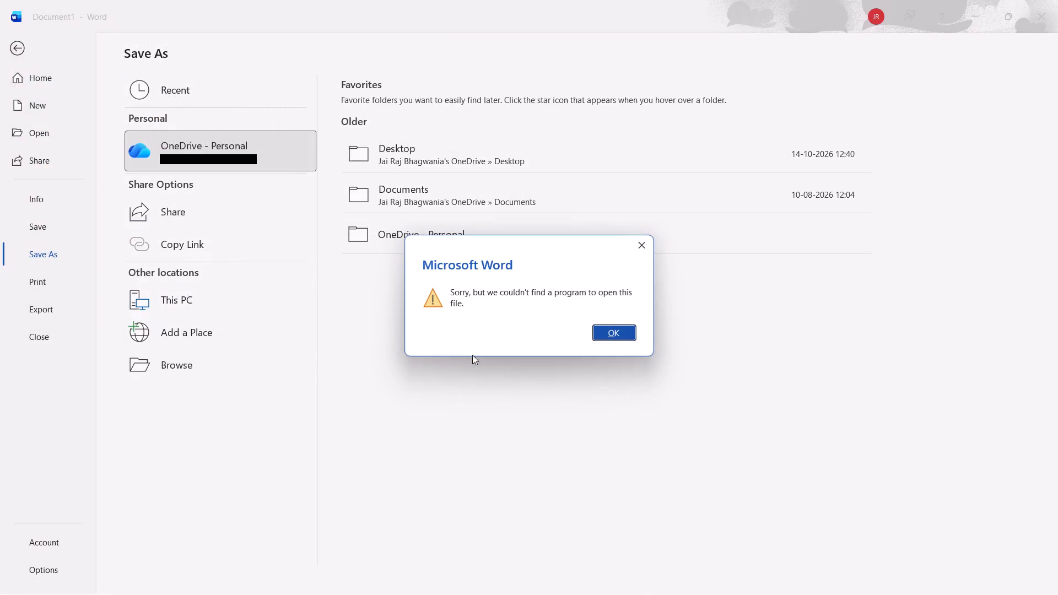
{"action": "left_click", "coordinate": [599, 334]}
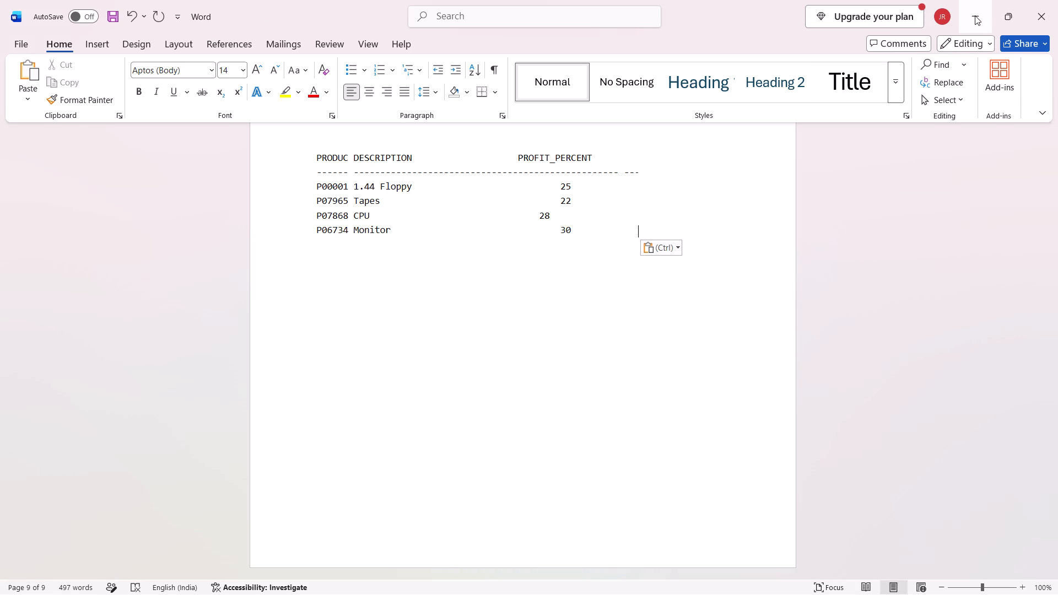
{"action": "left_click", "coordinate": [975, 15]}
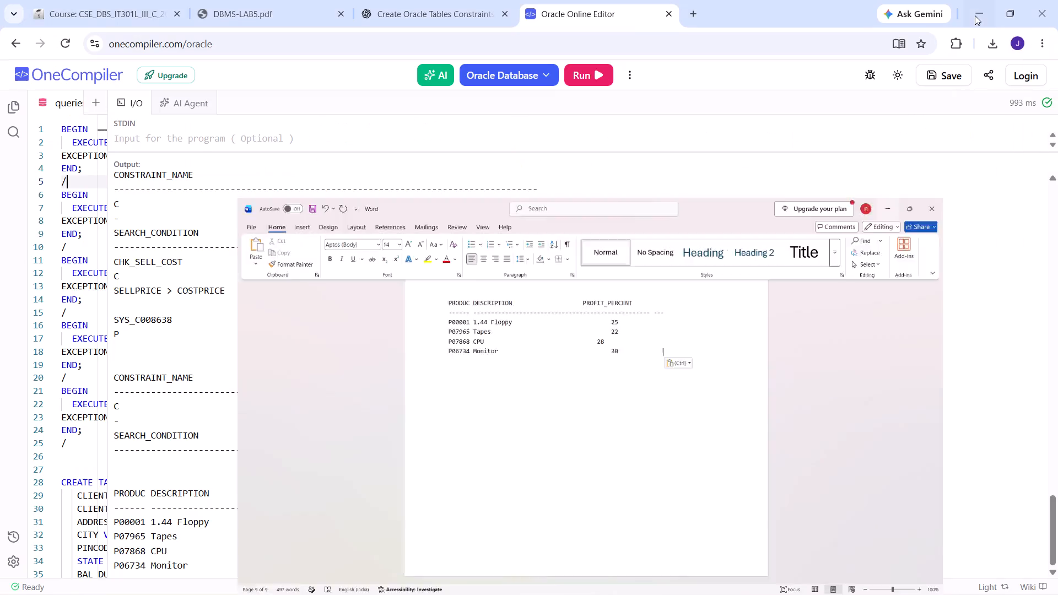
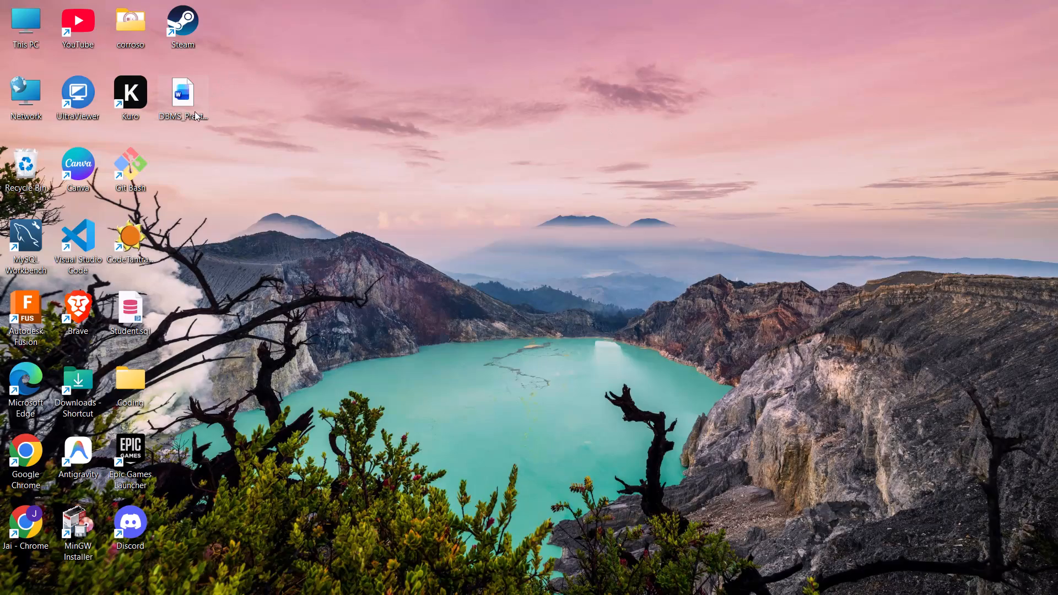
Open the DBMS_Practical_5 PDF from the desktop in Word and check the student details and start of the SQL query.
{"action": "double_click", "coordinate": [185, 112]}
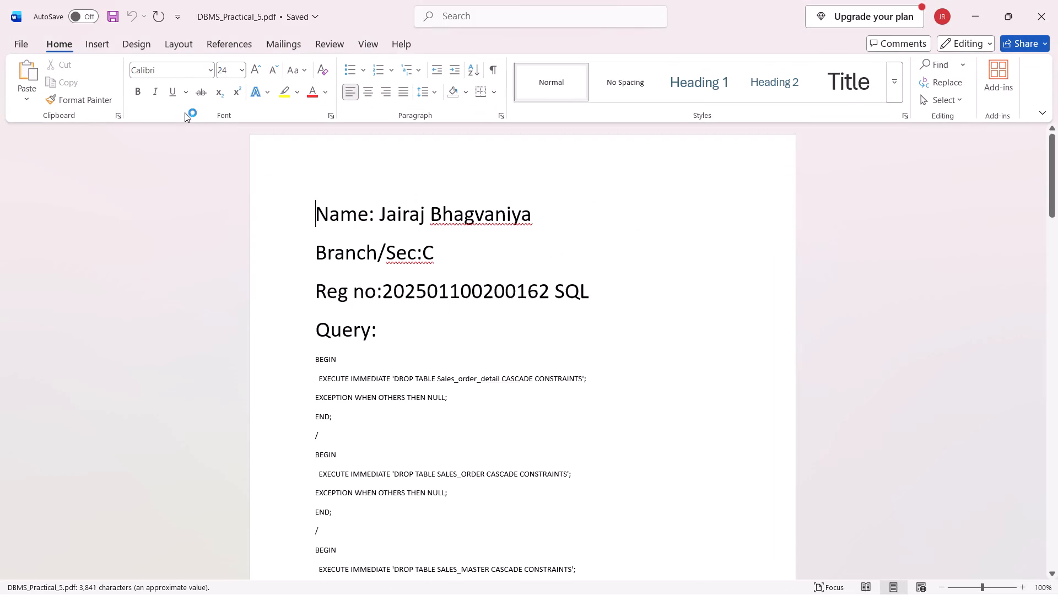
{"action": "scroll", "coordinate": [339, 299], "scroll_direction": "down", "scroll_amount": 1}
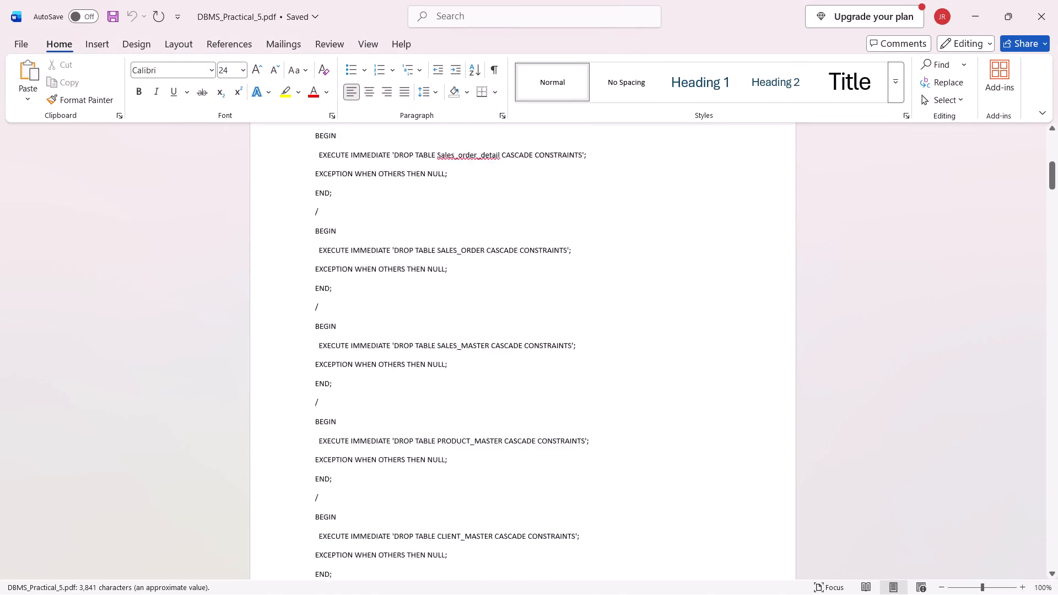
{"action": "scroll", "coordinate": [339, 299], "scroll_direction": "down", "scroll_amount": 1}
{"action": "scroll", "coordinate": [339, 299], "scroll_direction": "up", "scroll_amount": 14}
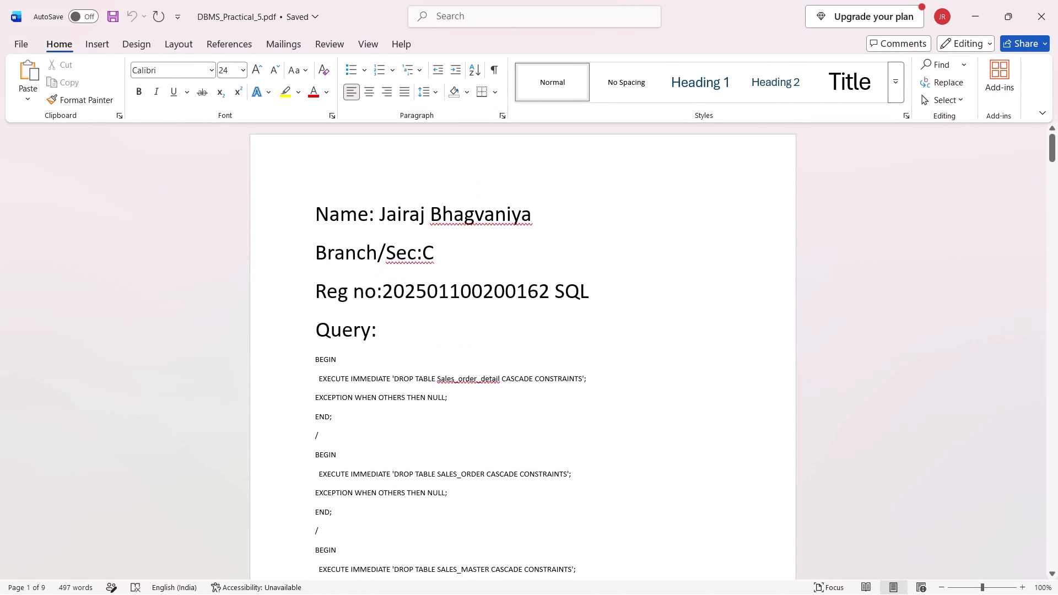
Change the Branch/Sec entry in the student details to CSE/C.
{"action": "left_click", "coordinate": [421, 259]}
{"action": "key", "text": "space"}
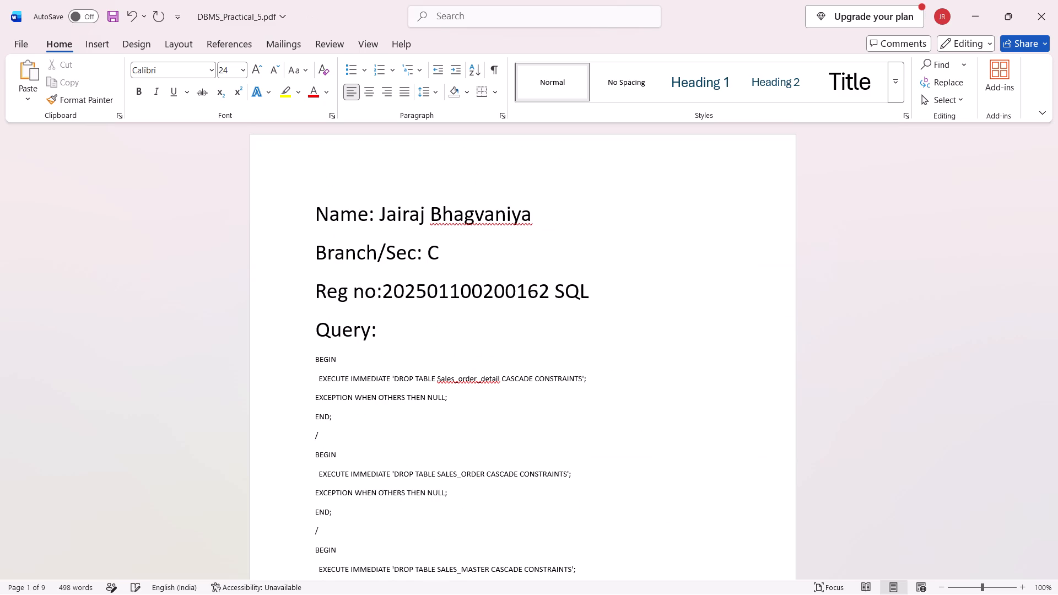
{"action": "key", "text": "BackSpace"}
{"action": "key", "text": "shift+b"}
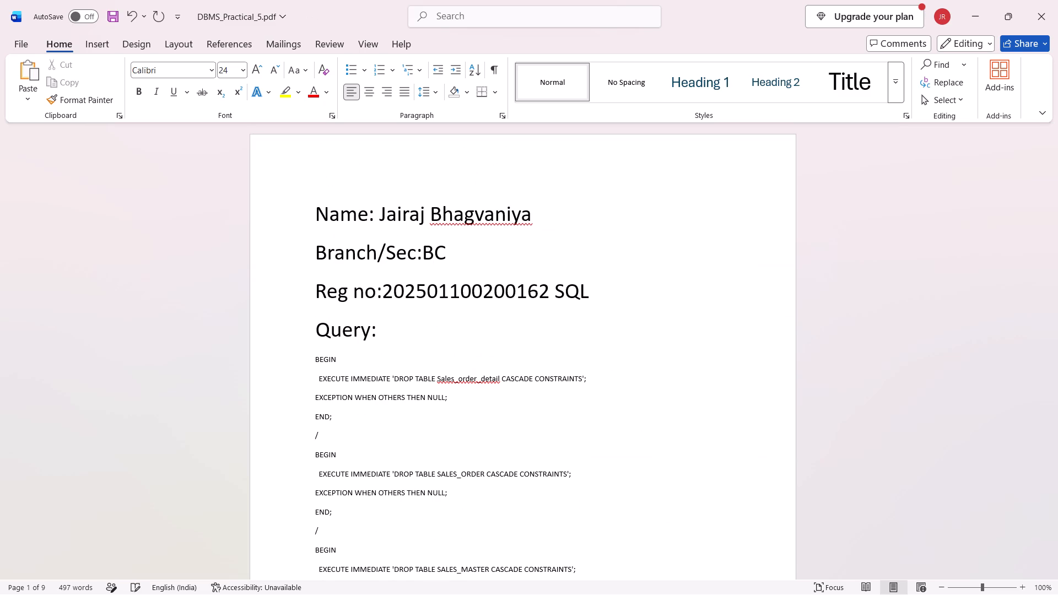
{"action": "type", "text": "tech"}
{"action": "key", "text": "BackSpace"}
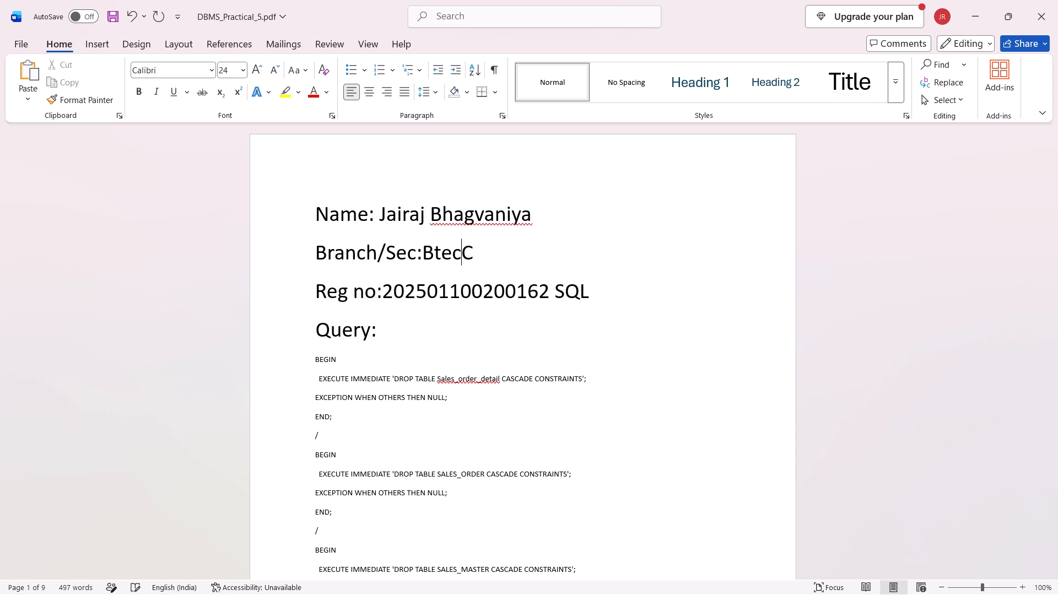
{"action": "key", "text": "BackSpace"}
{"action": "key", "text": "BackSpace"}
{"action": "key", "text": "BackSpace"}
{"action": "key", "text": "BackSpace"}
{"action": "type", "text": "CSE"}
{"action": "key", "text": "slash"}
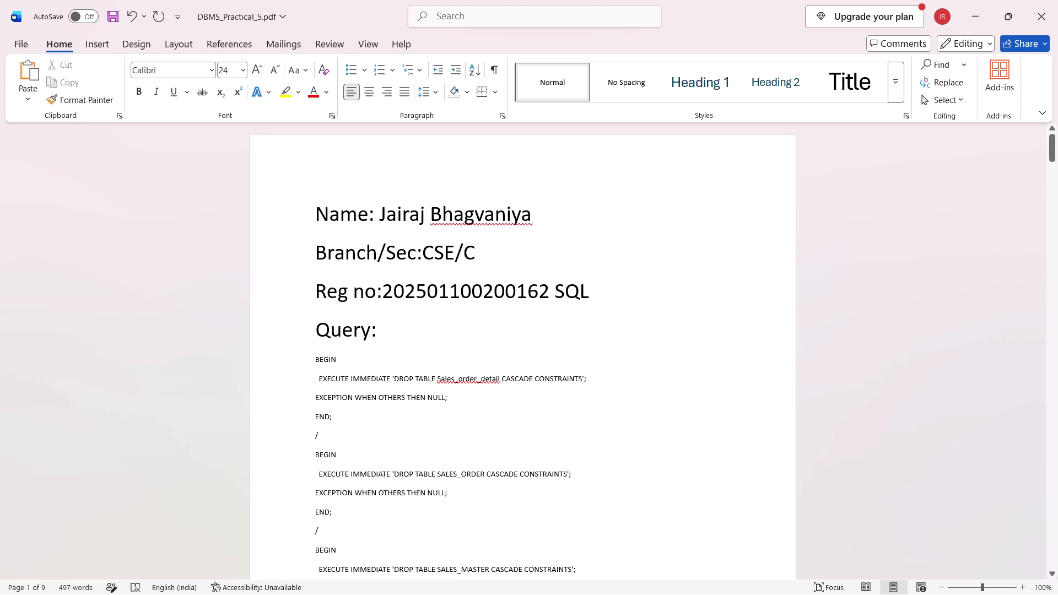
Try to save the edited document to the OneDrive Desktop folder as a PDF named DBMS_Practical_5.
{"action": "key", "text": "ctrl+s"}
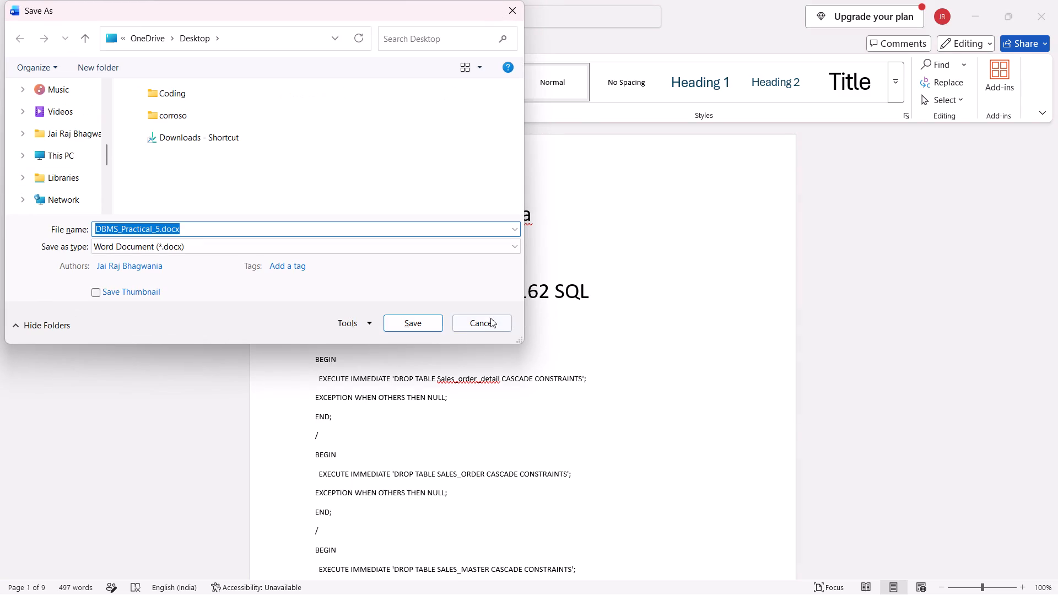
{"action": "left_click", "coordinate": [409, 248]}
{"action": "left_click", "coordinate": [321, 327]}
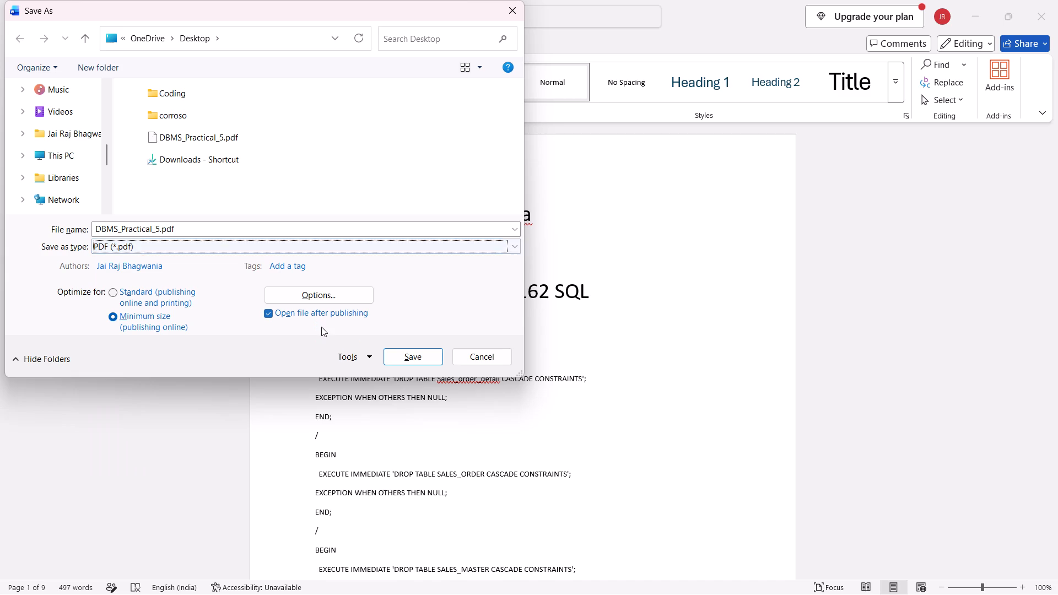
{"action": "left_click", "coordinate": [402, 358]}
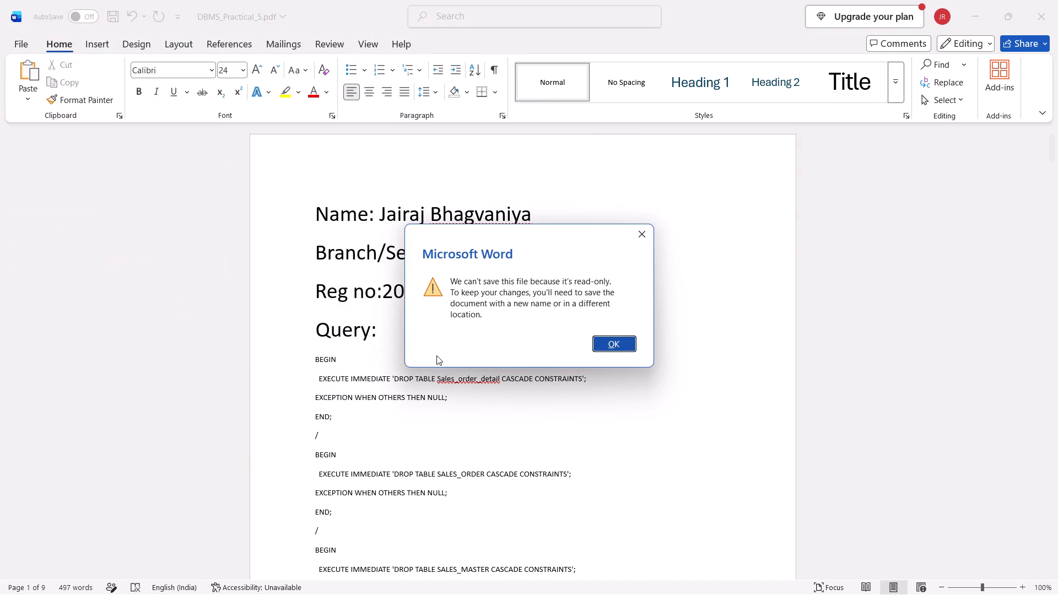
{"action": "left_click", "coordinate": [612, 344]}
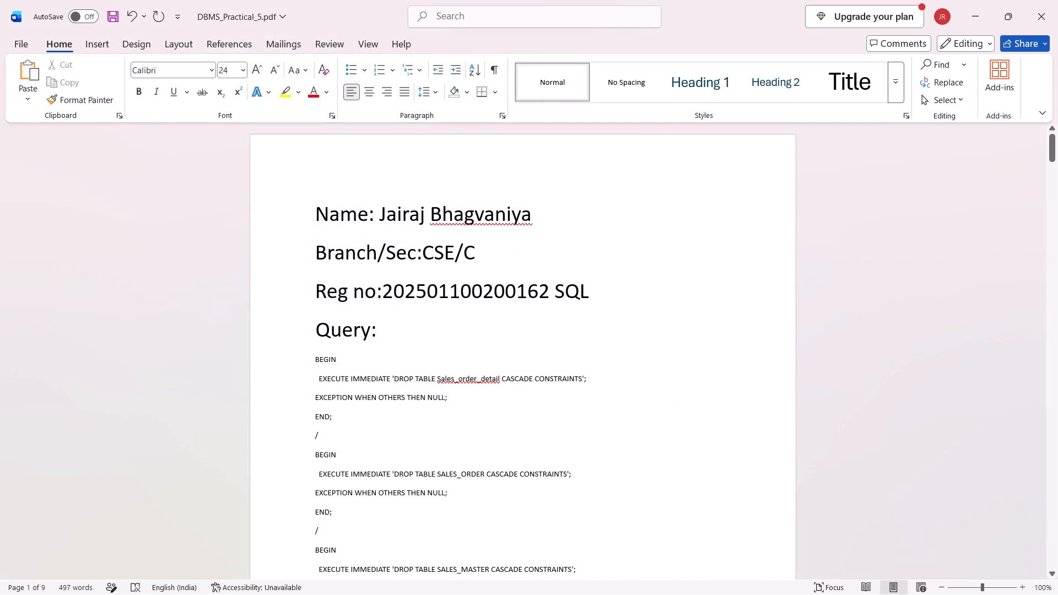
Minimize both Word windows and open the desktop's DBMS_Practical_5 PDF in Microsoft Edge.
{"action": "left_click", "coordinate": [970, 17]}
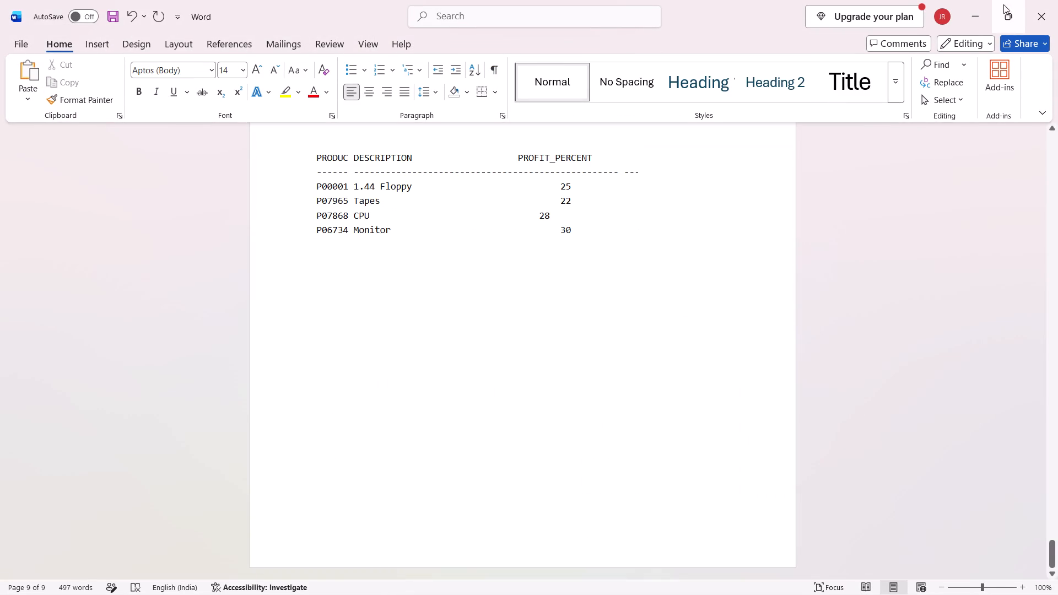
{"action": "left_click", "coordinate": [978, 6]}
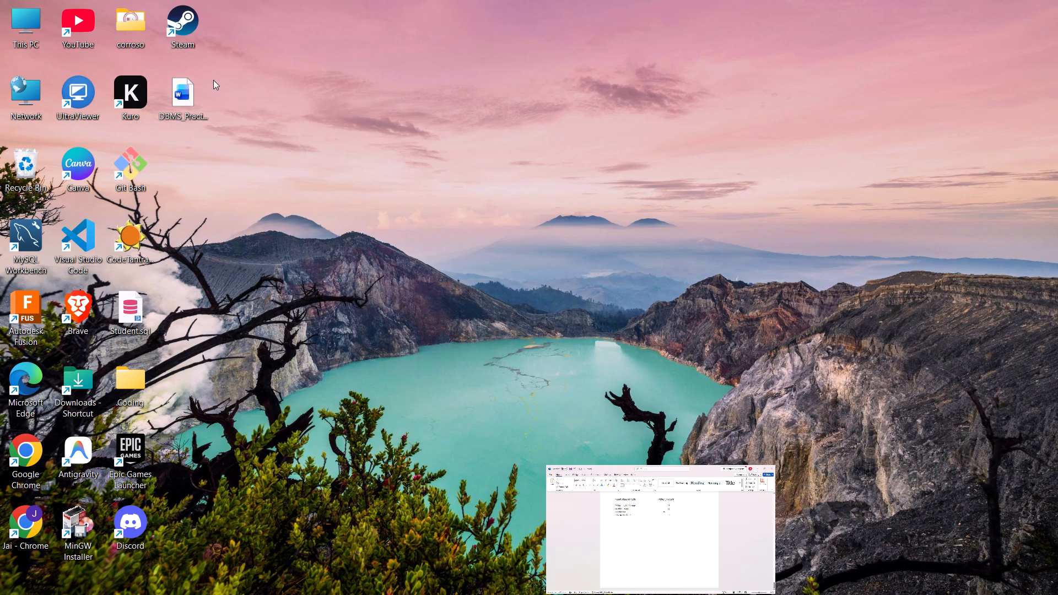
{"action": "right_click", "coordinate": [190, 84]}
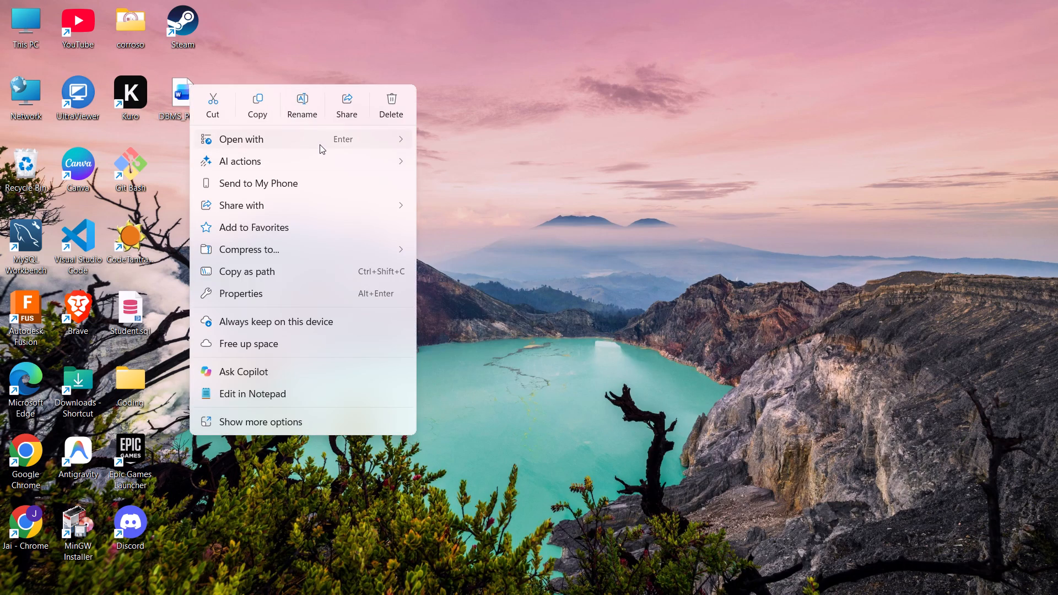
{"action": "left_click", "coordinate": [422, 182]}
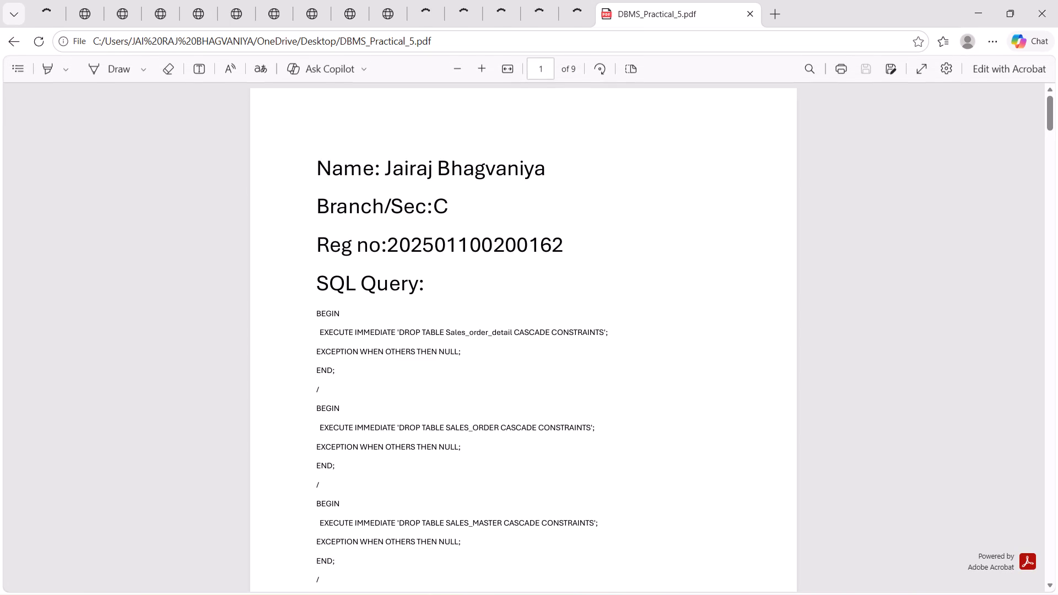
Review the PDF from the student details through the SQL query to the output screenshots, and close Edge.
{"action": "scroll", "coordinate": [474, 240], "scroll_direction": "up", "scroll_amount": 1}
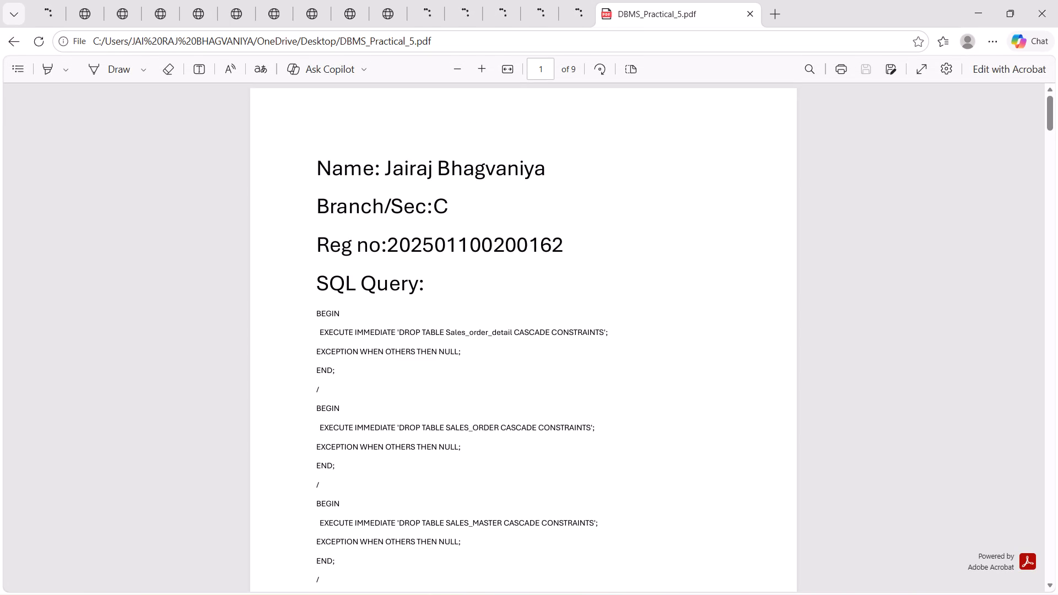
{"action": "scroll", "coordinate": [474, 240], "scroll_direction": "down", "scroll_amount": 1}
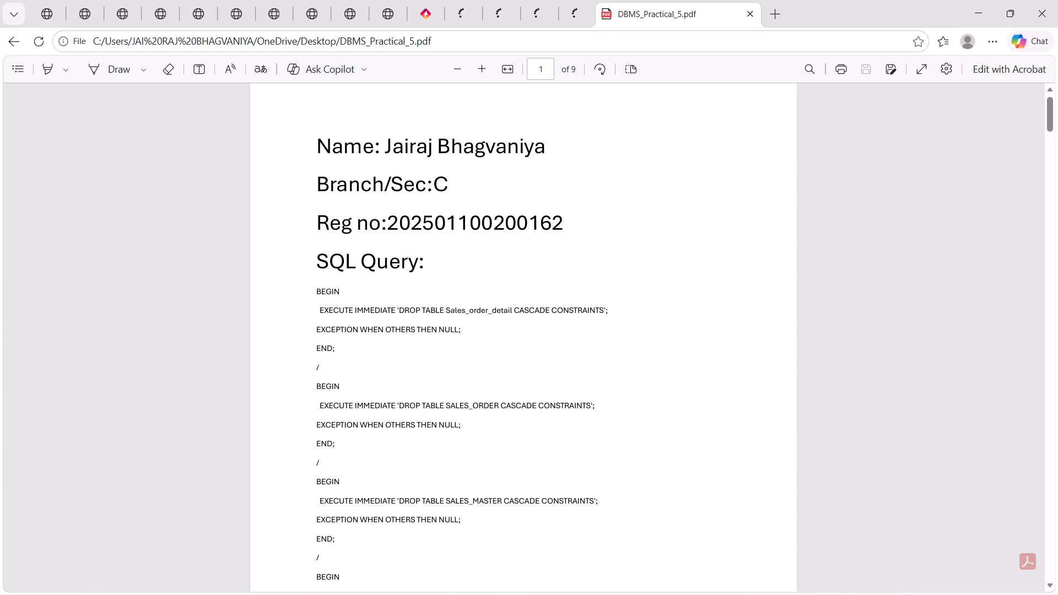
{"action": "scroll", "coordinate": [483, 212], "scroll_direction": "down", "scroll_amount": 10}
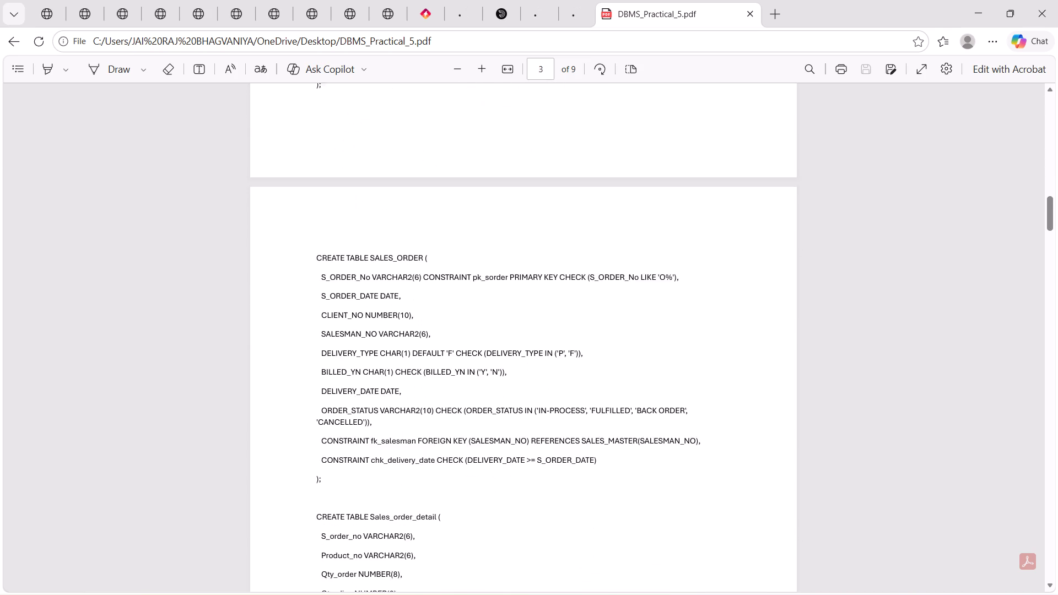
{"action": "scroll", "coordinate": [483, 212], "scroll_direction": "down", "scroll_amount": 9}
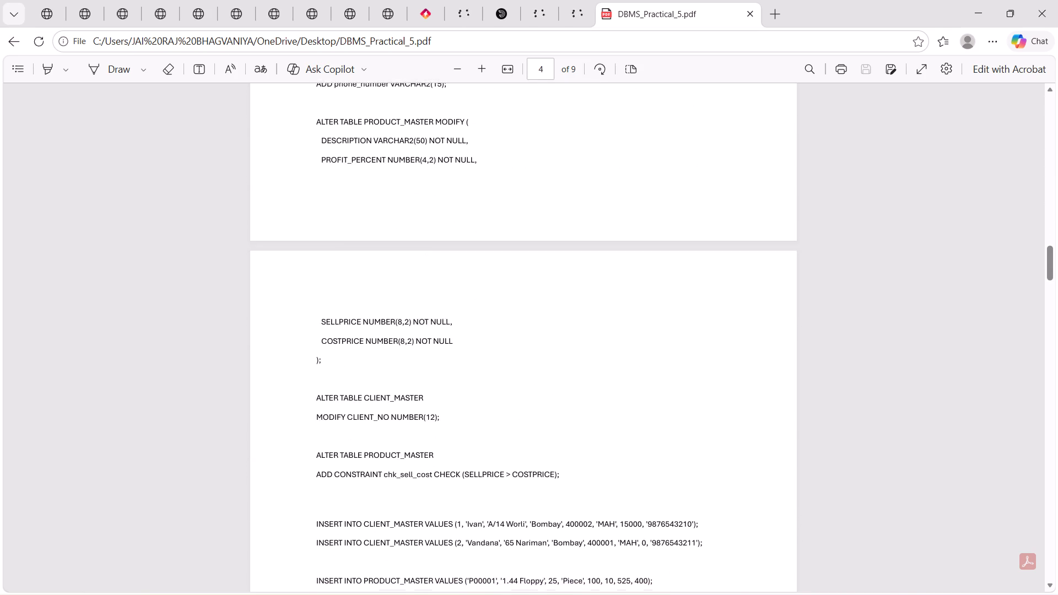
{"action": "scroll", "coordinate": [483, 212], "scroll_direction": "down", "scroll_amount": 7}
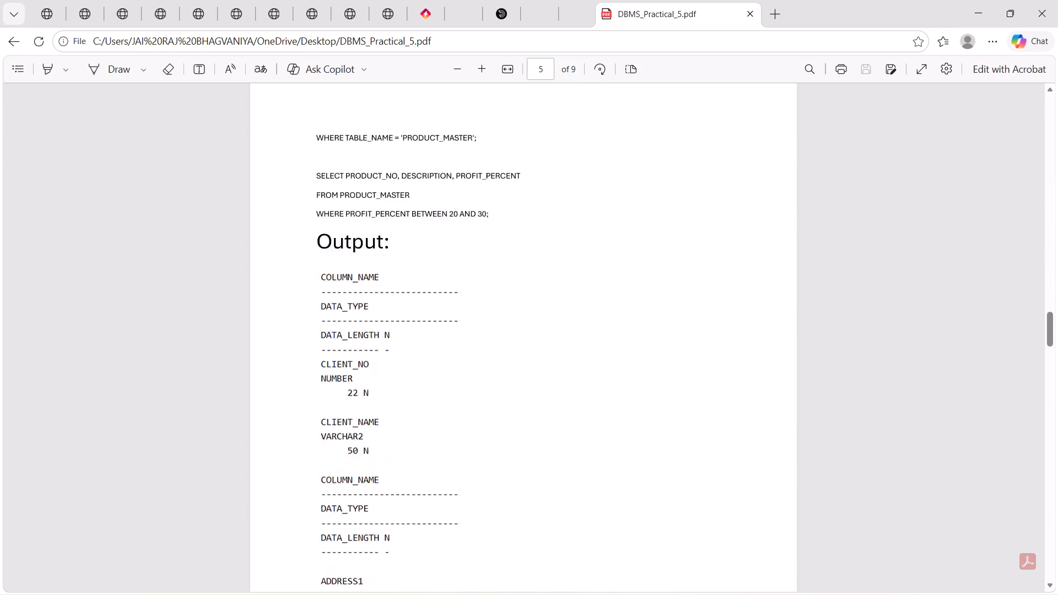
{"action": "scroll", "coordinate": [483, 212], "scroll_direction": "down", "scroll_amount": 5}
{"action": "scroll", "coordinate": [483, 212], "scroll_direction": "up", "scroll_amount": 1}
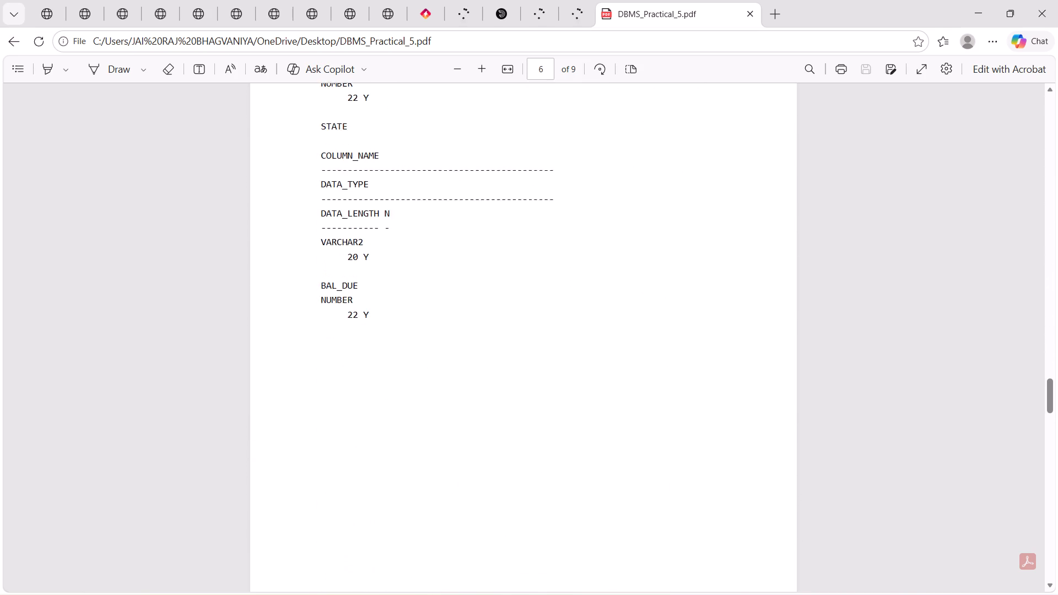
{"action": "scroll", "coordinate": [483, 212], "scroll_direction": "up", "scroll_amount": 15}
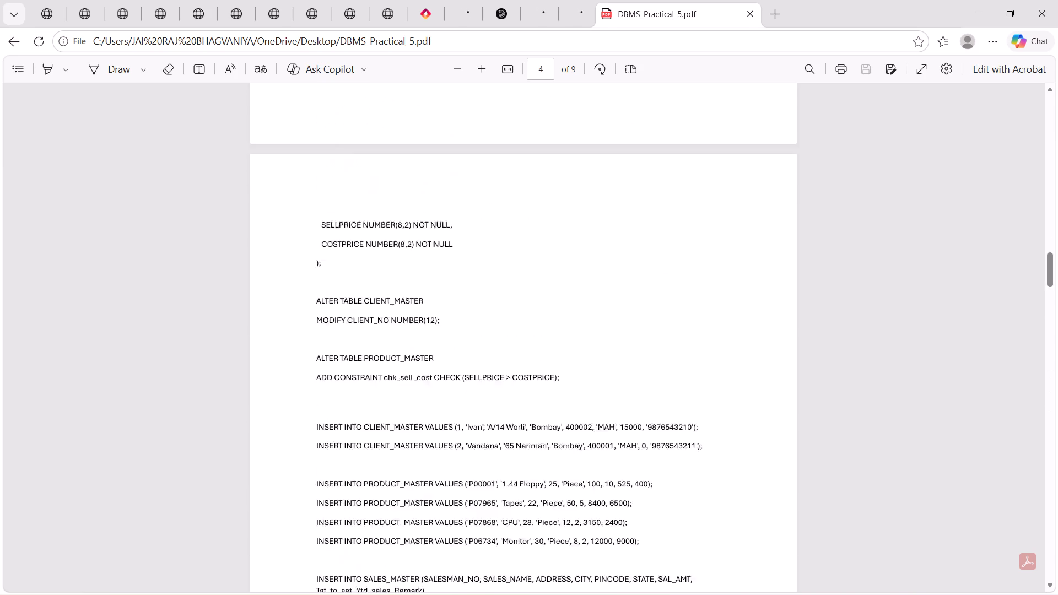
{"action": "scroll", "coordinate": [483, 212], "scroll_direction": "up", "scroll_amount": 8}
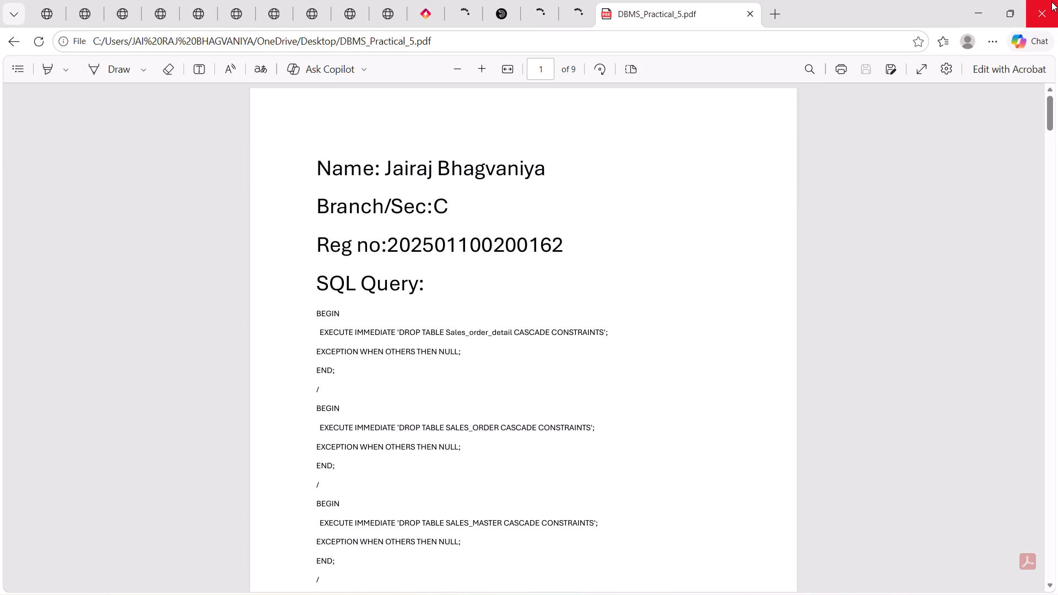
{"action": "left_click", "coordinate": [1051, 1]}
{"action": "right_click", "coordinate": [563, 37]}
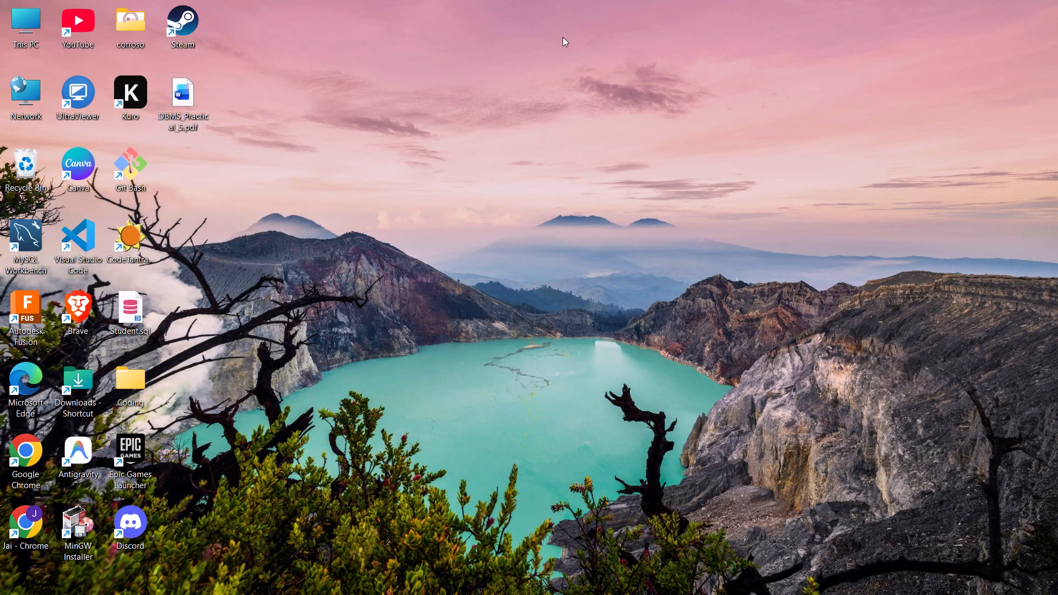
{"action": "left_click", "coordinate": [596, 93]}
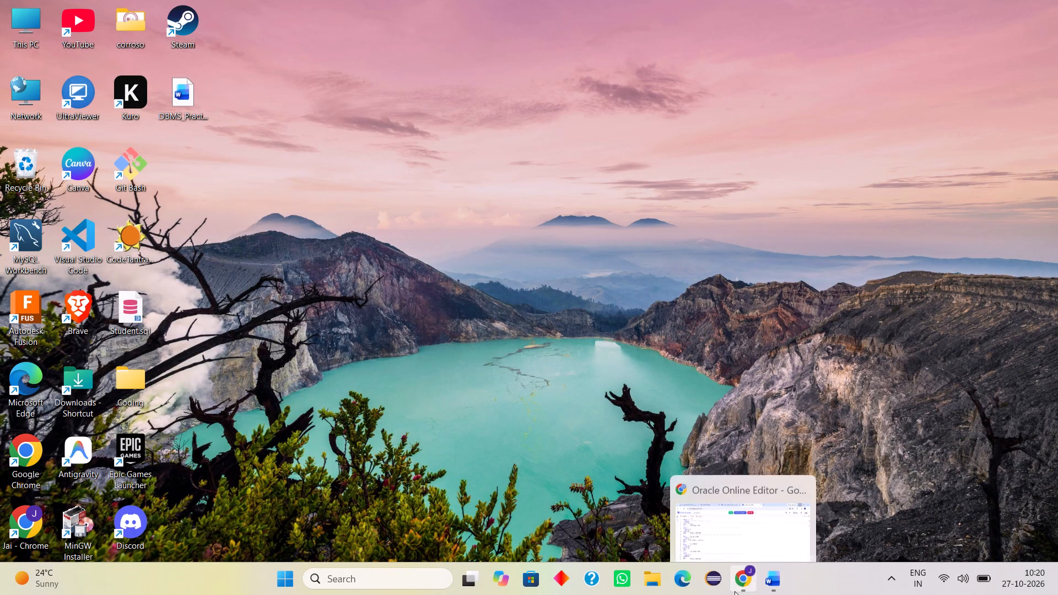
Switch to the Moodle course page in Chrome and open the LAb-5 assignment on tables with constraints.
{"action": "left_click", "coordinate": [735, 591]}
{"action": "left_click", "coordinate": [102, 2]}
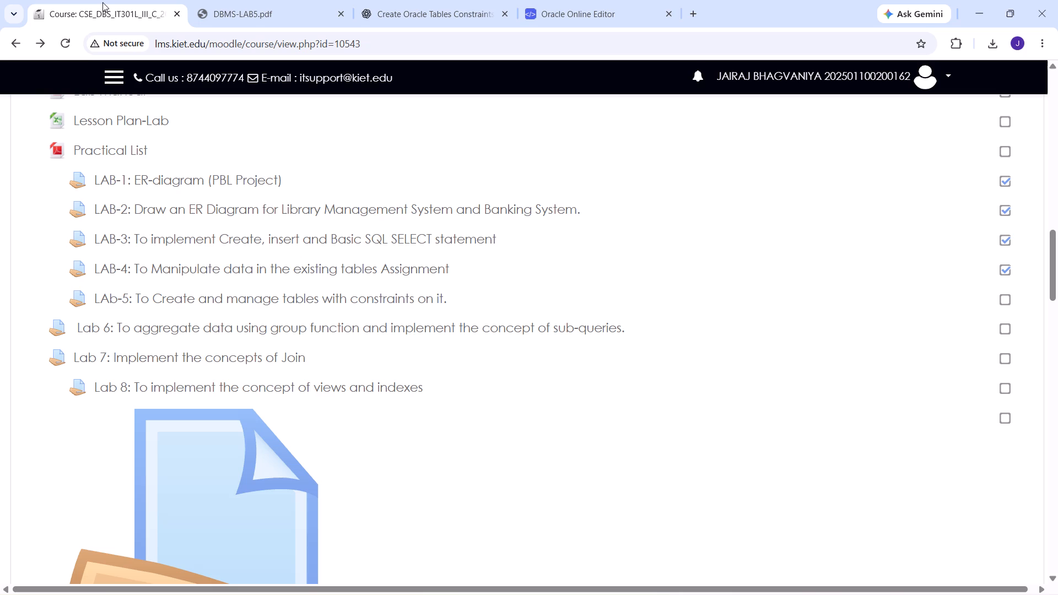
{"action": "scroll", "coordinate": [160, 217], "scroll_direction": "down", "scroll_amount": 1}
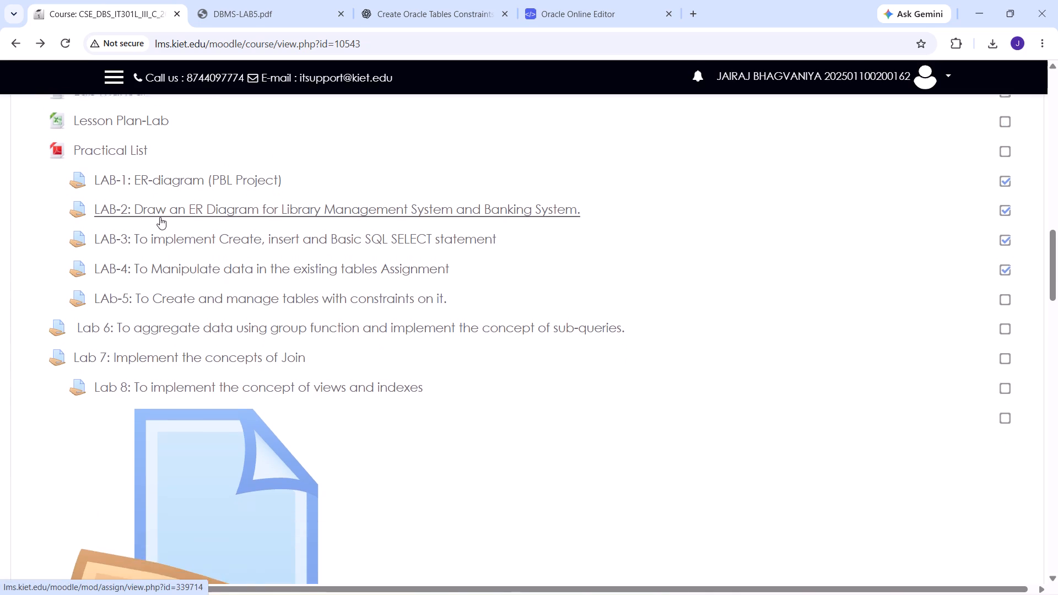
{"action": "scroll", "coordinate": [160, 217], "scroll_direction": "down", "scroll_amount": 1}
{"action": "left_click", "coordinate": [159, 277]}
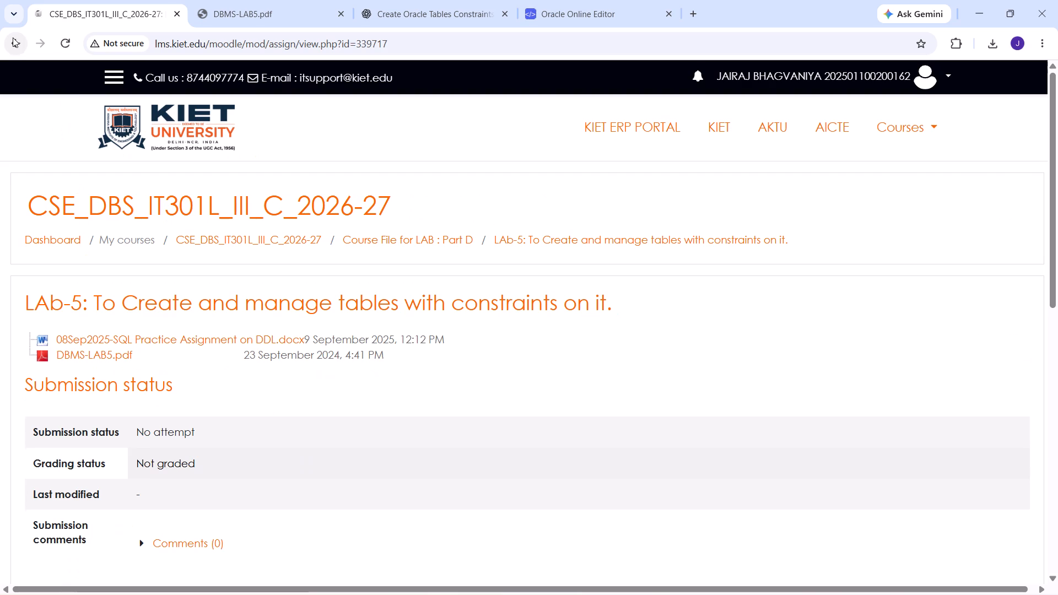
Return to the course page, open the Lab 6 assignment, and examine its group function and sub-query tasks and submission section.
{"action": "left_click", "coordinate": [13, 37]}
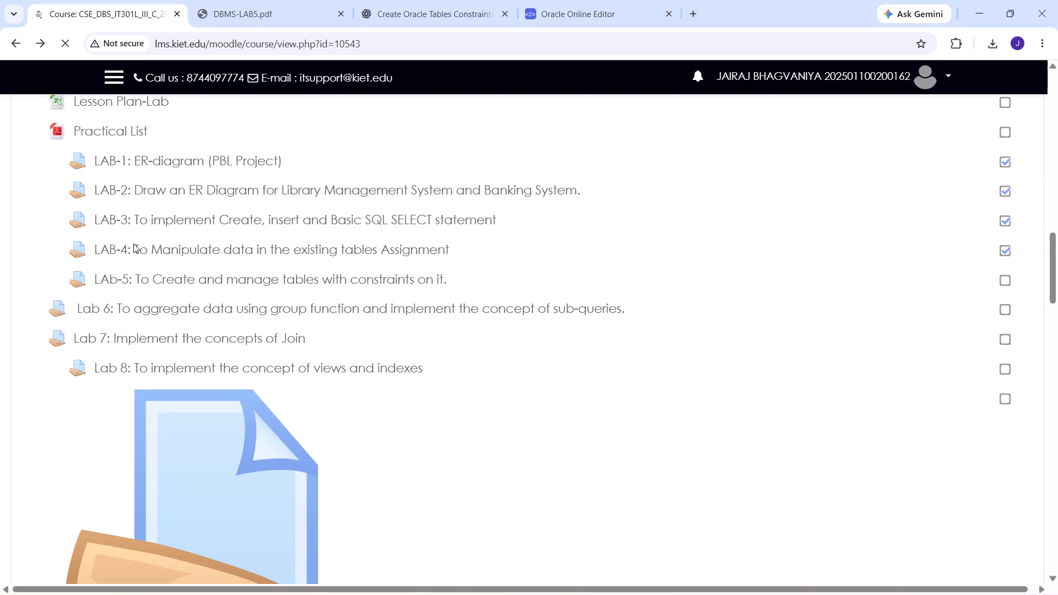
{"action": "left_click", "coordinate": [131, 315]}
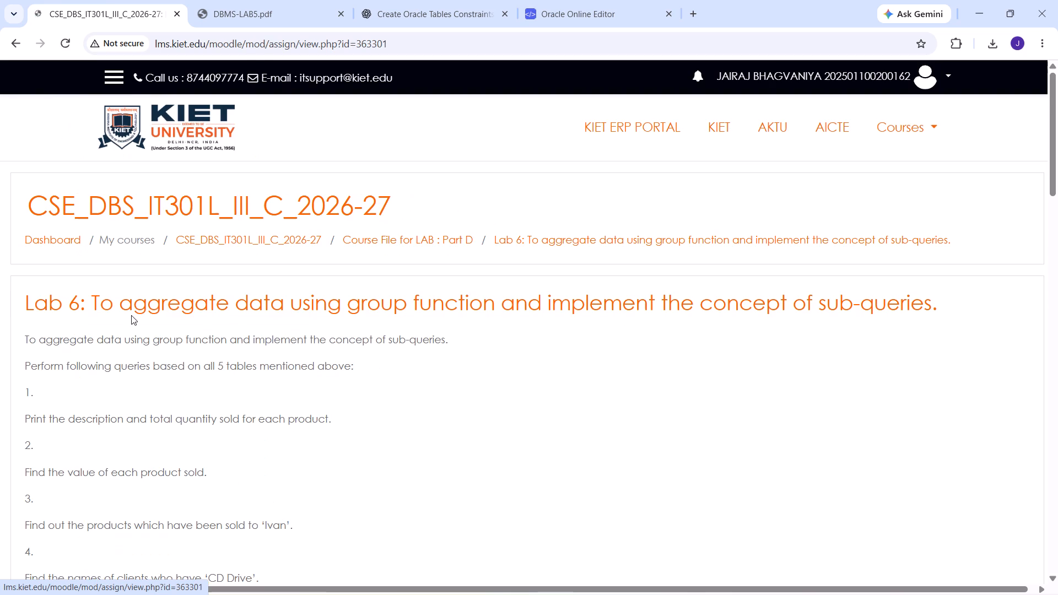
{"action": "scroll", "coordinate": [131, 315], "scroll_direction": "down", "scroll_amount": 5}
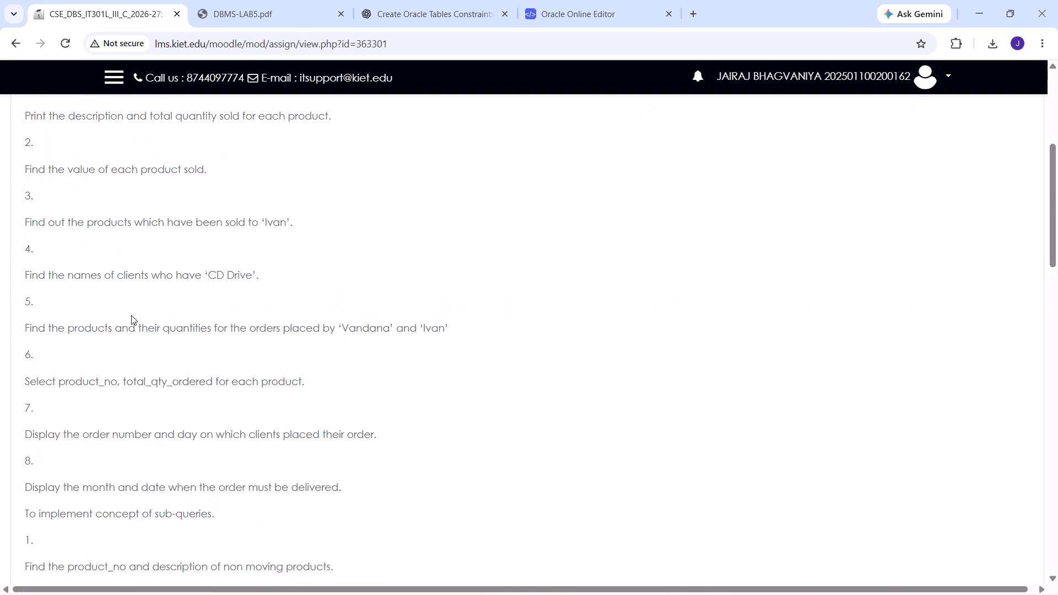
{"action": "scroll", "coordinate": [131, 315], "scroll_direction": "down", "scroll_amount": 6}
{"action": "scroll", "coordinate": [131, 315], "scroll_direction": "up", "scroll_amount": 1}
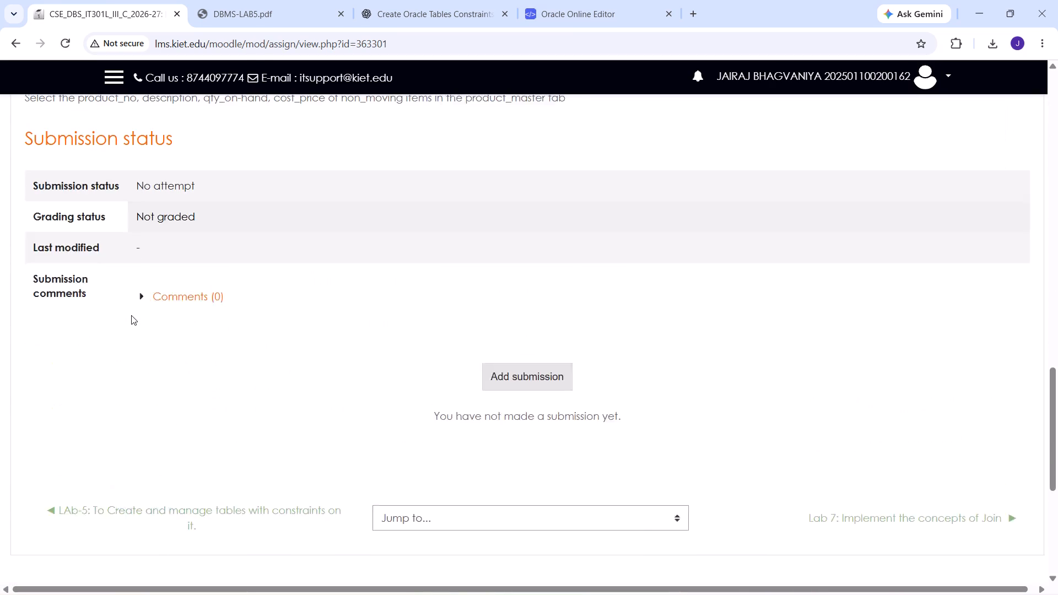
{"action": "scroll", "coordinate": [131, 315], "scroll_direction": "up", "scroll_amount": 7}
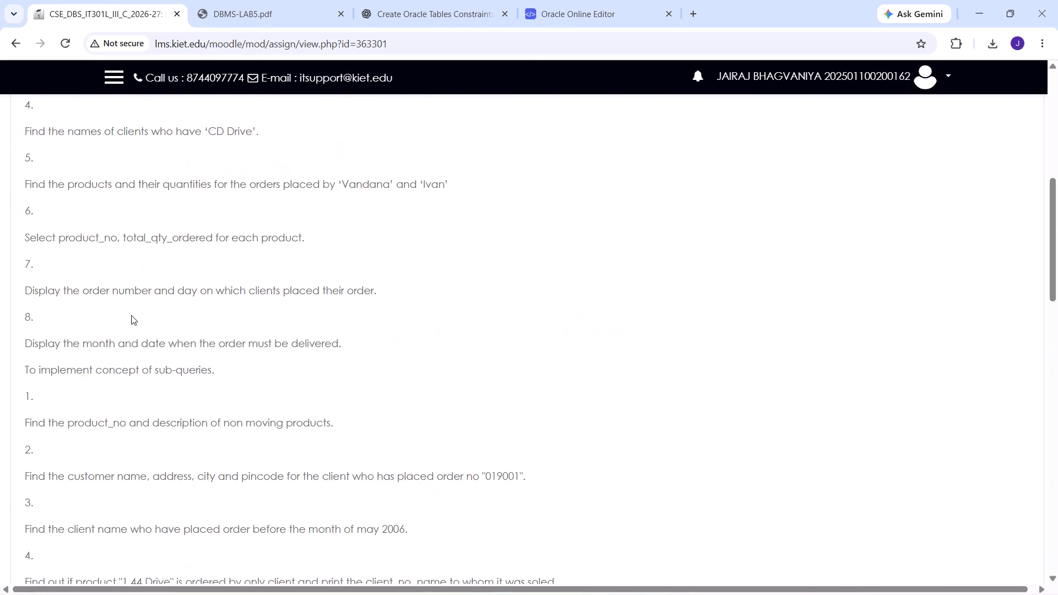
{"action": "scroll", "coordinate": [131, 315], "scroll_direction": "up", "scroll_amount": 3}
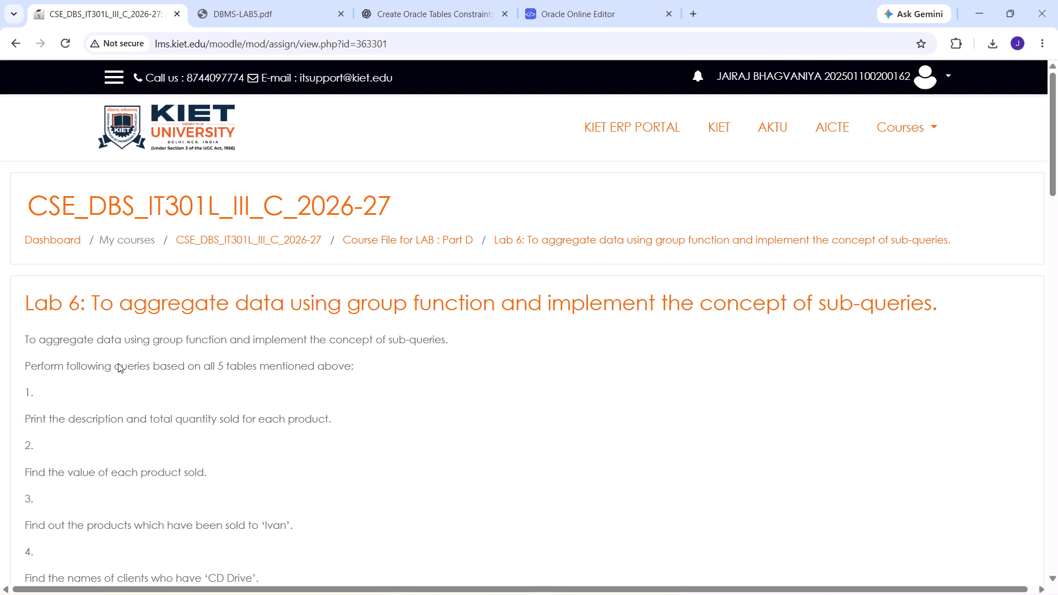
{"action": "scroll", "coordinate": [113, 368], "scroll_direction": "down", "scroll_amount": 4}
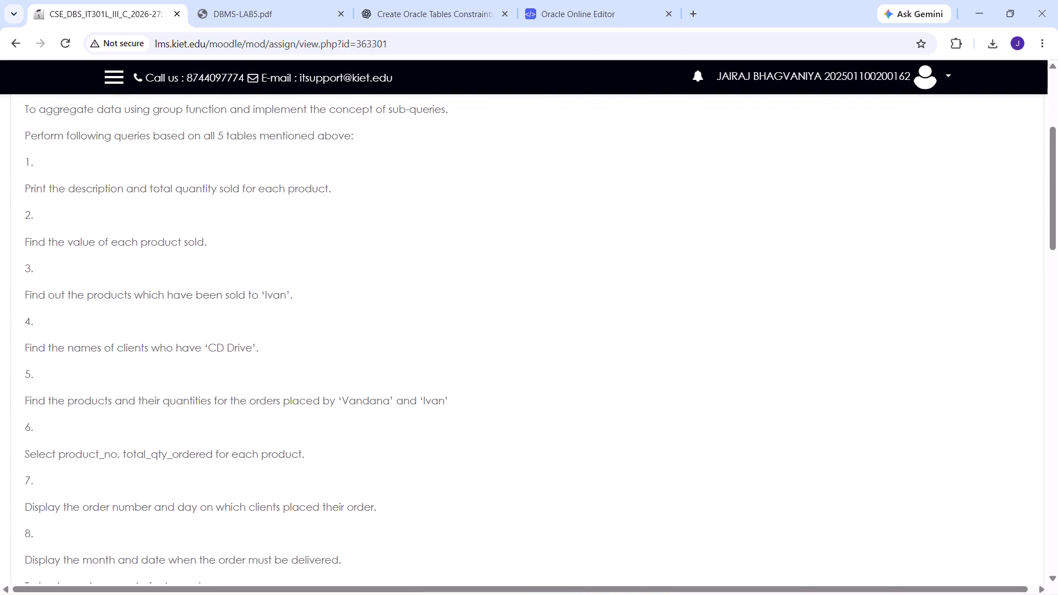
{"action": "left_click_drag", "start_coordinate": [25, 108], "coordinate": [235, 293]}
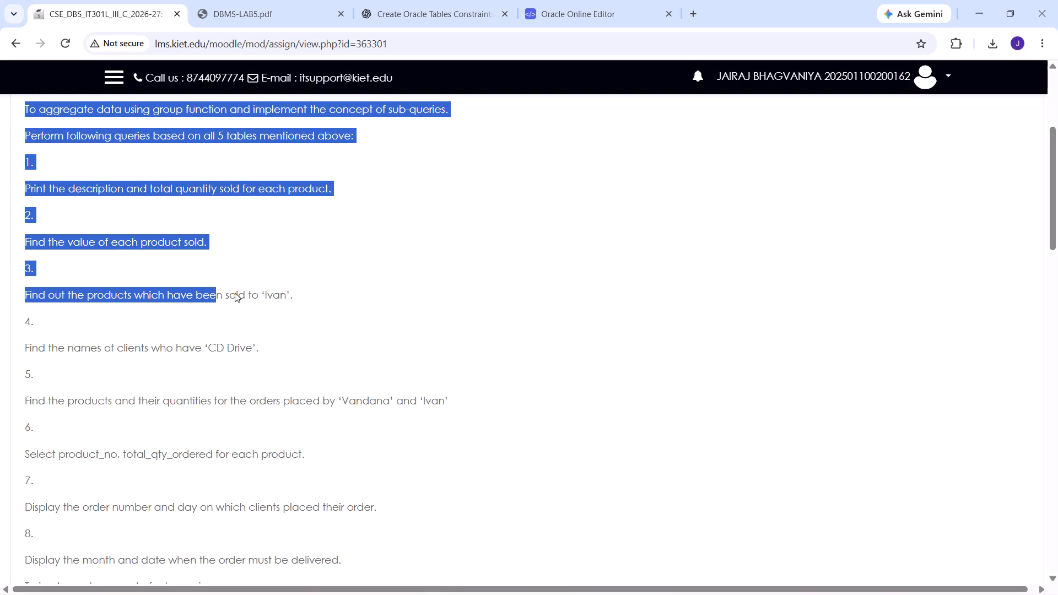
{"action": "left_click_drag", "start_coordinate": [235, 293], "coordinate": [579, 484]}
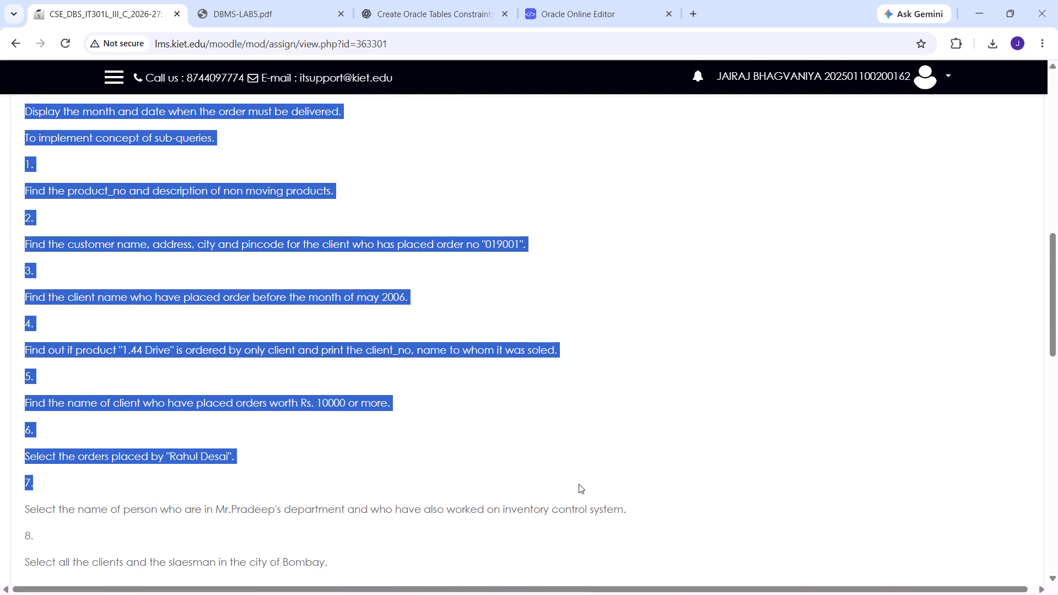
{"action": "left_click_drag", "start_coordinate": [579, 484], "coordinate": [600, 264]}
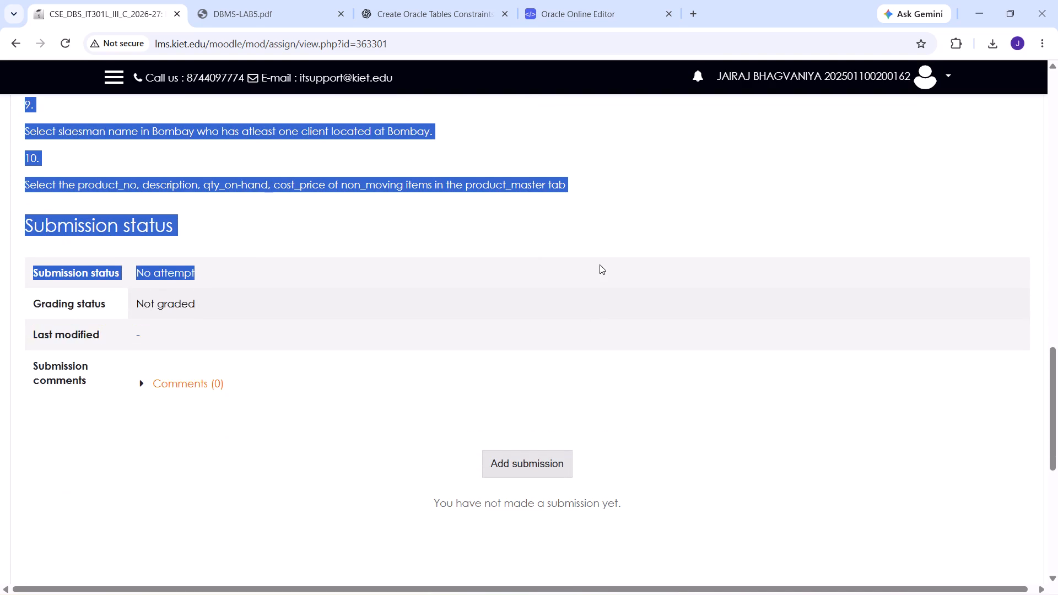
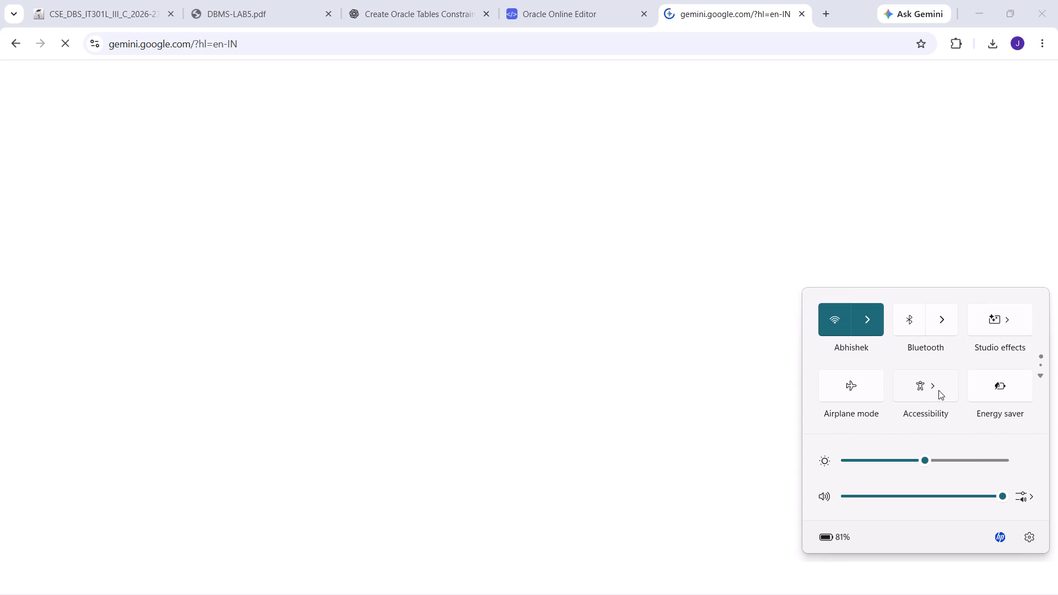
Open the list of available Wi-Fi networks, rescan it, and look through all entries for another network to use.
{"action": "left_click", "coordinate": [857, 331]}
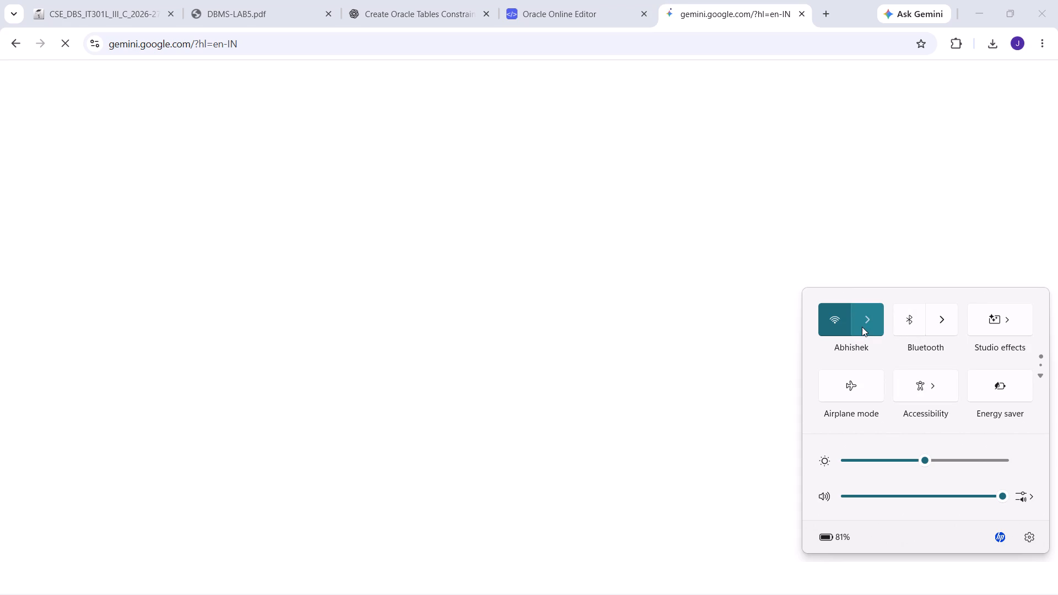
{"action": "left_click", "coordinate": [862, 327]}
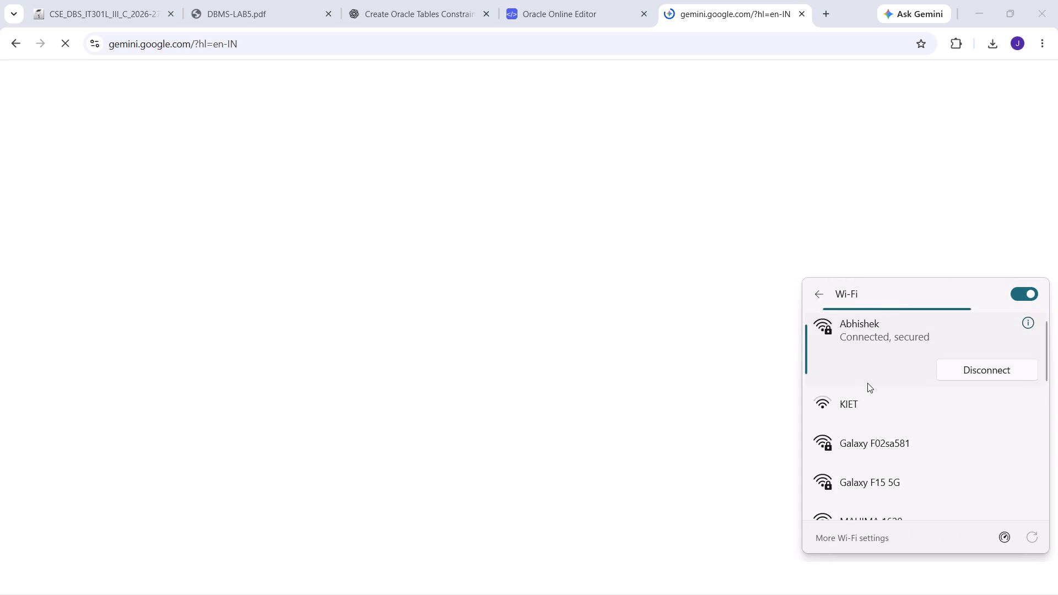
{"action": "scroll", "coordinate": [870, 464], "scroll_direction": "down", "scroll_amount": 1}
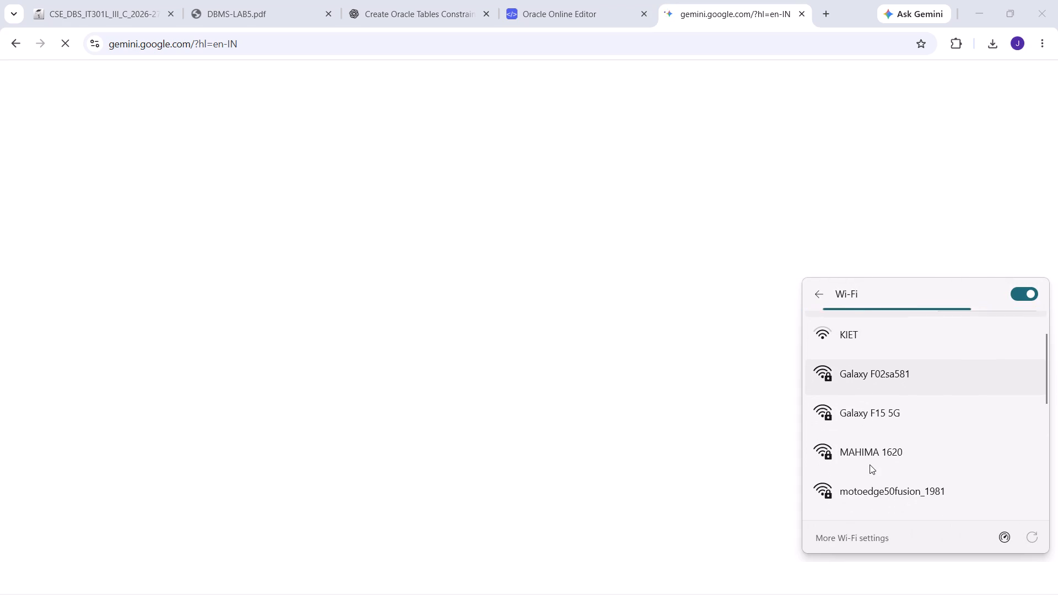
{"action": "scroll", "coordinate": [870, 464], "scroll_direction": "up", "scroll_amount": 2}
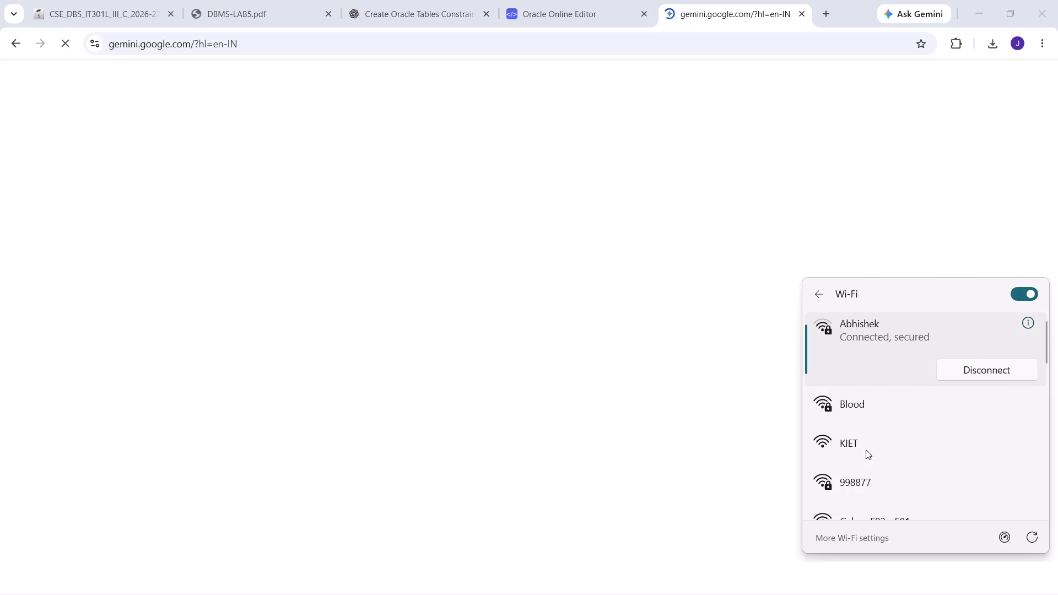
{"action": "scroll", "coordinate": [876, 421], "scroll_direction": "down", "scroll_amount": 6}
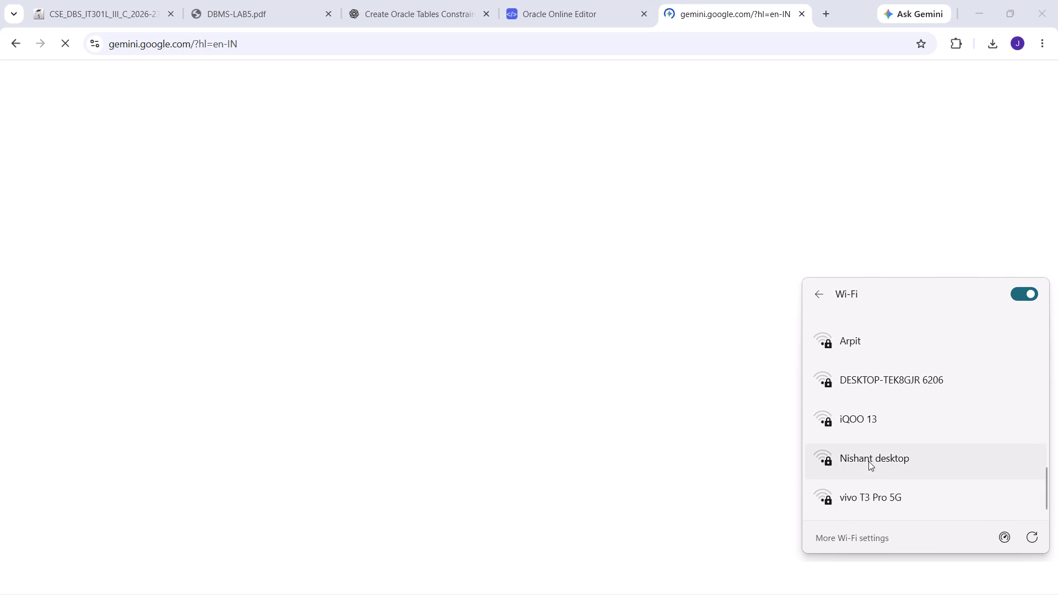
{"action": "scroll", "coordinate": [868, 460], "scroll_direction": "up", "scroll_amount": 8}
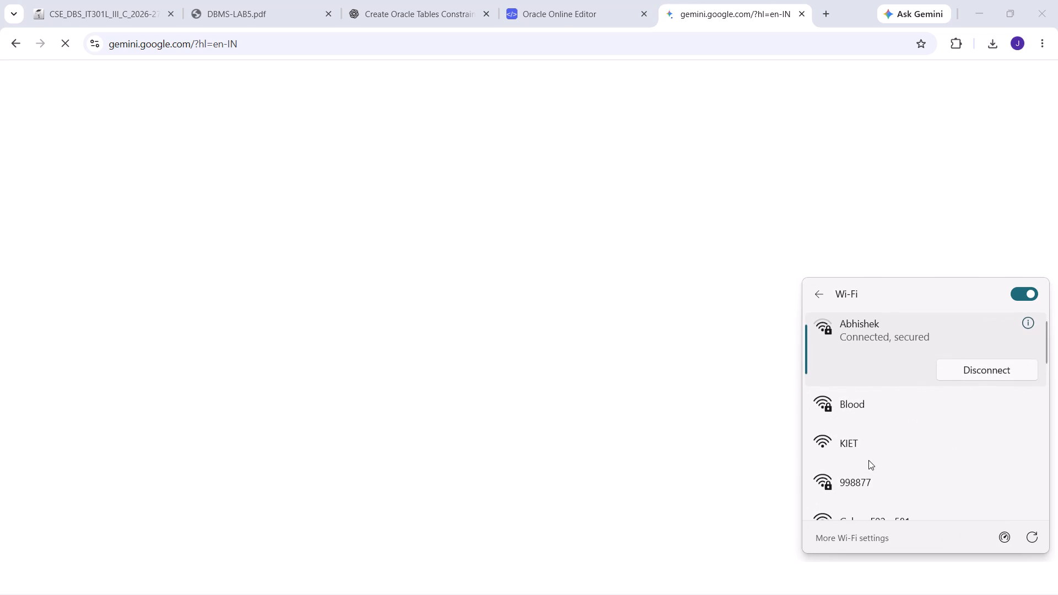
{"action": "left_click", "coordinate": [1033, 532]}
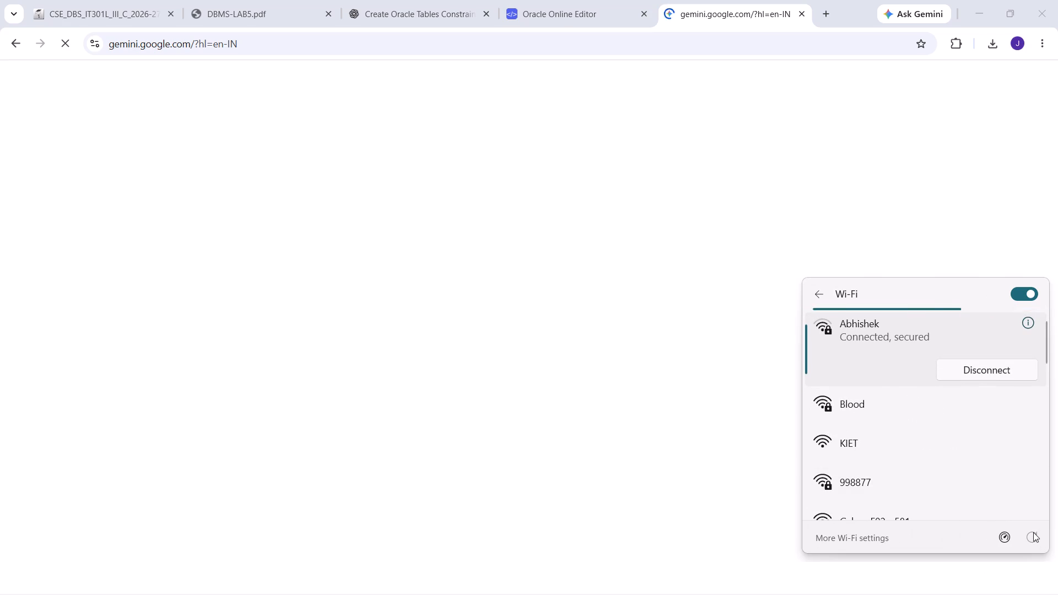
{"action": "scroll", "coordinate": [949, 456], "scroll_direction": "down", "scroll_amount": 2}
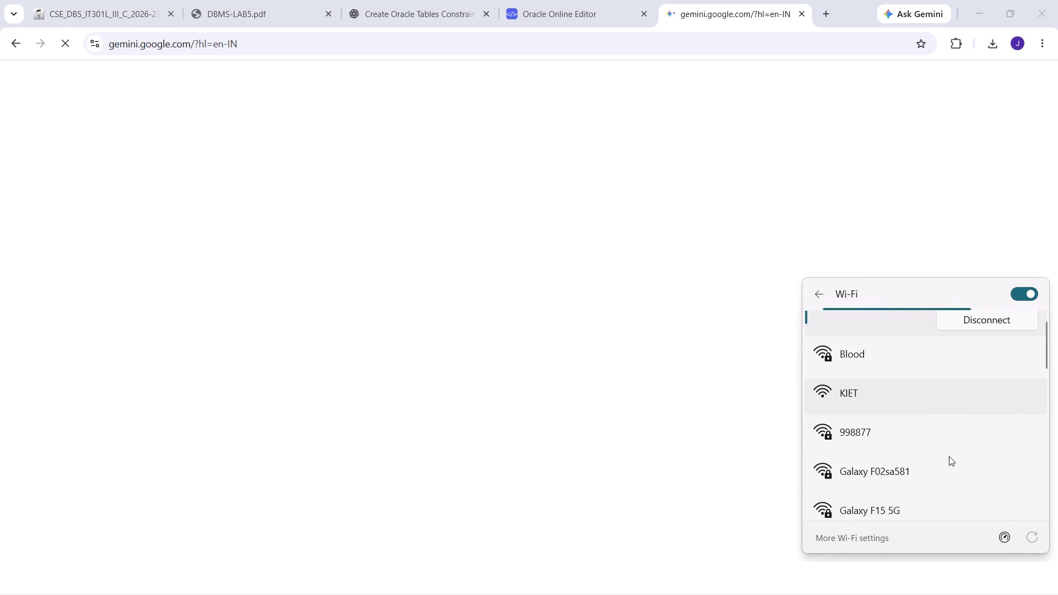
{"action": "scroll", "coordinate": [949, 456], "scroll_direction": "down", "scroll_amount": 5}
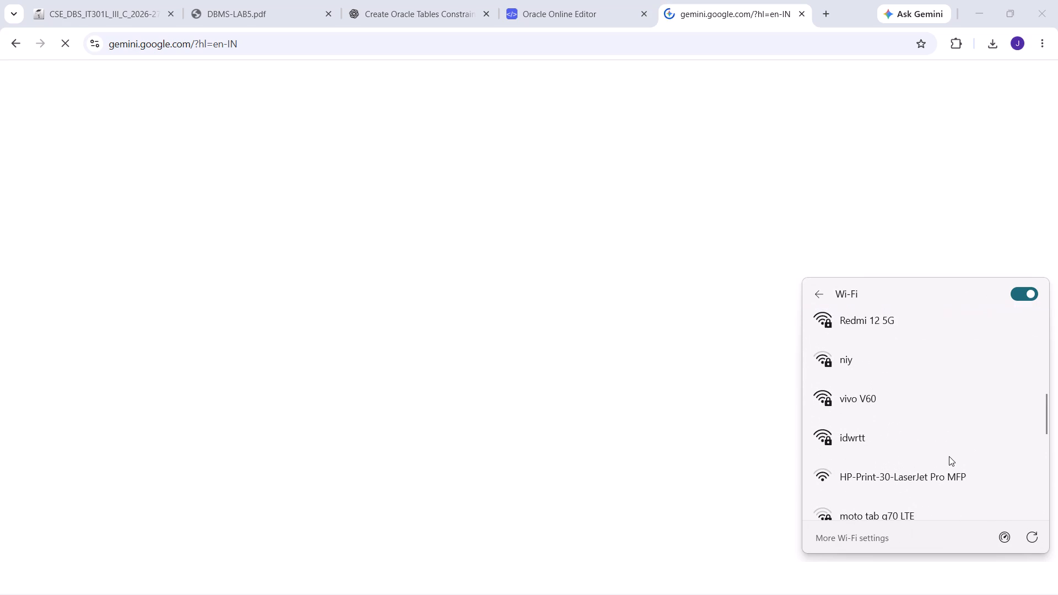
{"action": "scroll", "coordinate": [949, 456], "scroll_direction": "down", "scroll_amount": 3}
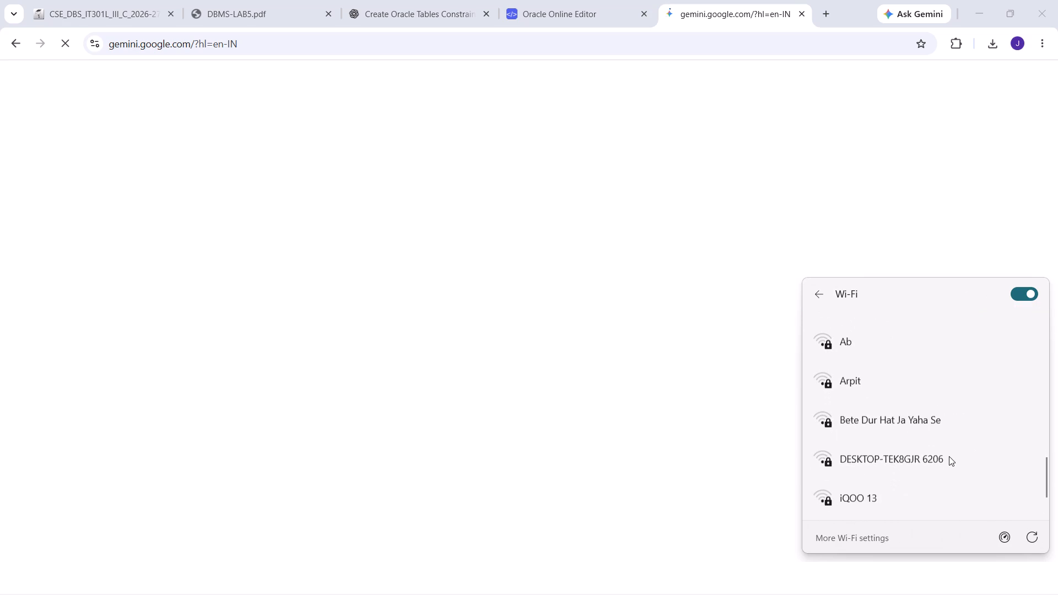
{"action": "scroll", "coordinate": [949, 456], "scroll_direction": "down", "scroll_amount": 2}
{"action": "scroll", "coordinate": [949, 456], "scroll_direction": "up", "scroll_amount": 1}
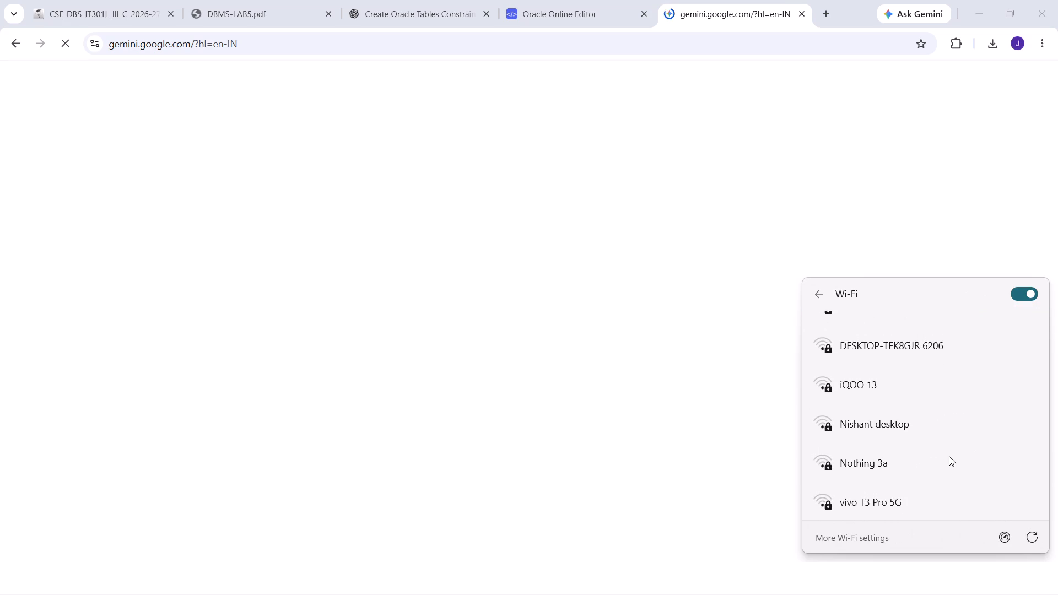
{"action": "scroll", "coordinate": [949, 456], "scroll_direction": "up", "scroll_amount": 2}
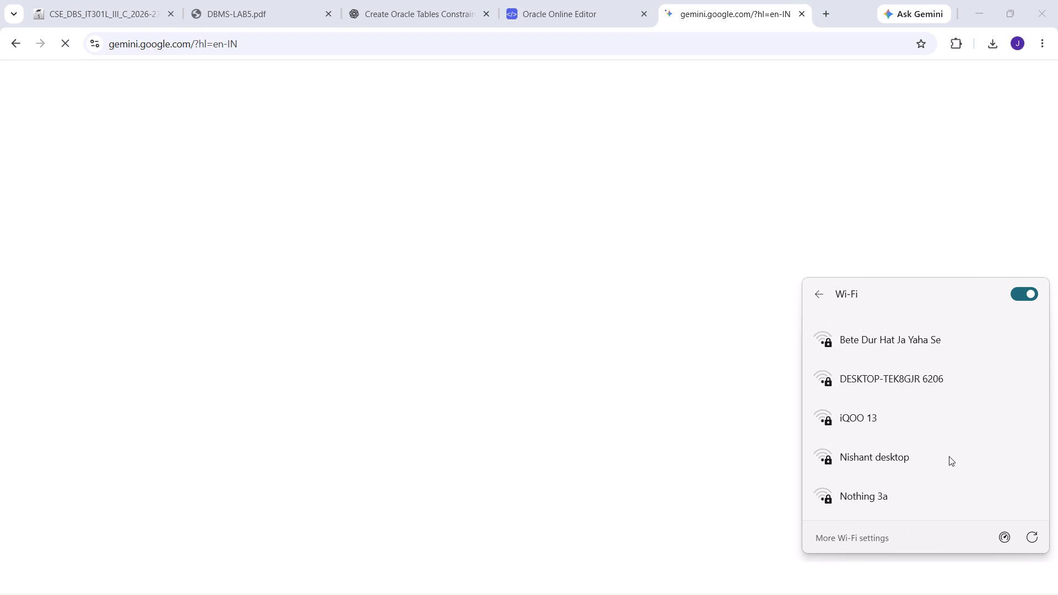
{"action": "scroll", "coordinate": [949, 456], "scroll_direction": "up", "scroll_amount": 3}
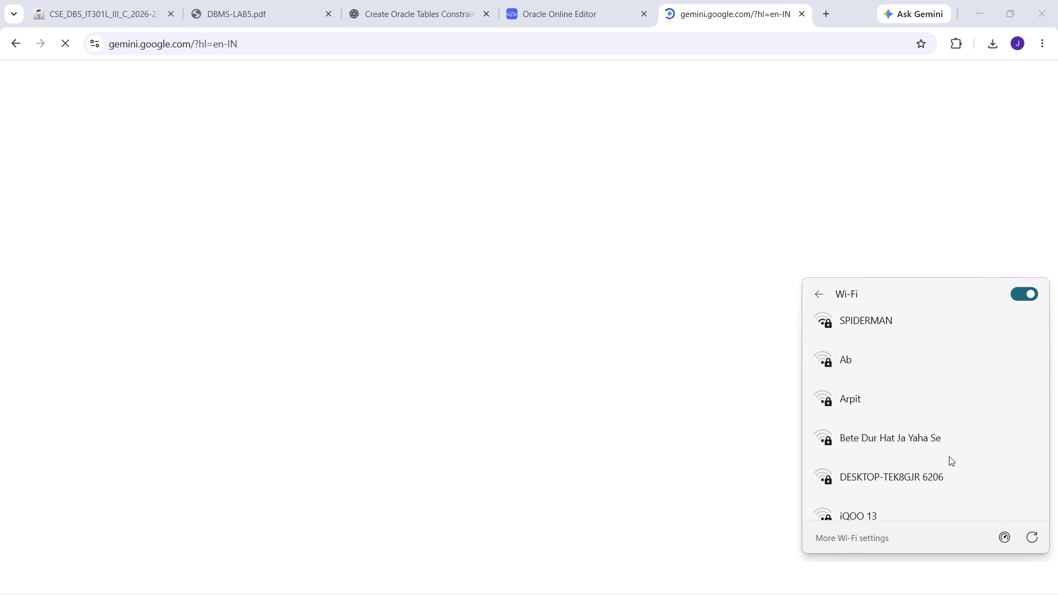
{"action": "scroll", "coordinate": [949, 456], "scroll_direction": "up", "scroll_amount": 3}
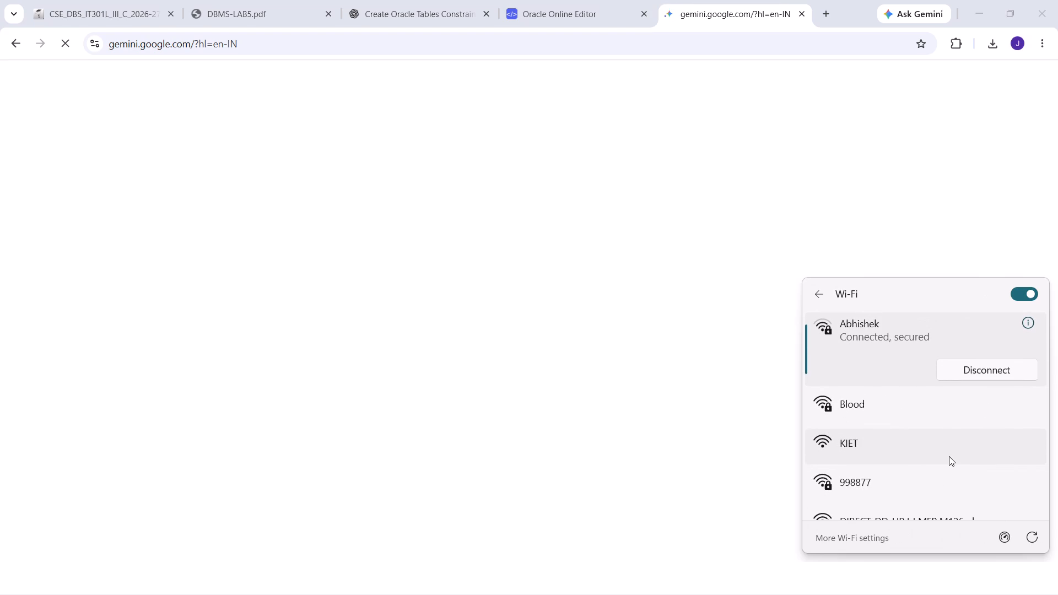
Rescan for Wi-Fi networks and look through the whole refreshed list for the wanted network.
{"action": "left_click", "coordinate": [1028, 547]}
{"action": "scroll", "coordinate": [897, 403], "scroll_direction": "up", "scroll_amount": 1}
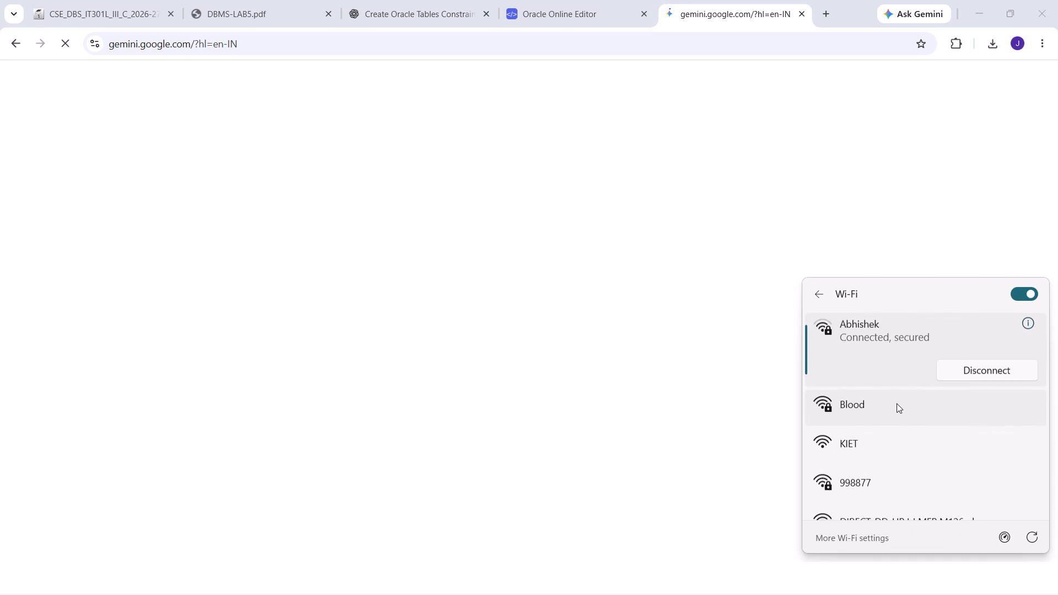
{"action": "scroll", "coordinate": [897, 403], "scroll_direction": "down", "scroll_amount": 1}
{"action": "scroll", "coordinate": [897, 403], "scroll_direction": "up", "scroll_amount": 2}
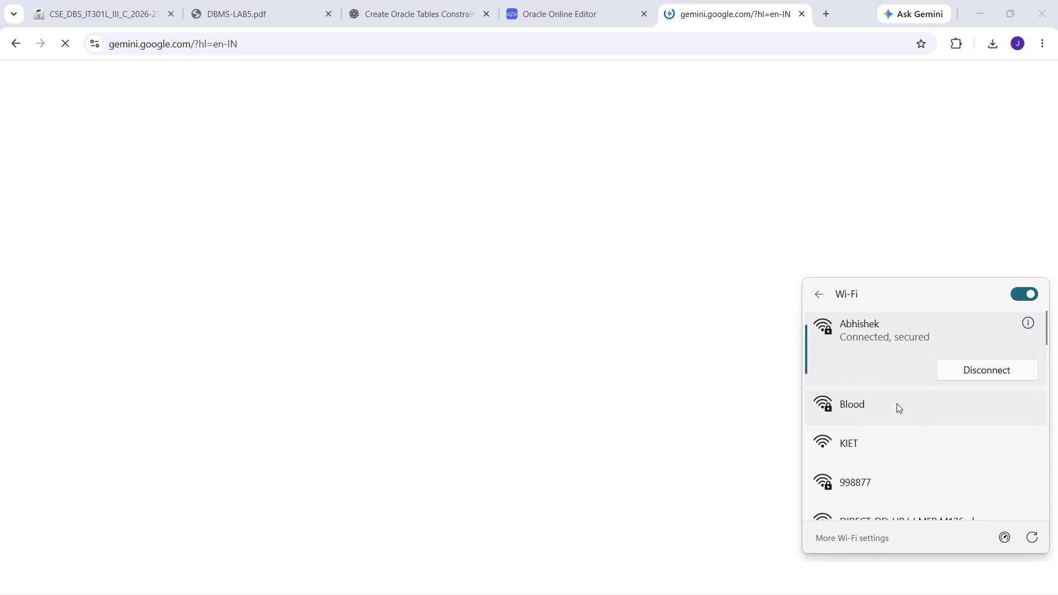
{"action": "scroll", "coordinate": [897, 403], "scroll_direction": "down", "scroll_amount": 1}
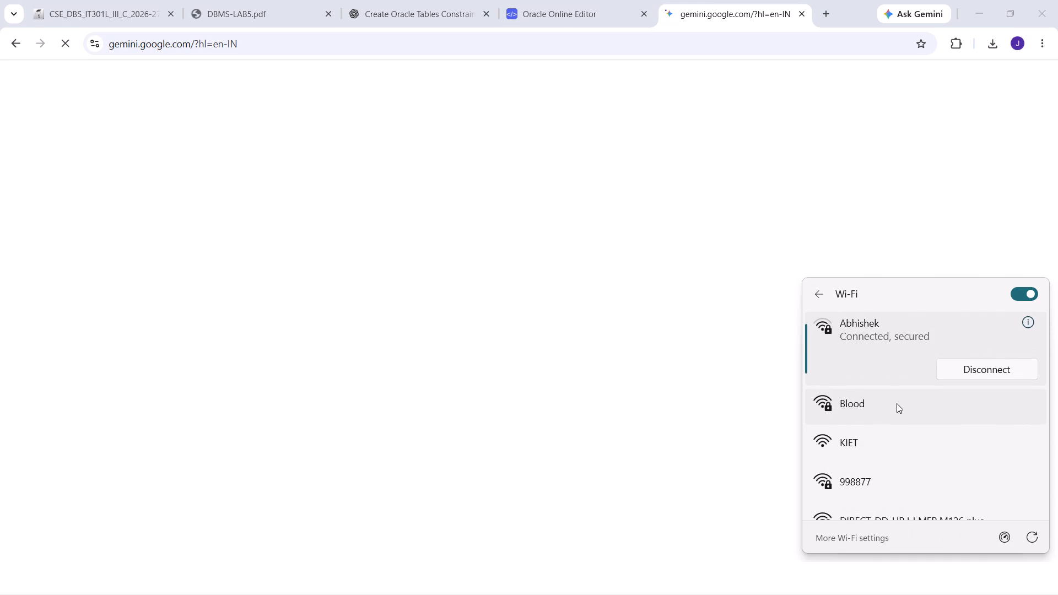
{"action": "scroll", "coordinate": [897, 403], "scroll_direction": "down", "scroll_amount": 1}
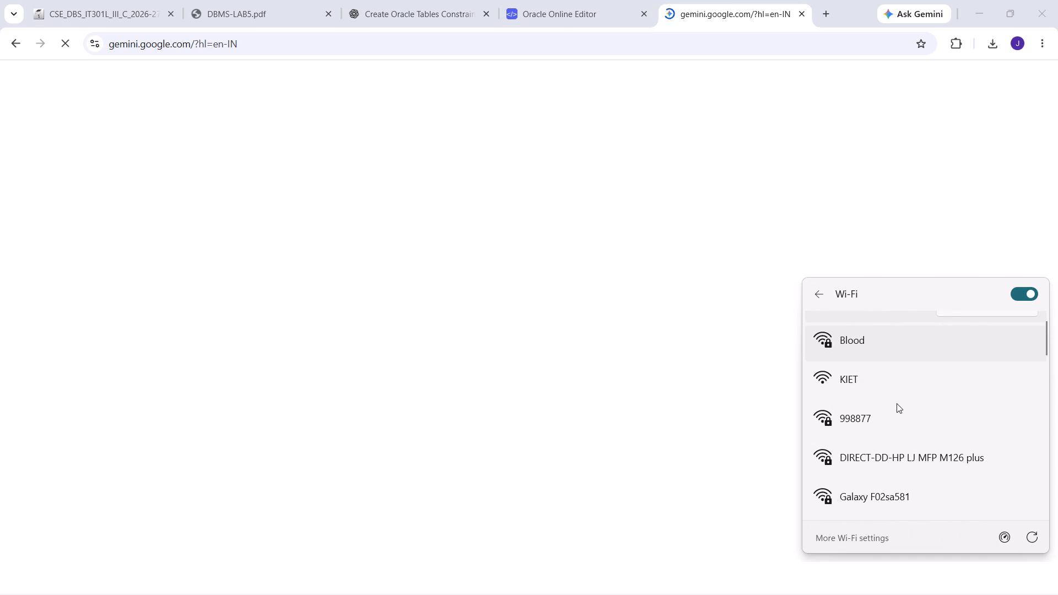
{"action": "scroll", "coordinate": [897, 403], "scroll_direction": "down", "scroll_amount": 4}
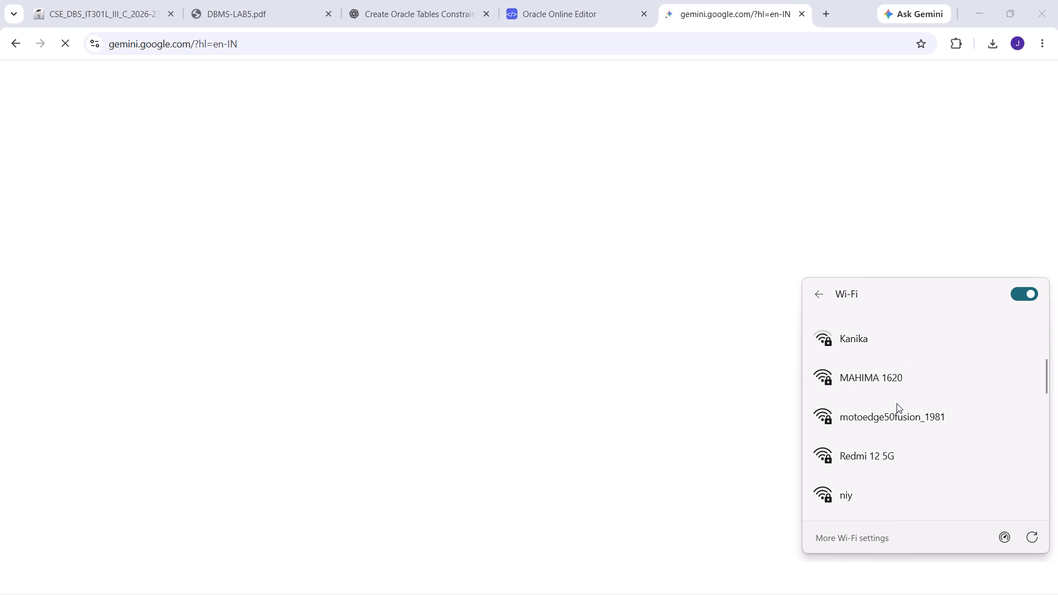
{"action": "scroll", "coordinate": [897, 403], "scroll_direction": "down", "scroll_amount": 2}
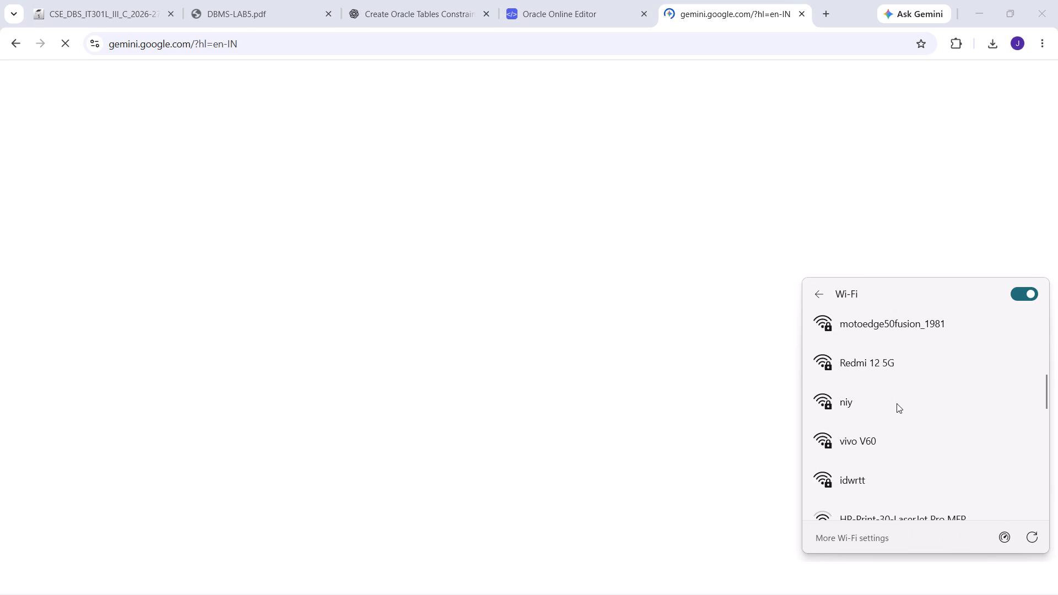
{"action": "scroll", "coordinate": [897, 403], "scroll_direction": "down", "scroll_amount": 6}
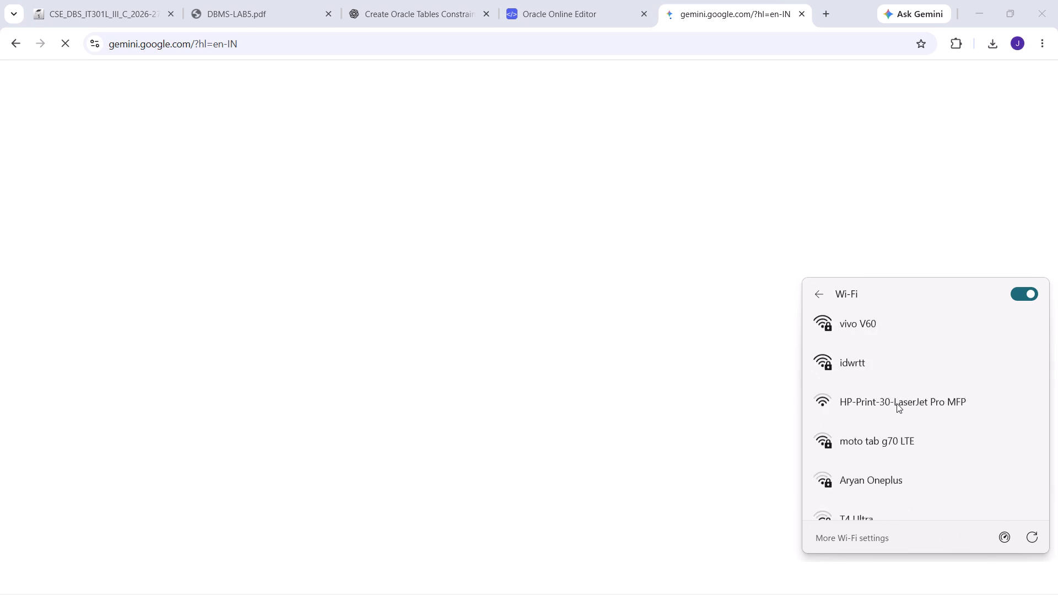
{"action": "scroll", "coordinate": [897, 403], "scroll_direction": "down", "scroll_amount": 9}
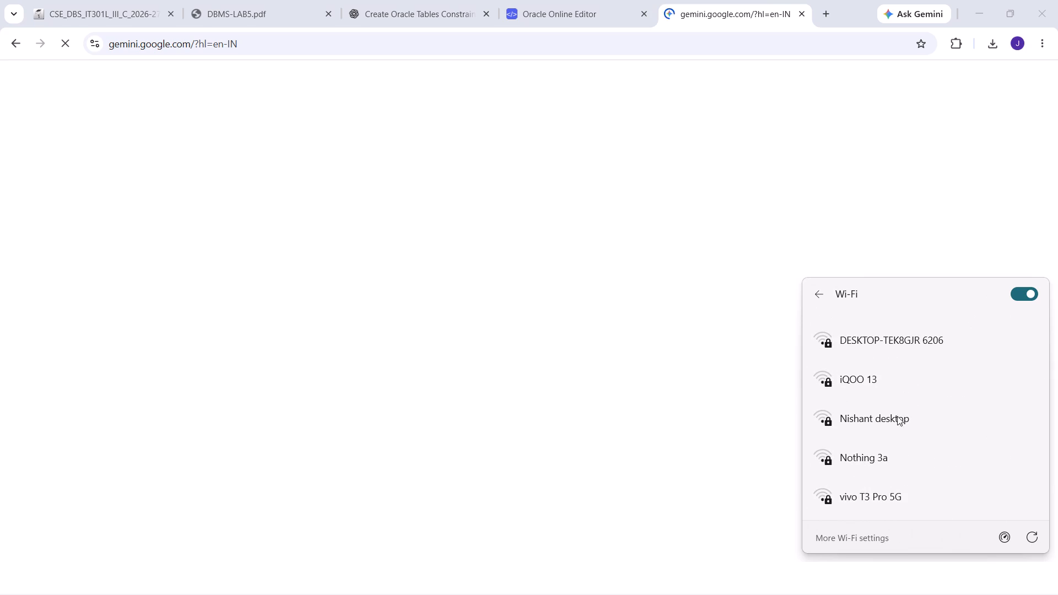
Rescan the Wi-Fi networks until vivo V29e is listed and connect to that network.
{"action": "left_click", "coordinate": [1027, 542]}
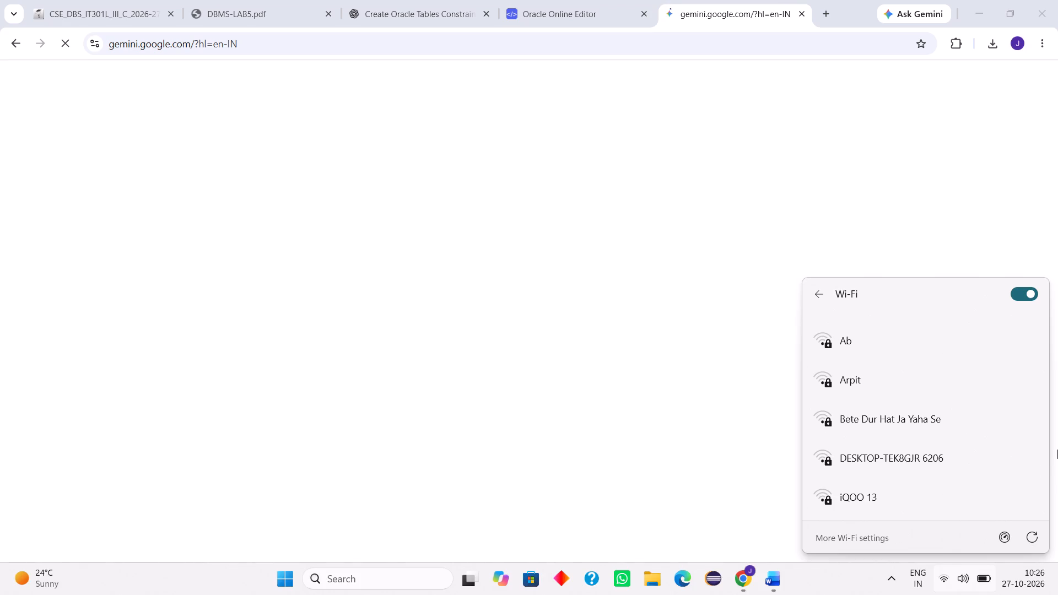
{"action": "scroll", "coordinate": [989, 445], "scroll_direction": "up", "scroll_amount": 17}
{"action": "scroll", "coordinate": [989, 445], "scroll_direction": "up", "scroll_amount": 15}
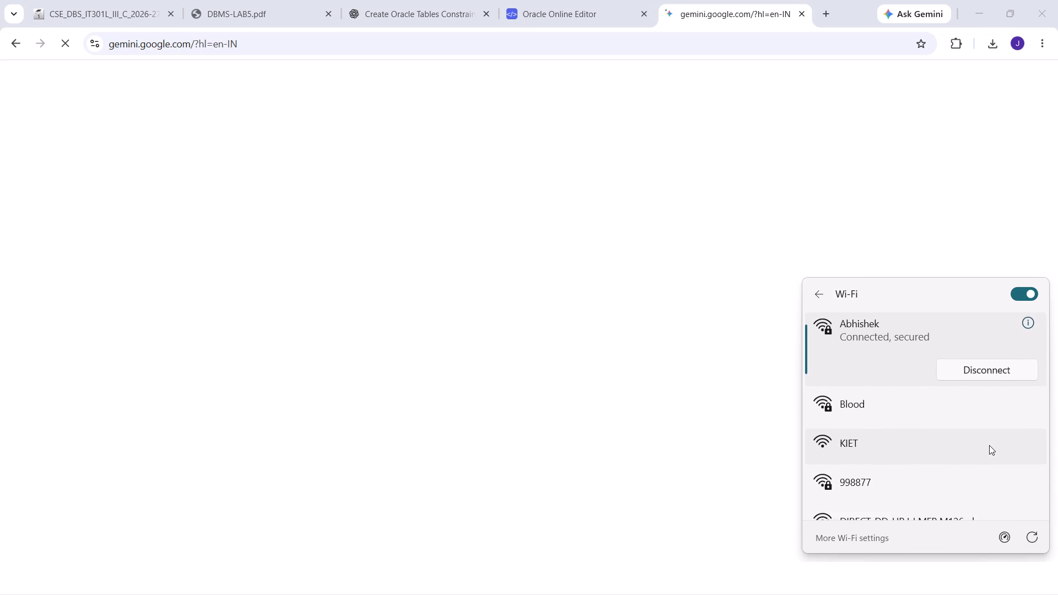
{"action": "scroll", "coordinate": [989, 445], "scroll_direction": "up", "scroll_amount": 17}
{"action": "scroll", "coordinate": [989, 445], "scroll_direction": "up", "scroll_amount": 8}
{"action": "left_click", "coordinate": [1035, 540]}
{"action": "triple_click", "coordinate": [1035, 540]}
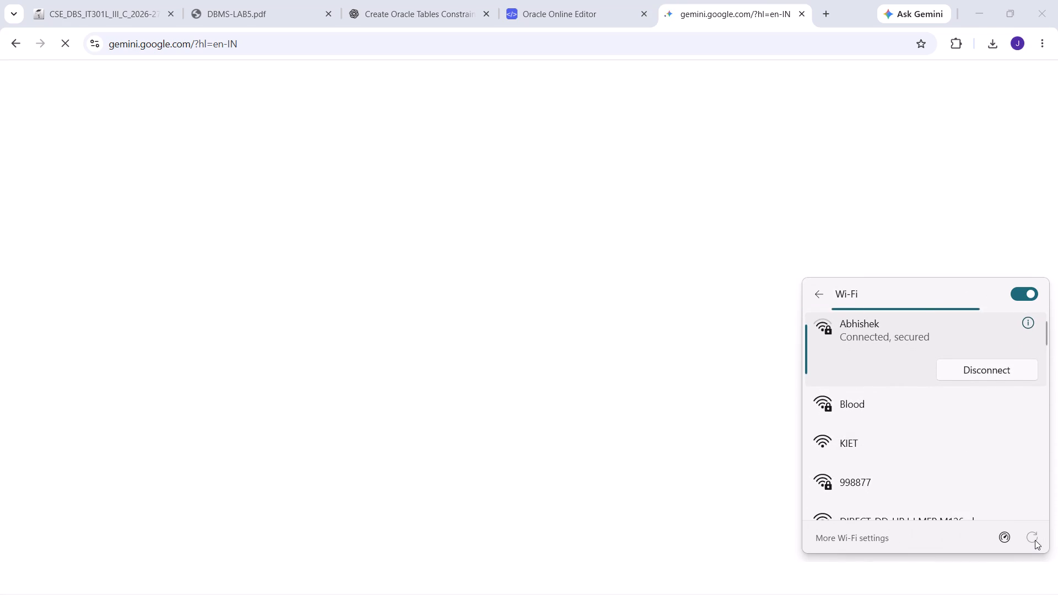
{"action": "double_click", "coordinate": [1035, 540]}
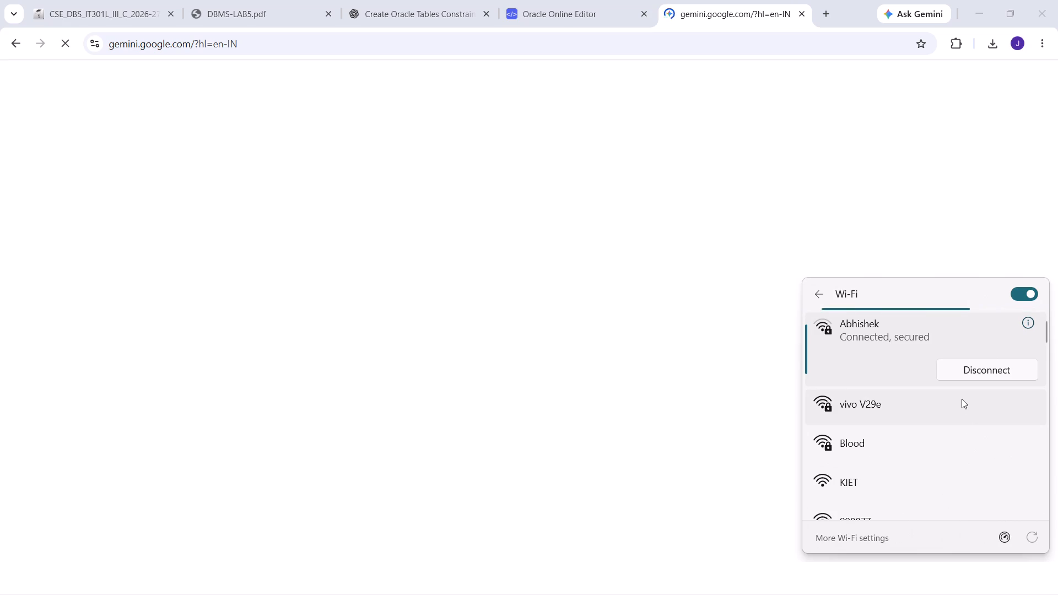
{"action": "left_click", "coordinate": [961, 398]}
{"action": "left_click", "coordinate": [980, 428]}
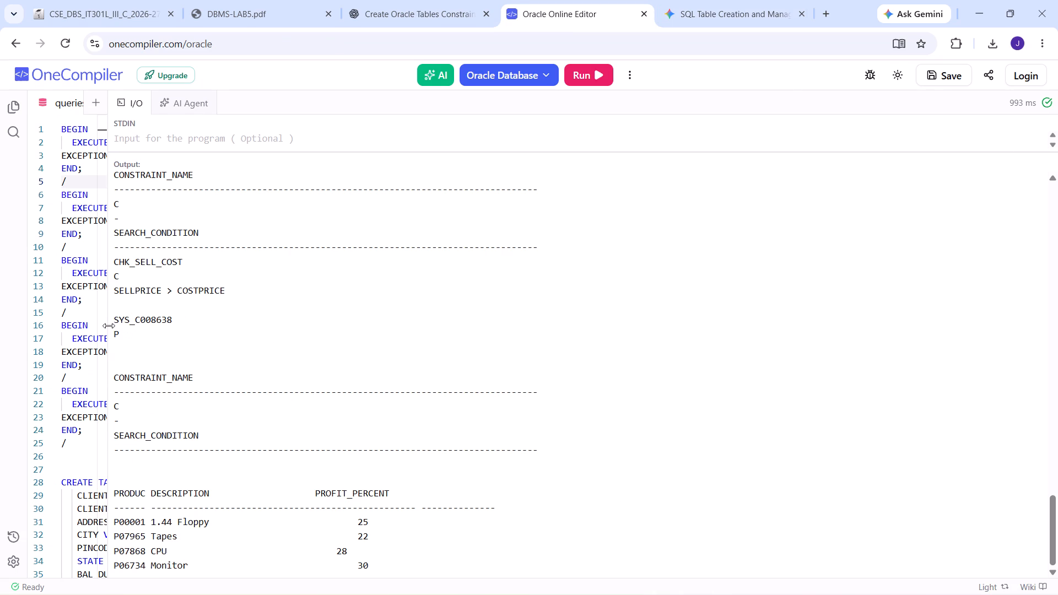
{"action": "left_click_drag", "start_coordinate": [109, 326], "coordinate": [626, 277]}
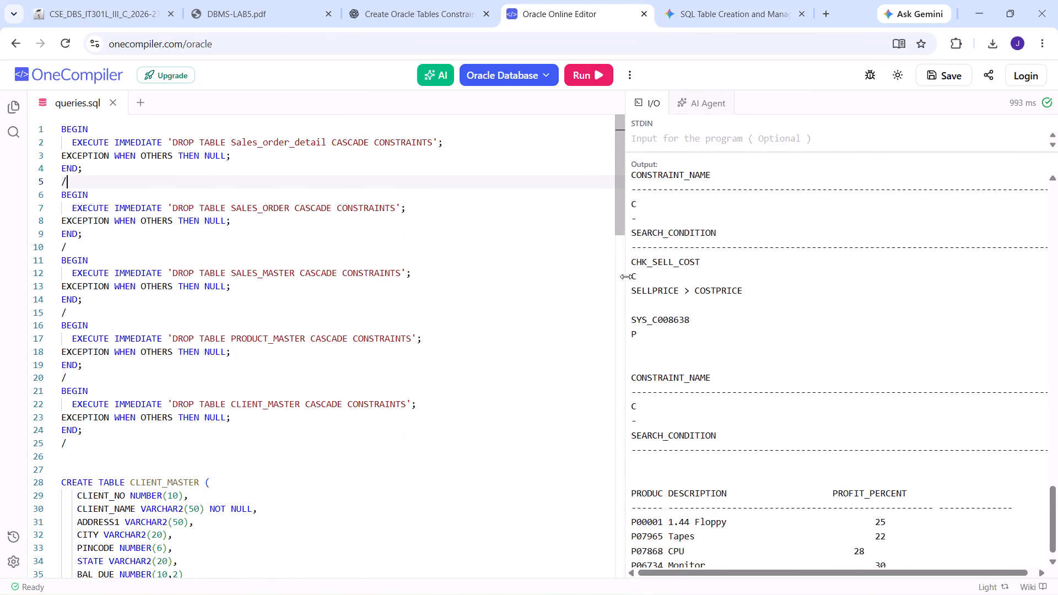
{"action": "left_click", "coordinate": [212, 250]}
{"action": "key", "text": "ctrl+a"}
{"action": "key", "text": "BackSpace"}
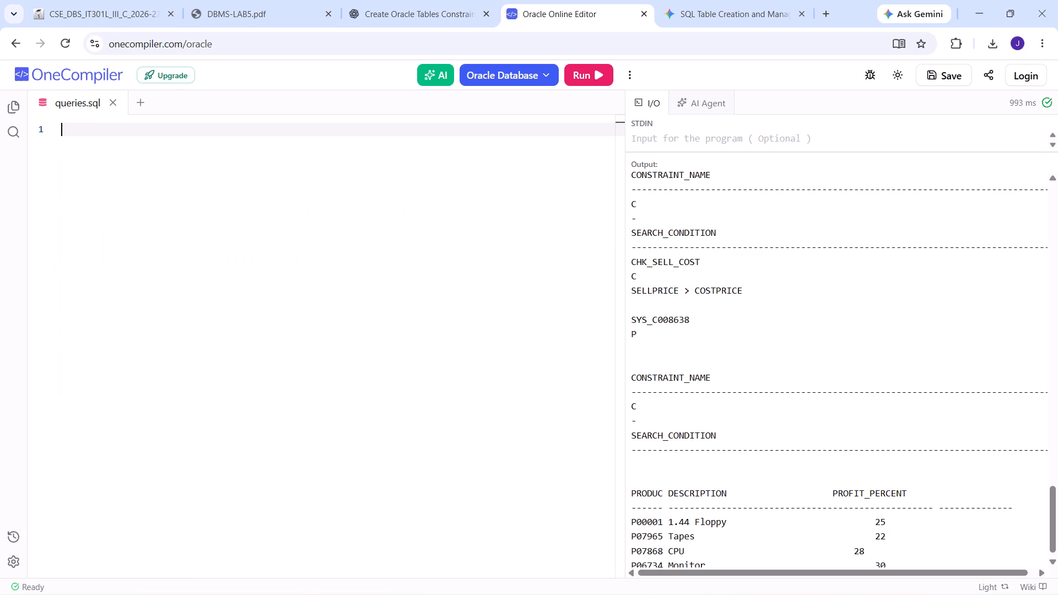
{"action": "key", "text": "ctrl+v"}
{"action": "scroll", "coordinate": [257, 288], "scroll_direction": "up", "scroll_amount": 7}
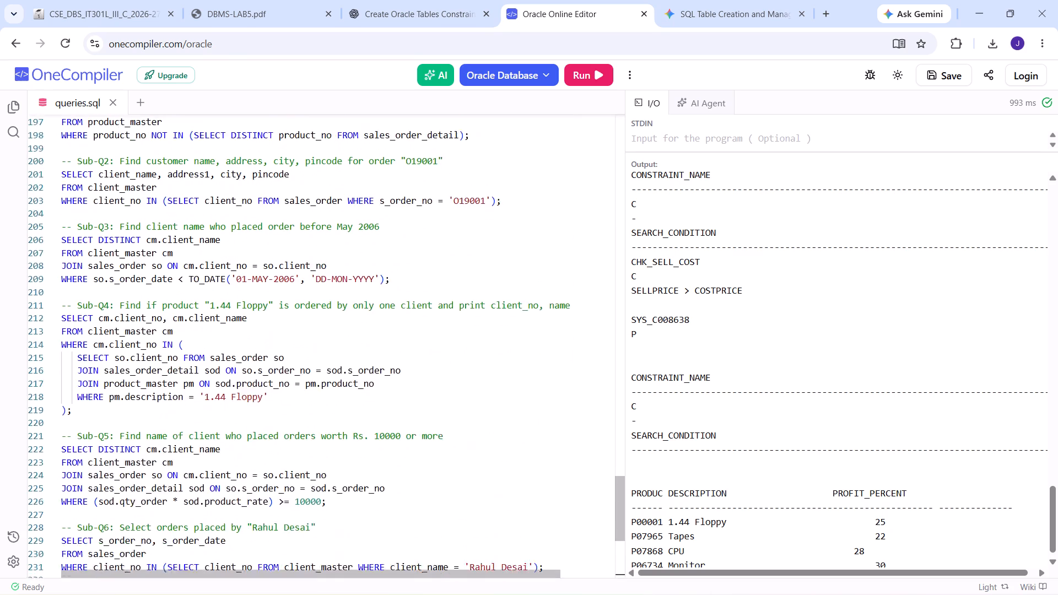
Run the pasted Lab 6 script in the Oracle editor and look through its query output.
{"action": "scroll", "coordinate": [257, 288], "scroll_direction": "up", "scroll_amount": 9}
{"action": "scroll", "coordinate": [495, 248], "scroll_direction": "up", "scroll_amount": 8}
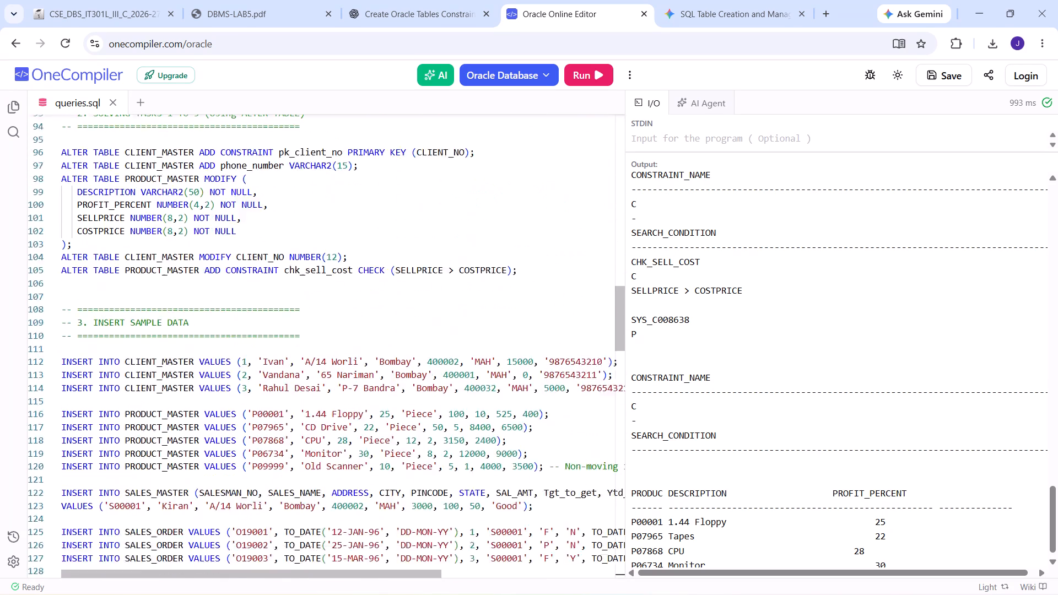
{"action": "scroll", "coordinate": [495, 248], "scroll_direction": "up", "scroll_amount": 9}
{"action": "scroll", "coordinate": [495, 248], "scroll_direction": "up", "scroll_amount": 12}
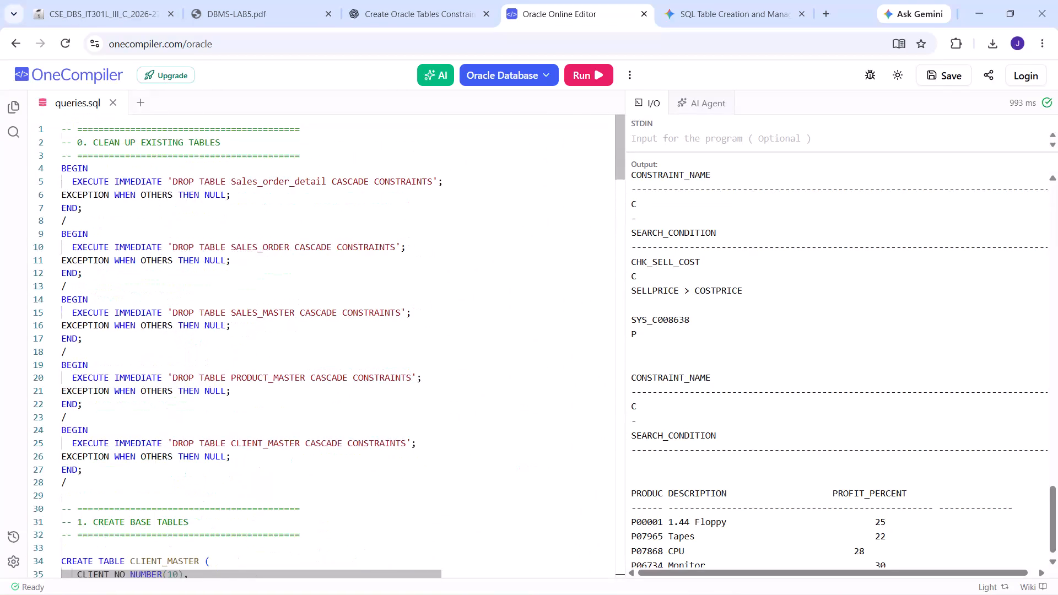
{"action": "left_click", "coordinate": [591, 78]}
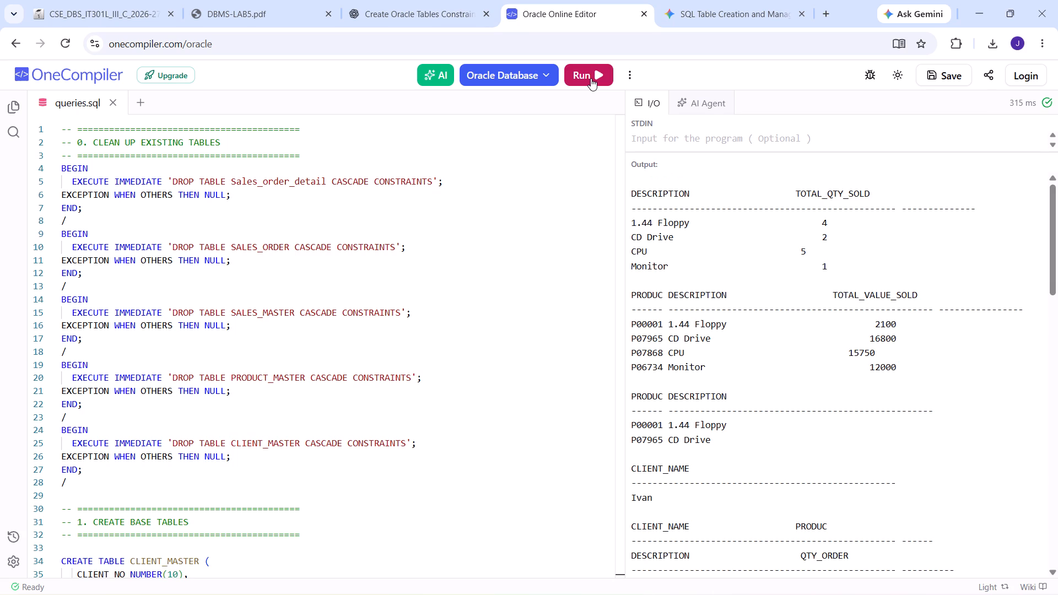
{"action": "scroll", "coordinate": [735, 297], "scroll_direction": "down", "scroll_amount": 13}
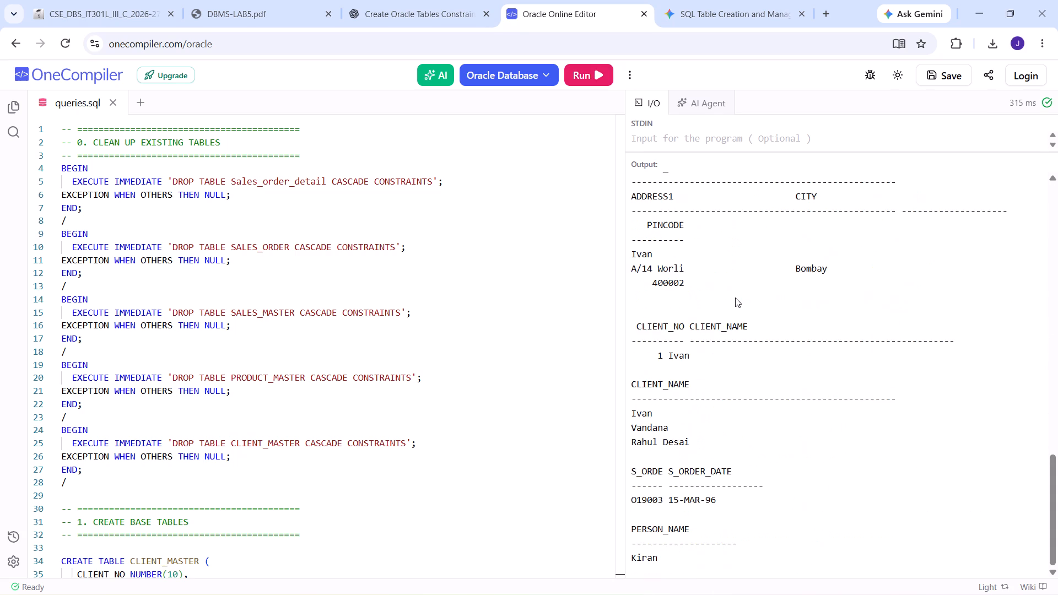
{"action": "scroll", "coordinate": [735, 297], "scroll_direction": "down", "scroll_amount": 1}
{"action": "scroll", "coordinate": [735, 297], "scroll_direction": "up", "scroll_amount": 9}
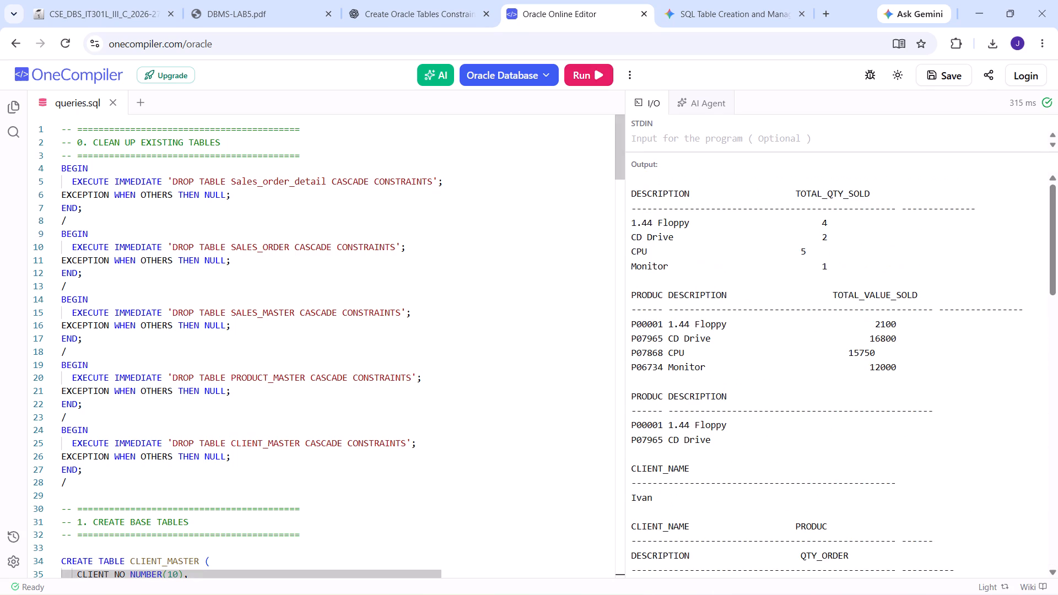
Delete the comment headers "0. CLEAN UP EXISTING TABLES" and "1. CREATE BASE TABLES", including their divider lines and the leftover blank line at each.
{"action": "left_click_drag", "start_coordinate": [305, 155], "coordinate": [301, 154]}
{"action": "left_click_drag", "start_coordinate": [301, 154], "coordinate": [53, 122]}
{"action": "key", "text": "BackSpace"}
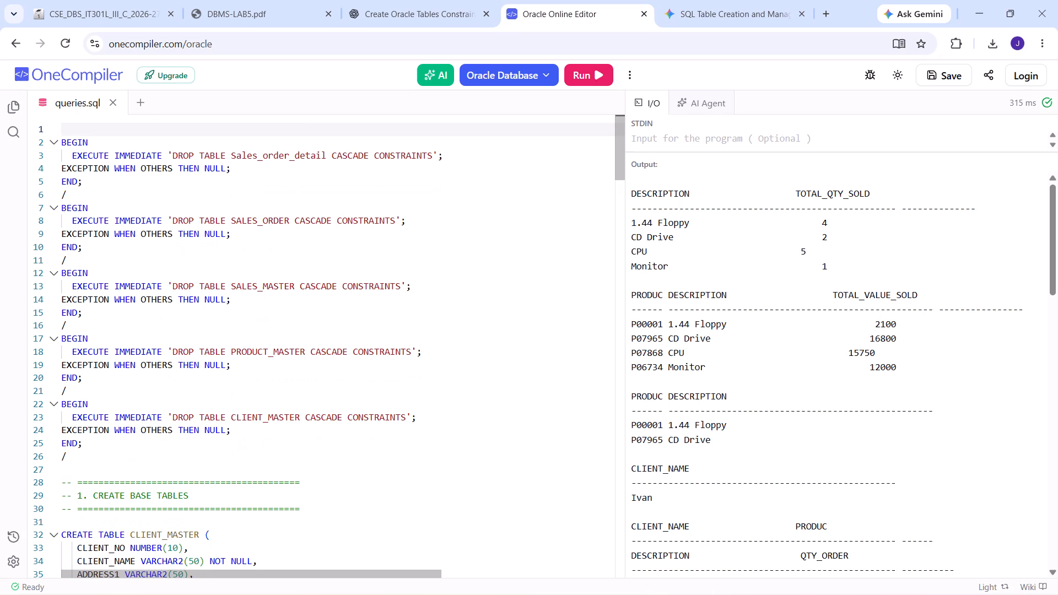
{"action": "key", "text": "Down"}
{"action": "key", "text": "BackSpace"}
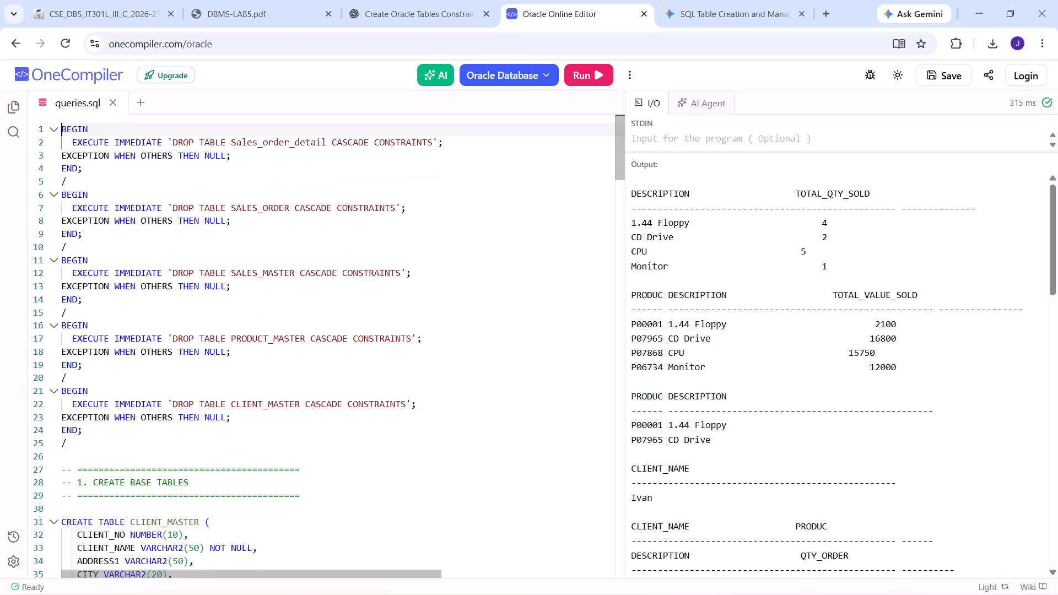
{"action": "scroll", "coordinate": [114, 321], "scroll_direction": "down", "scroll_amount": 2}
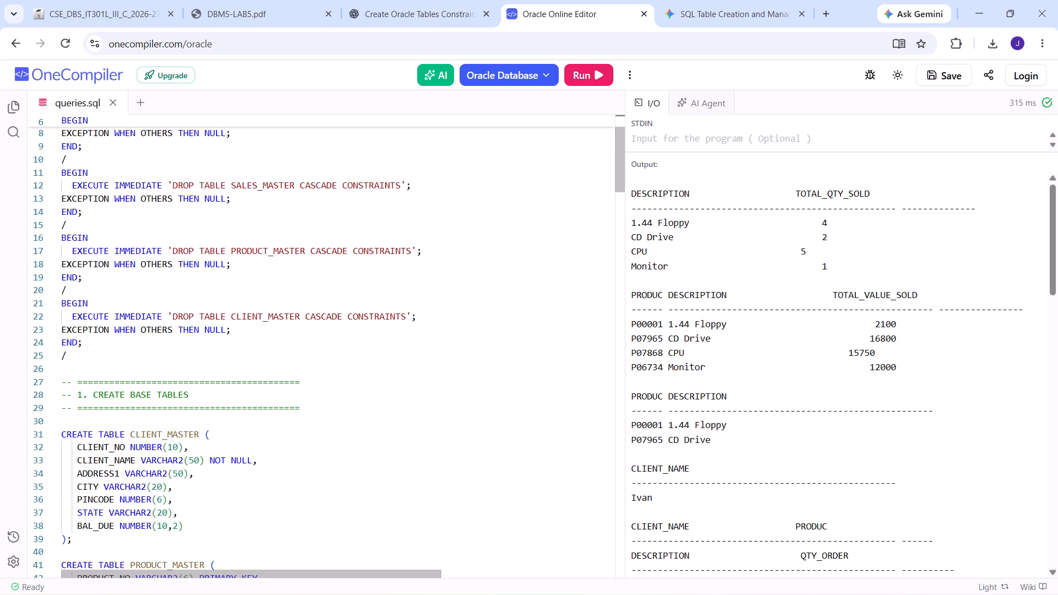
{"action": "left_click_drag", "start_coordinate": [306, 407], "coordinate": [44, 386]}
{"action": "key", "text": "BackSpace"}
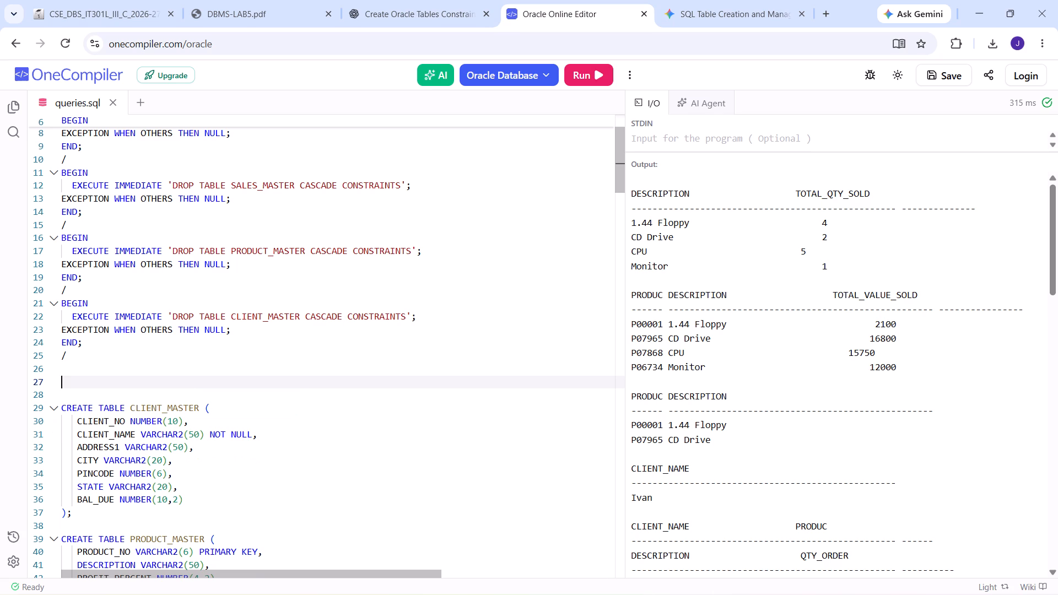
{"action": "key", "text": "BackSpace"}
Delete the comment headers "2. SOLVING TASKS 1 TO 5 (Using ALTER TABLE)" and "3. INSERT SAMPLE DATA" together with their divider lines.
{"action": "scroll", "coordinate": [112, 468], "scroll_direction": "down", "scroll_amount": 5}
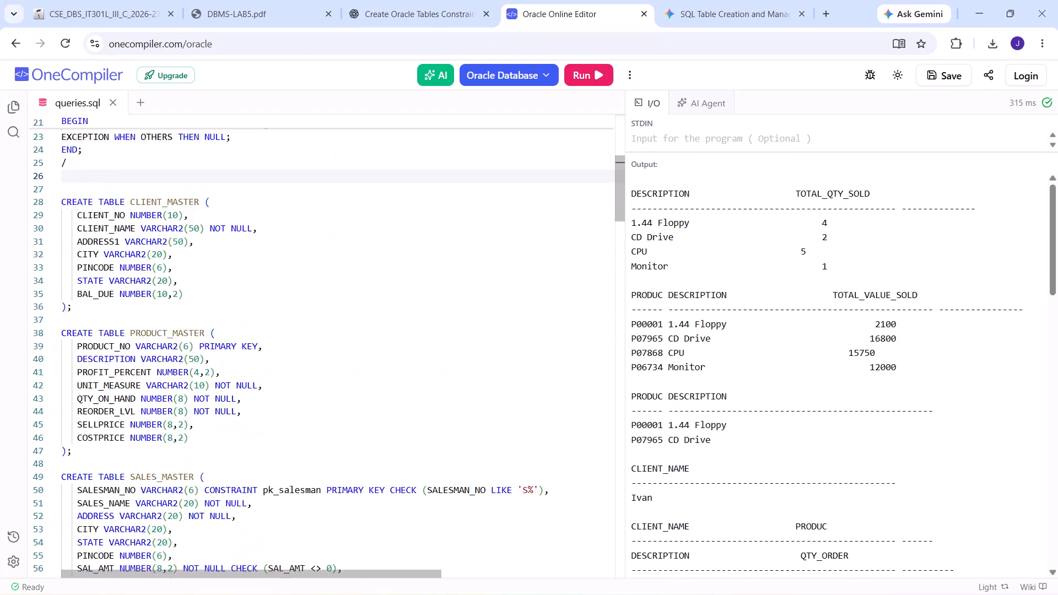
{"action": "scroll", "coordinate": [112, 468], "scroll_direction": "down", "scroll_amount": 14}
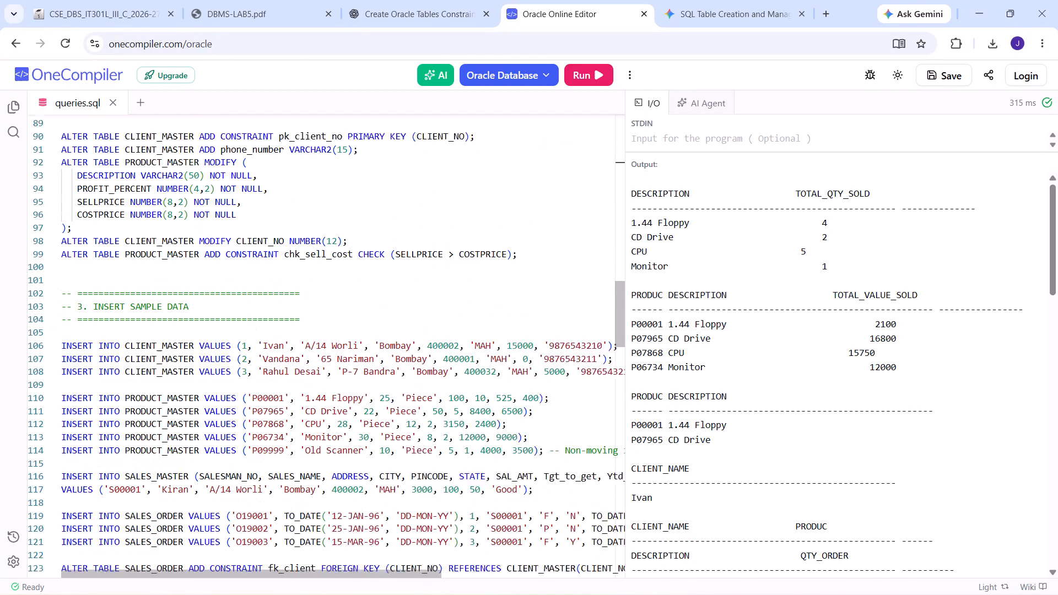
{"action": "scroll", "coordinate": [112, 468], "scroll_direction": "down", "scroll_amount": 2}
{"action": "scroll", "coordinate": [112, 468], "scroll_direction": "up", "scroll_amount": 5}
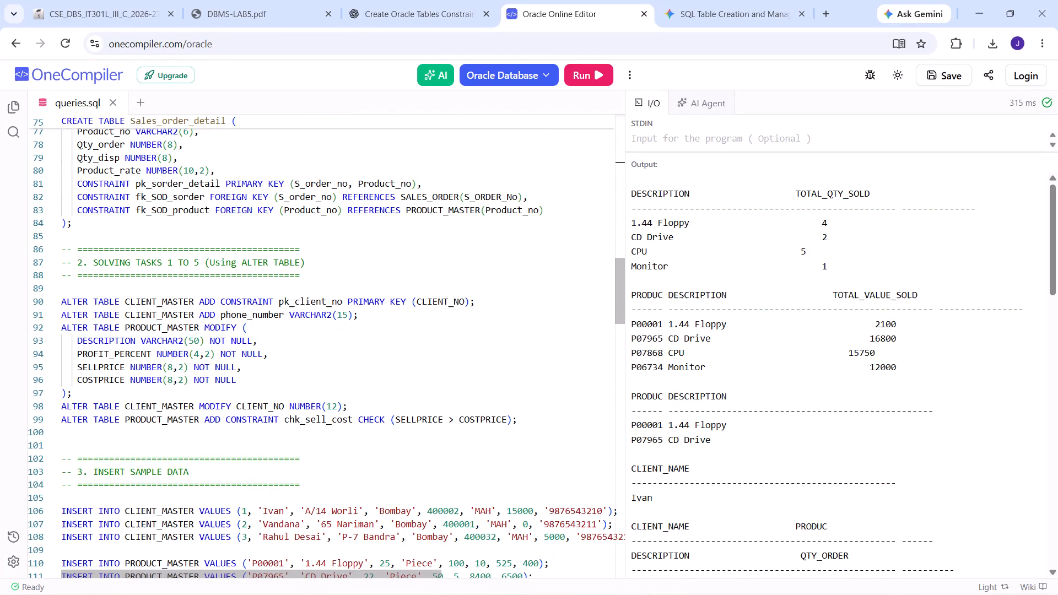
{"action": "left_click_drag", "start_coordinate": [314, 279], "coordinate": [56, 258]}
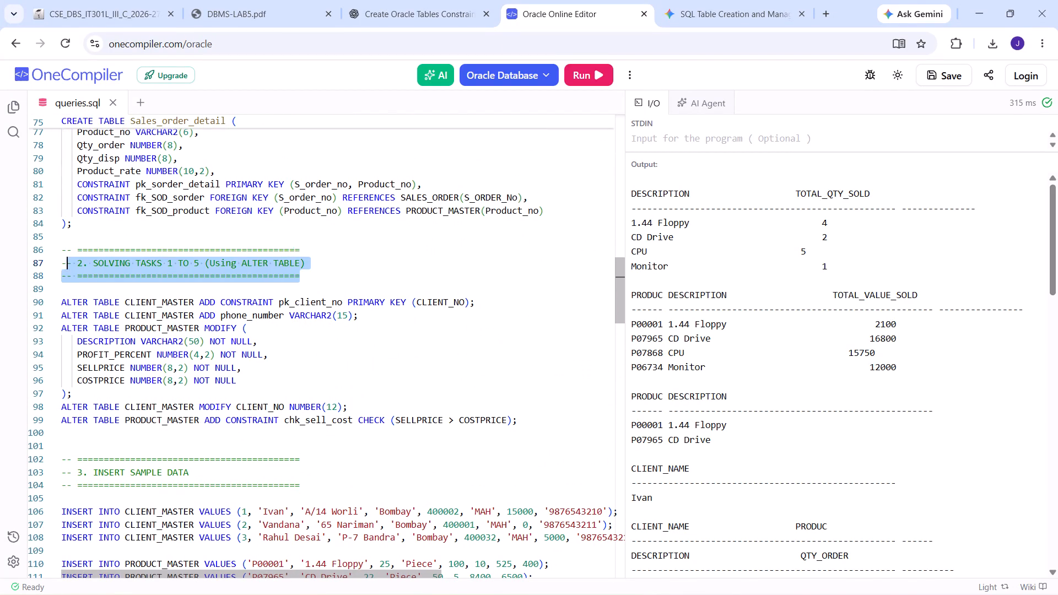
{"action": "left_click_drag", "start_coordinate": [56, 258], "coordinate": [55, 251]}
{"action": "key", "text": "BackSpace"}
{"action": "key", "text": "BackSpace"}
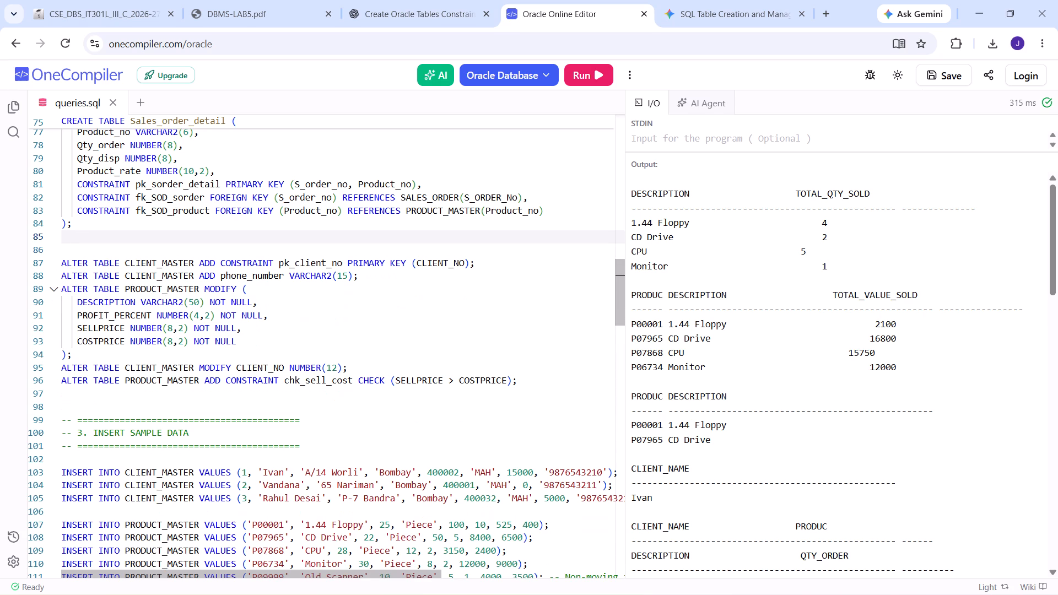
{"action": "left_click_drag", "start_coordinate": [316, 447], "coordinate": [134, 440]}
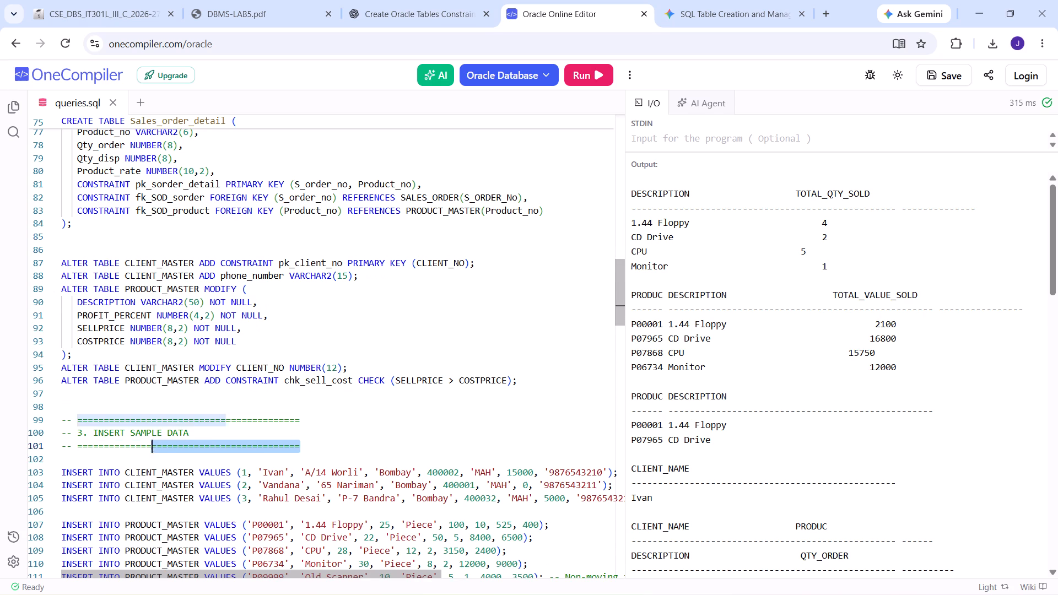
{"action": "left_click_drag", "start_coordinate": [134, 440], "coordinate": [56, 412]}
{"action": "key", "text": "BackSpace"}
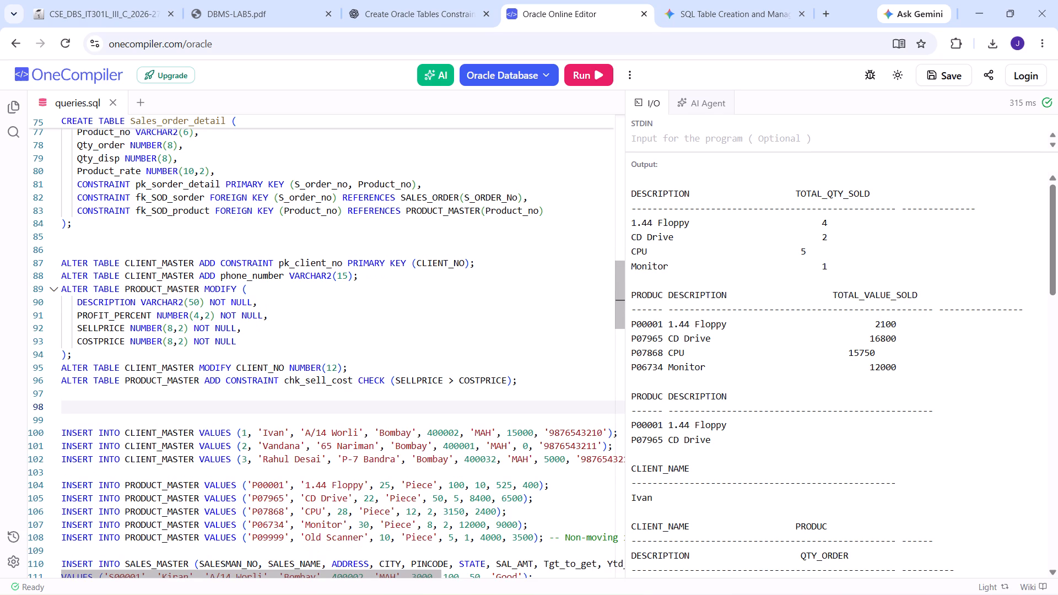
Delete the "4. AGGREGATE DATA & GROUP FUNCTION QUERIES" comment header with its divider lines.
{"action": "scroll", "coordinate": [109, 469], "scroll_direction": "down", "scroll_amount": 6}
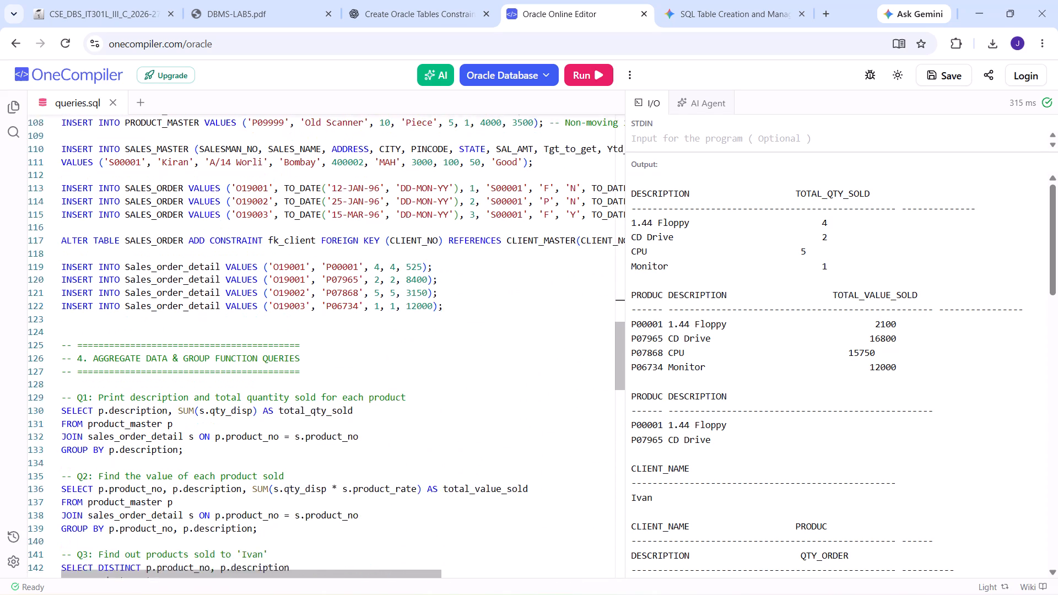
{"action": "scroll", "coordinate": [109, 469], "scroll_direction": "down", "scroll_amount": 1}
{"action": "left_click_drag", "start_coordinate": [310, 346], "coordinate": [72, 312]}
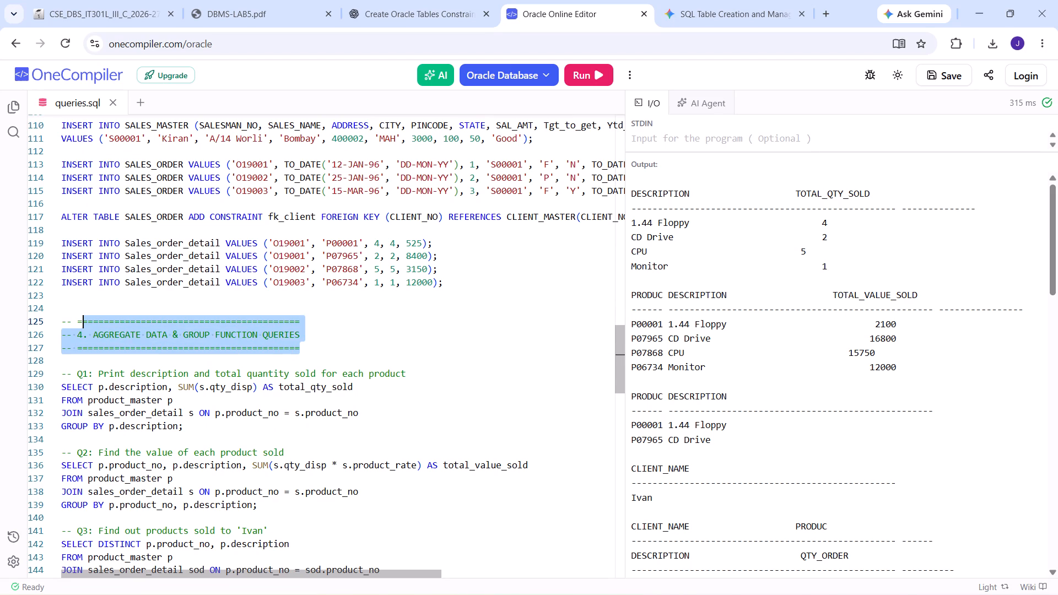
{"action": "left_click_drag", "start_coordinate": [72, 312], "coordinate": [49, 306]}
{"action": "key", "text": "BackSpace"}
Remove the Q1 and Q2 comment lines above the total_qty_sold and total_value_sold queries.
{"action": "scroll", "coordinate": [49, 306], "scroll_direction": "down", "scroll_amount": 1}
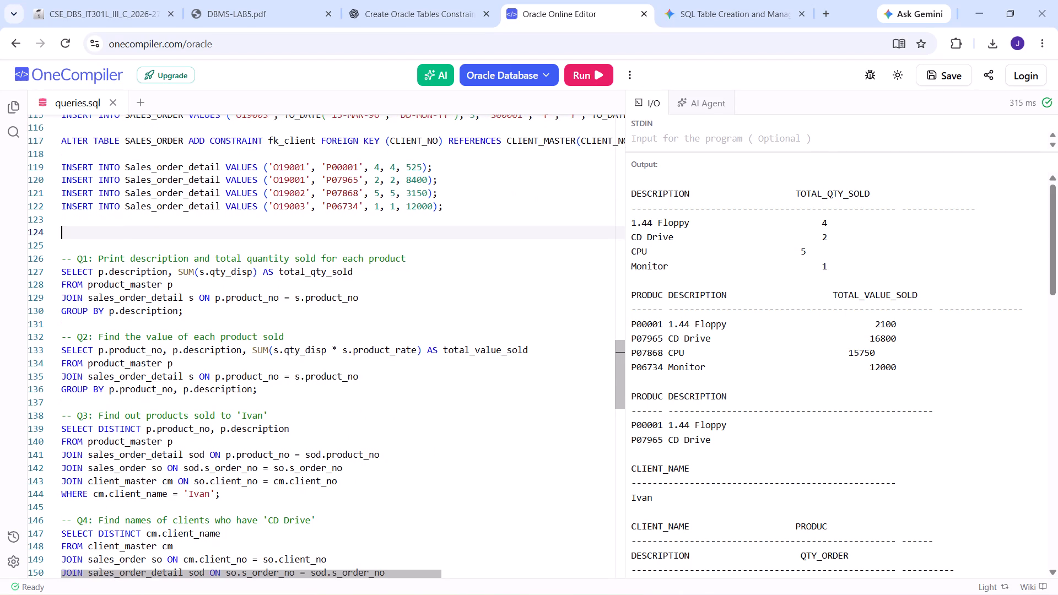
{"action": "scroll", "coordinate": [49, 306], "scroll_direction": "down", "scroll_amount": 1}
{"action": "left_click_drag", "start_coordinate": [403, 256], "coordinate": [268, 228]}
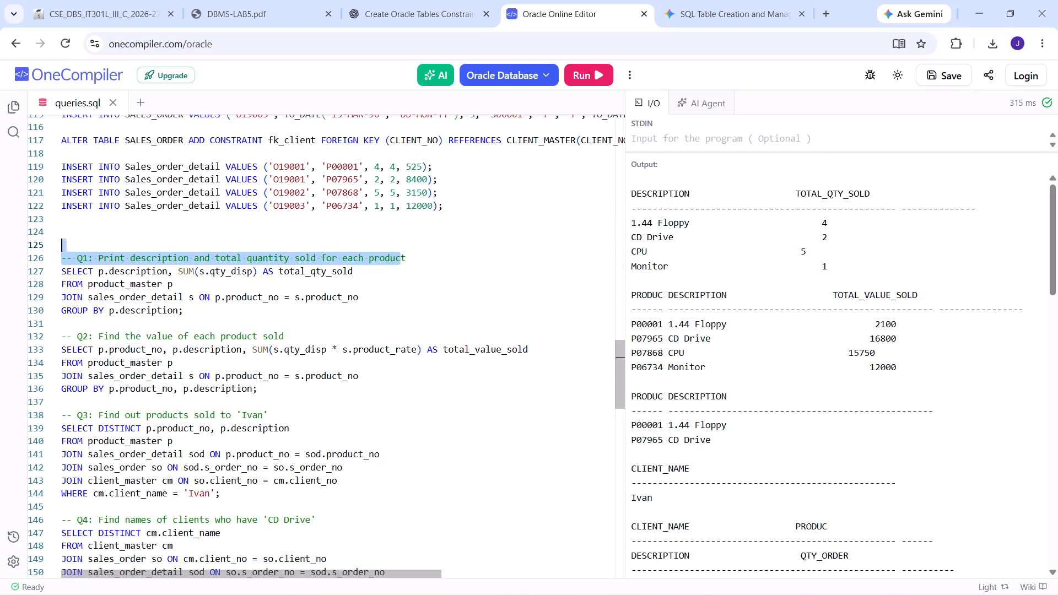
{"action": "left_click_drag", "start_coordinate": [268, 228], "coordinate": [69, 255]}
{"action": "key", "text": "BackSpace"}
{"action": "key", "text": "BackSpace"}
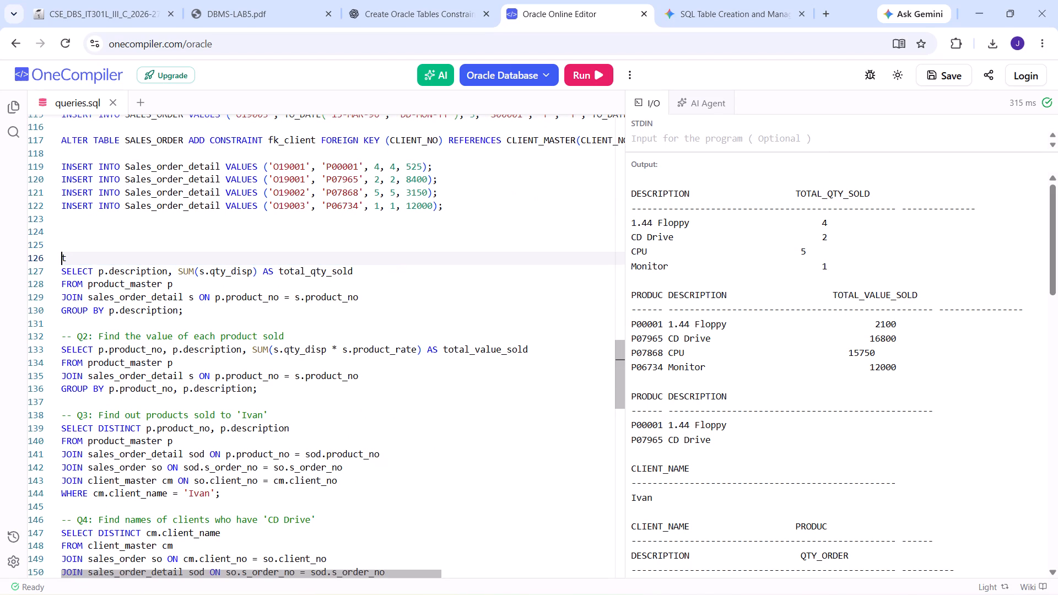
{"action": "left_click", "coordinate": [79, 255]}
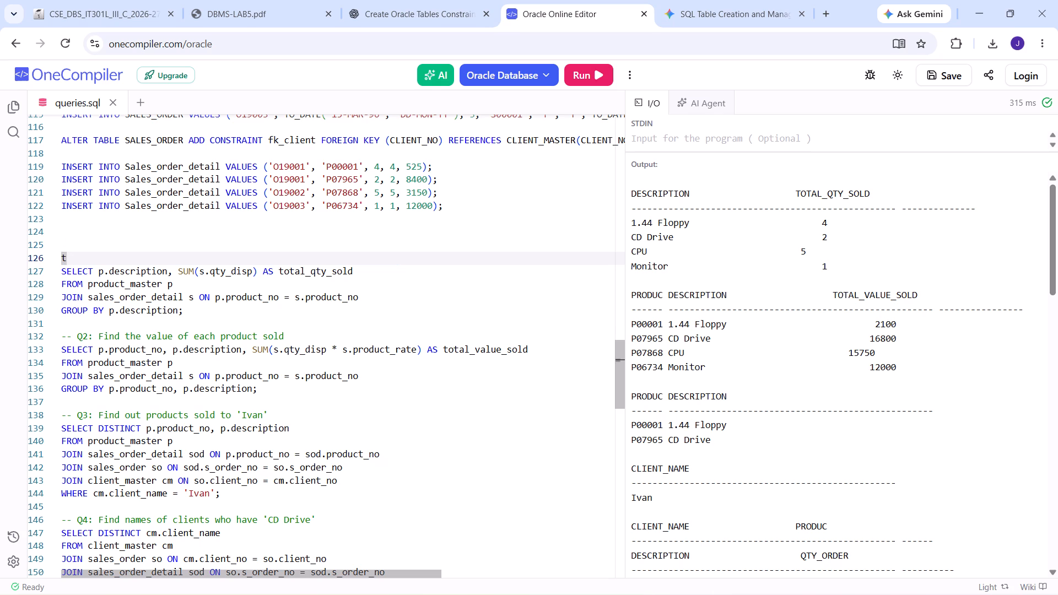
{"action": "key", "text": "BackSpace"}
{"action": "left_click_drag", "start_coordinate": [293, 338], "coordinate": [53, 331]}
{"action": "key", "text": "BackSpace"}
Remove the Q3 and Q4 comment lines above the queries for products sold to 'Ivan' and clients who have 'CD Drive'.
{"action": "scroll", "coordinate": [53, 331], "scroll_direction": "down", "scroll_amount": 2}
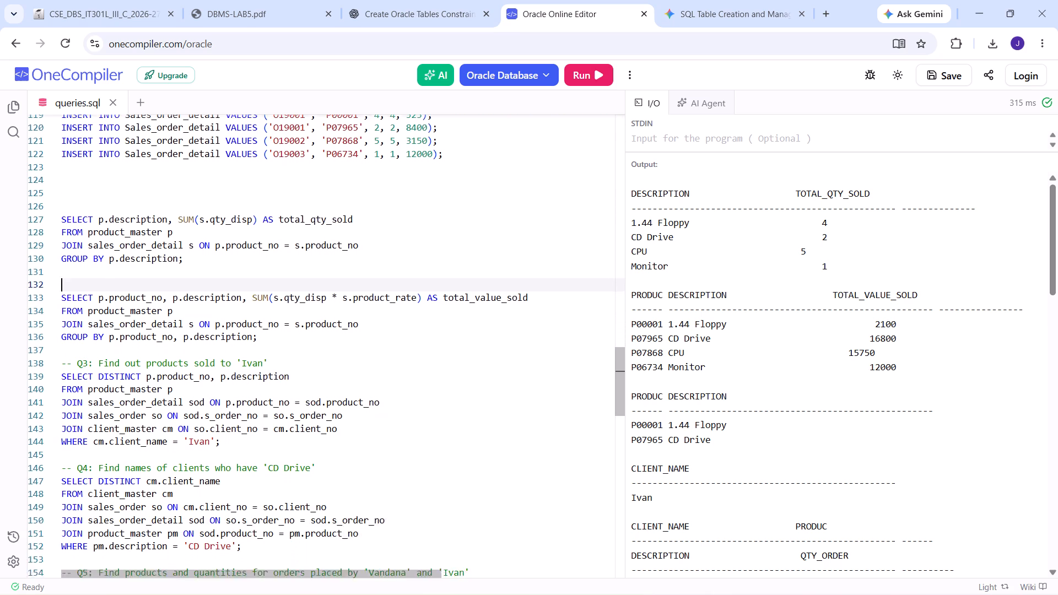
{"action": "scroll", "coordinate": [53, 331], "scroll_direction": "down", "scroll_amount": 1}
{"action": "left_click_drag", "start_coordinate": [277, 339], "coordinate": [74, 334]}
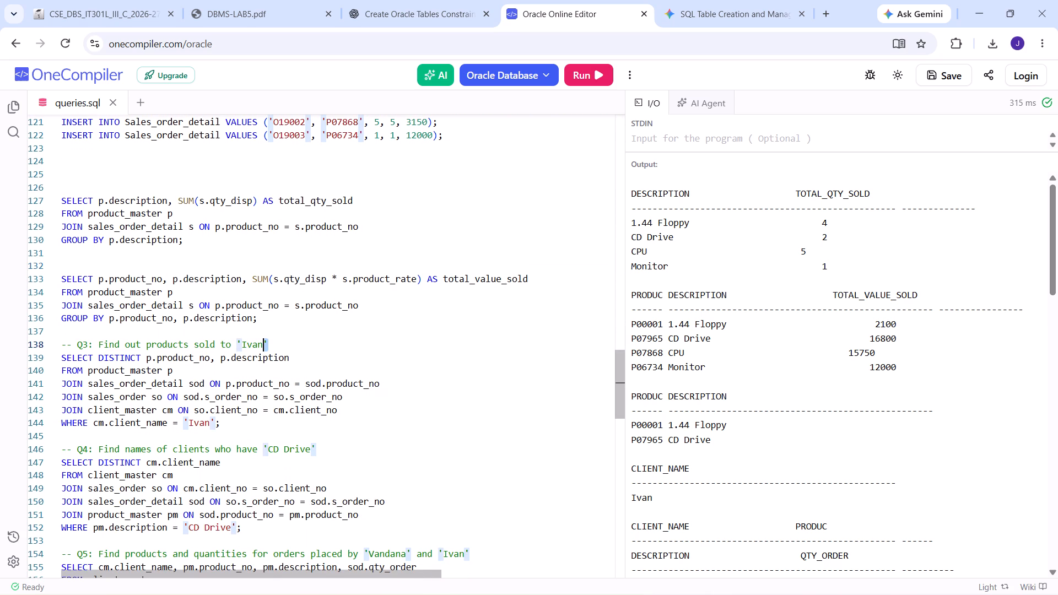
{"action": "left_click_drag", "start_coordinate": [74, 334], "coordinate": [58, 332]}
{"action": "key", "text": "BackSpace"}
{"action": "scroll", "coordinate": [58, 332], "scroll_direction": "down", "scroll_amount": 1}
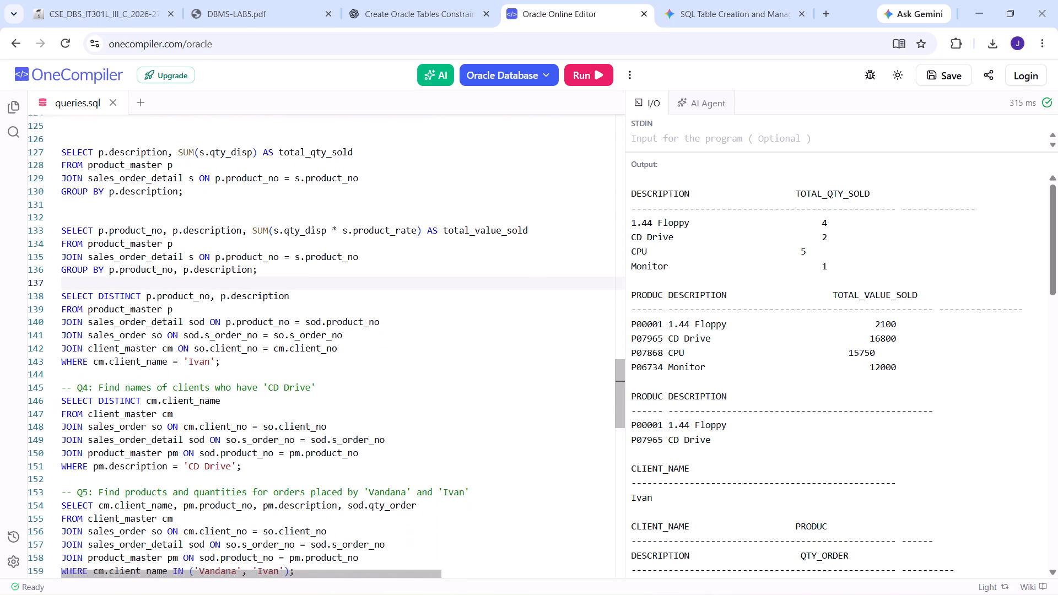
{"action": "scroll", "coordinate": [58, 332], "scroll_direction": "down", "scroll_amount": 2}
{"action": "left_click_drag", "start_coordinate": [319, 365], "coordinate": [308, 353]}
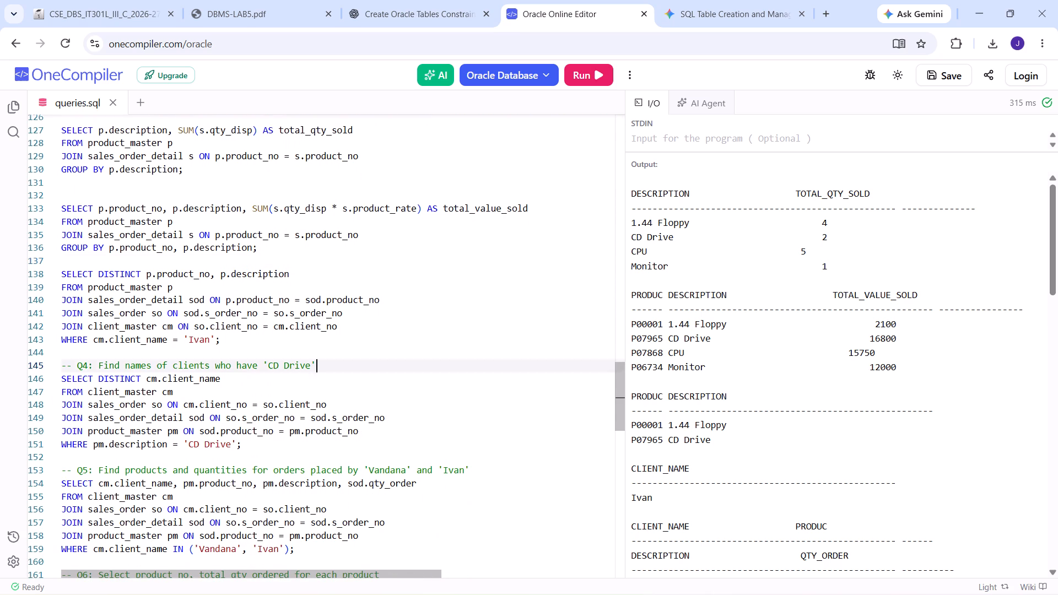
{"action": "left_click_drag", "start_coordinate": [308, 353], "coordinate": [84, 361]}
{"action": "left_click", "coordinate": [84, 361]}
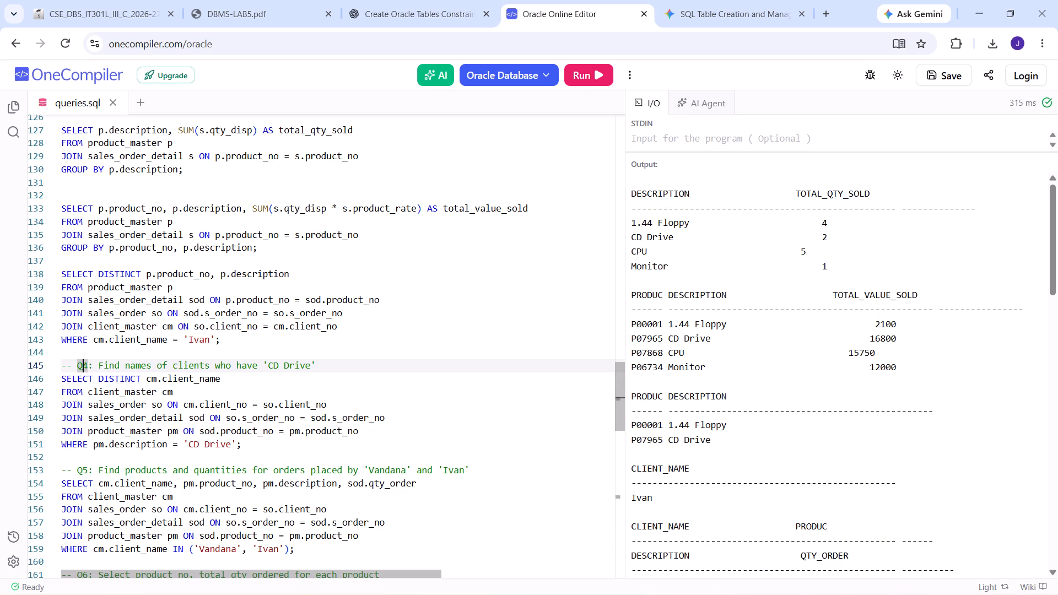
{"action": "left_click_drag", "start_coordinate": [318, 360], "coordinate": [61, 358]}
{"action": "key", "text": "BackSpace"}
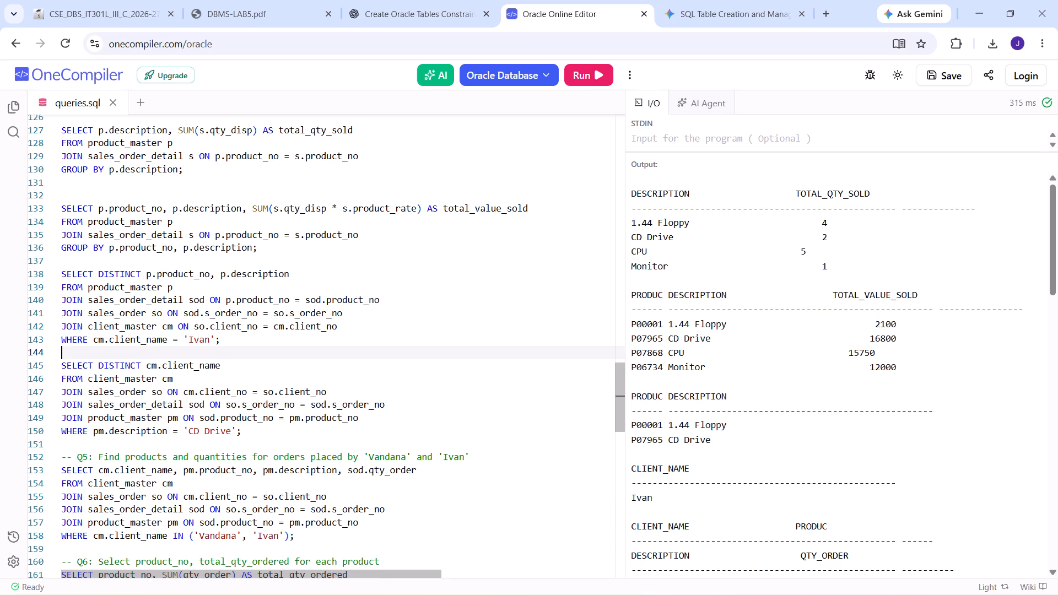
Remove the Q5 comment line above the query for orders placed by 'Vandana' and 'Ivan'.
{"action": "left_click_drag", "start_coordinate": [469, 449], "coordinate": [263, 444]}
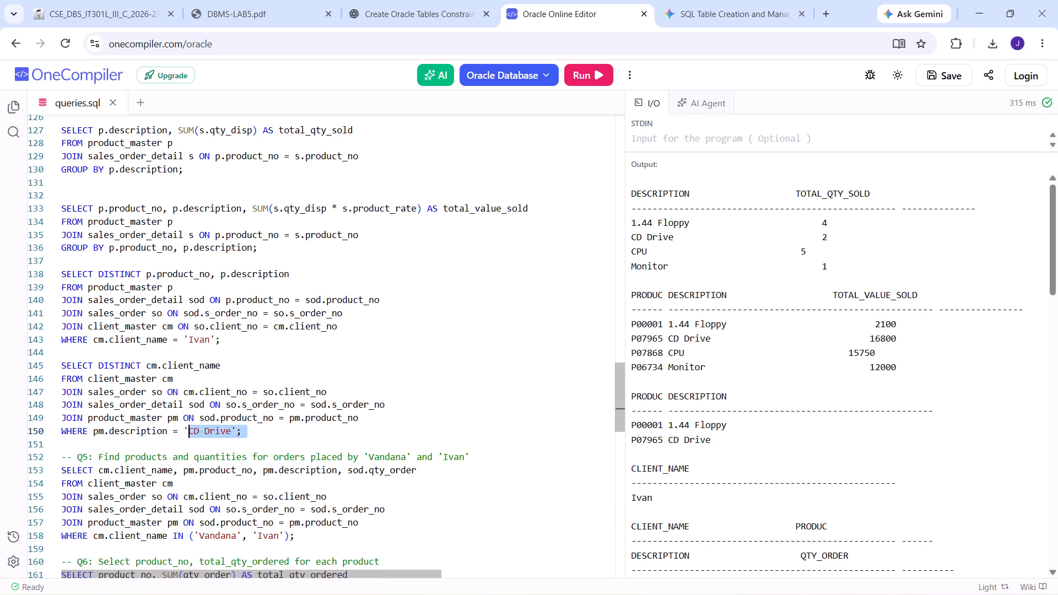
{"action": "left_click_drag", "start_coordinate": [263, 444], "coordinate": [320, 450]}
{"action": "left_click", "coordinate": [320, 450]}
{"action": "left_click_drag", "start_coordinate": [475, 459], "coordinate": [472, 458]}
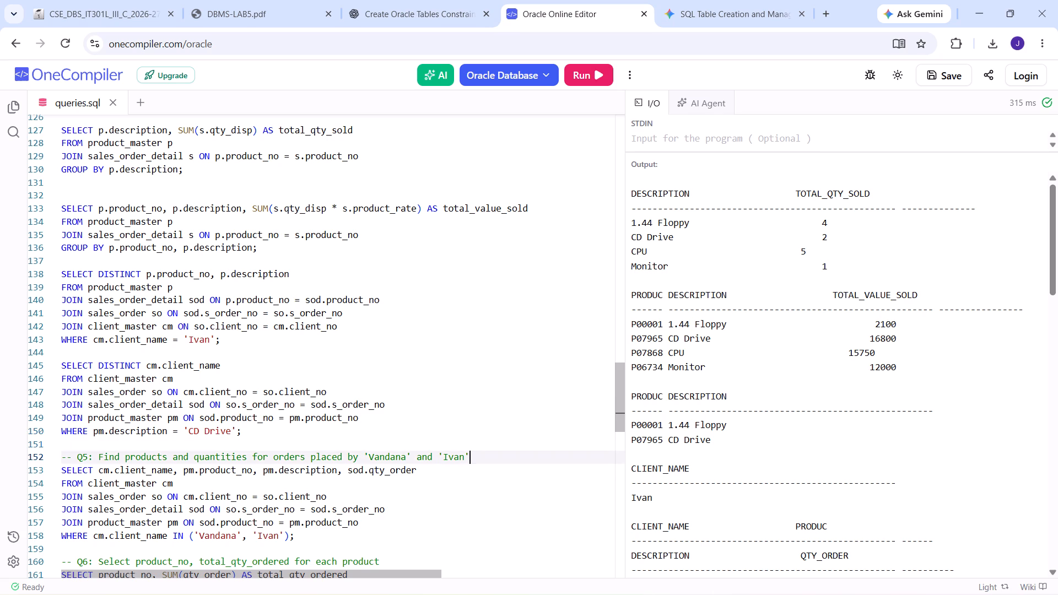
{"action": "left_click_drag", "start_coordinate": [472, 458], "coordinate": [128, 448]}
{"action": "key", "text": "BackSpace"}
Remove the Q6, Q7 and Q8 comment lines above the total_qty_ordered, order_day and delivery_month queries.
{"action": "scroll", "coordinate": [128, 448], "scroll_direction": "down", "scroll_amount": 2}
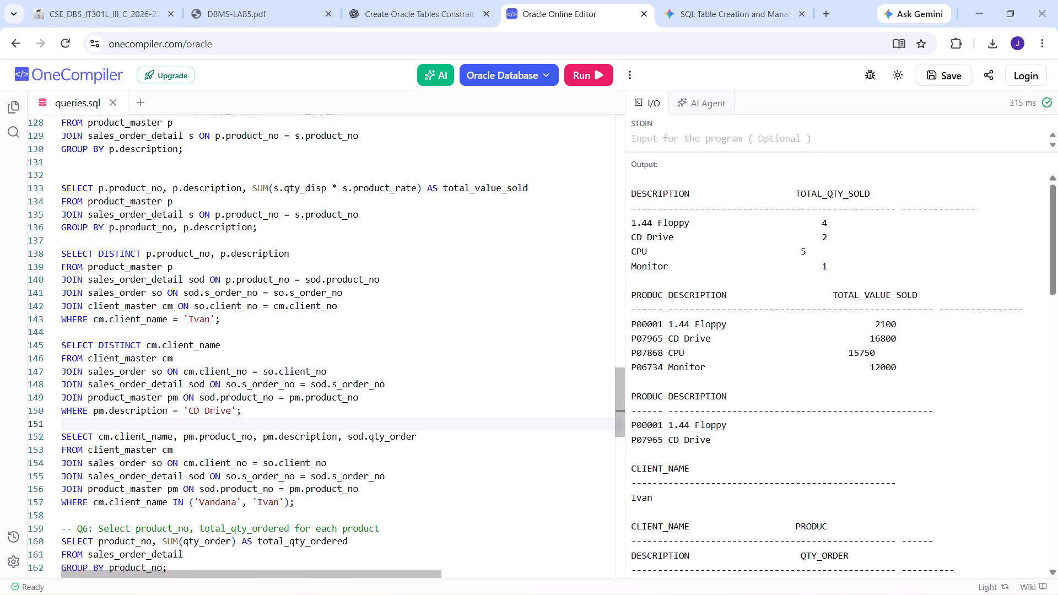
{"action": "scroll", "coordinate": [128, 448], "scroll_direction": "down", "scroll_amount": 5}
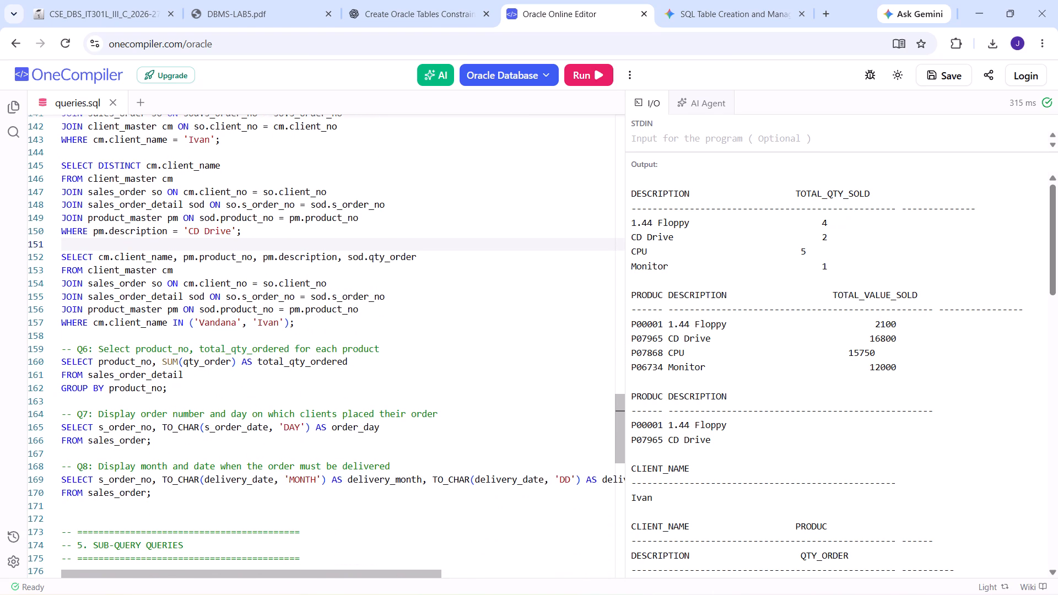
{"action": "left_click_drag", "start_coordinate": [392, 346], "coordinate": [61, 333]}
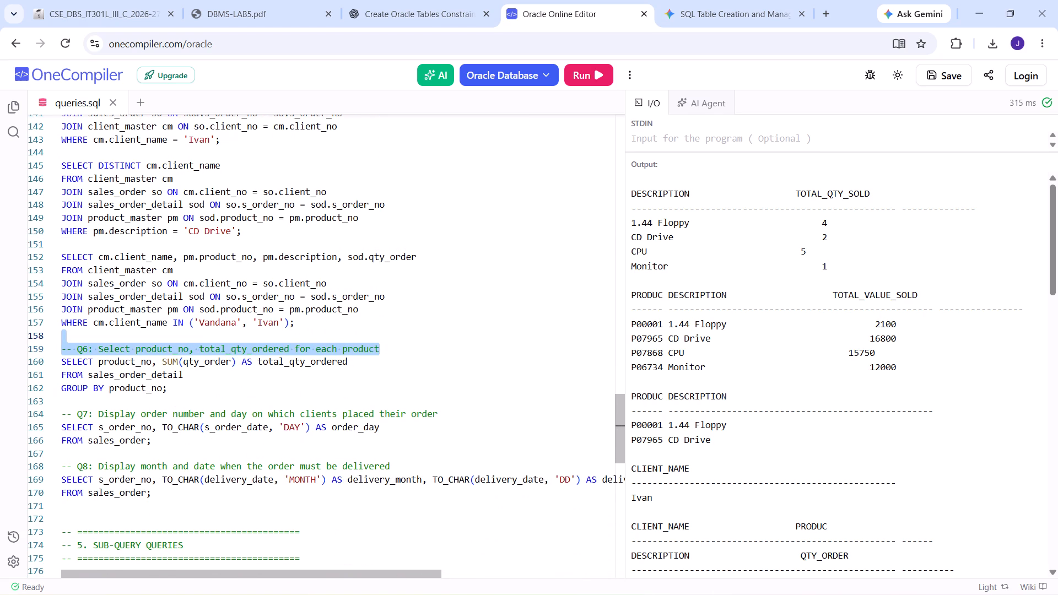
{"action": "key", "text": "BackSpace"}
{"action": "scroll", "coordinate": [61, 333], "scroll_direction": "down", "scroll_amount": 1}
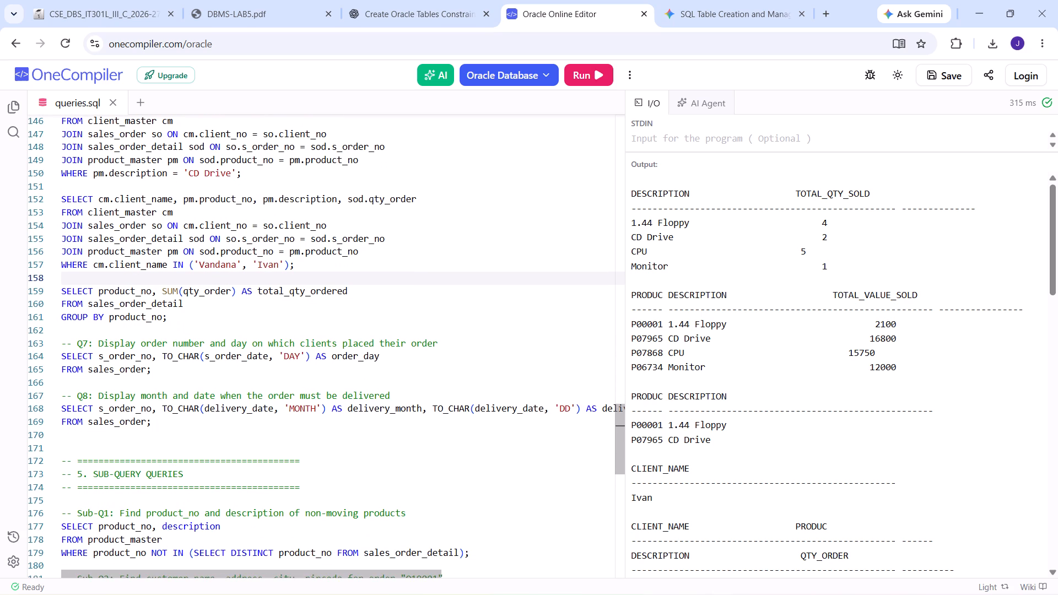
{"action": "left_click_drag", "start_coordinate": [452, 343], "coordinate": [156, 326]}
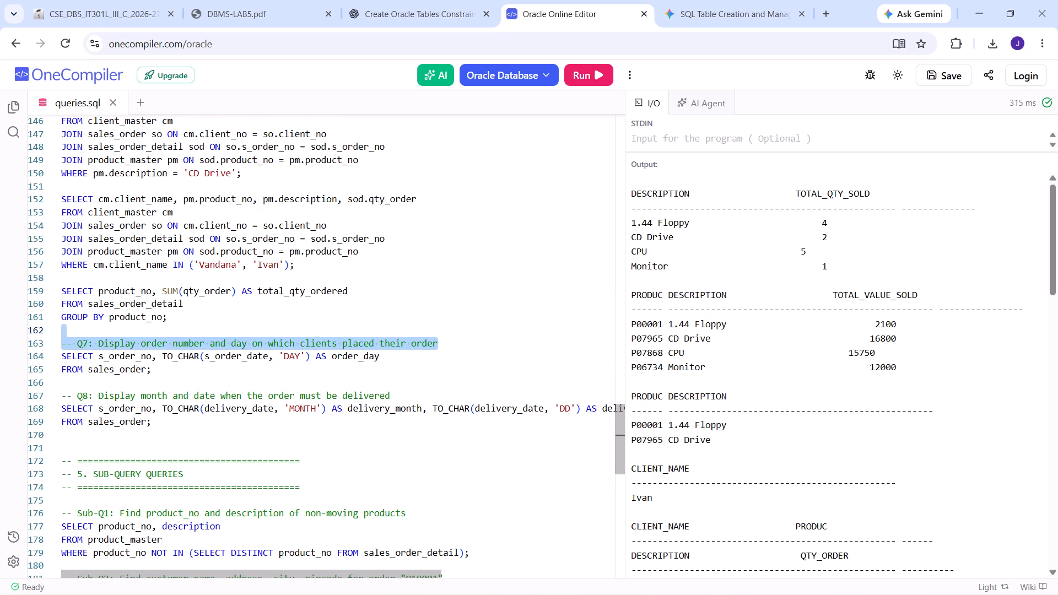
{"action": "key", "text": "BackSpace"}
{"action": "scroll", "coordinate": [156, 326], "scroll_direction": "down", "scroll_amount": 2}
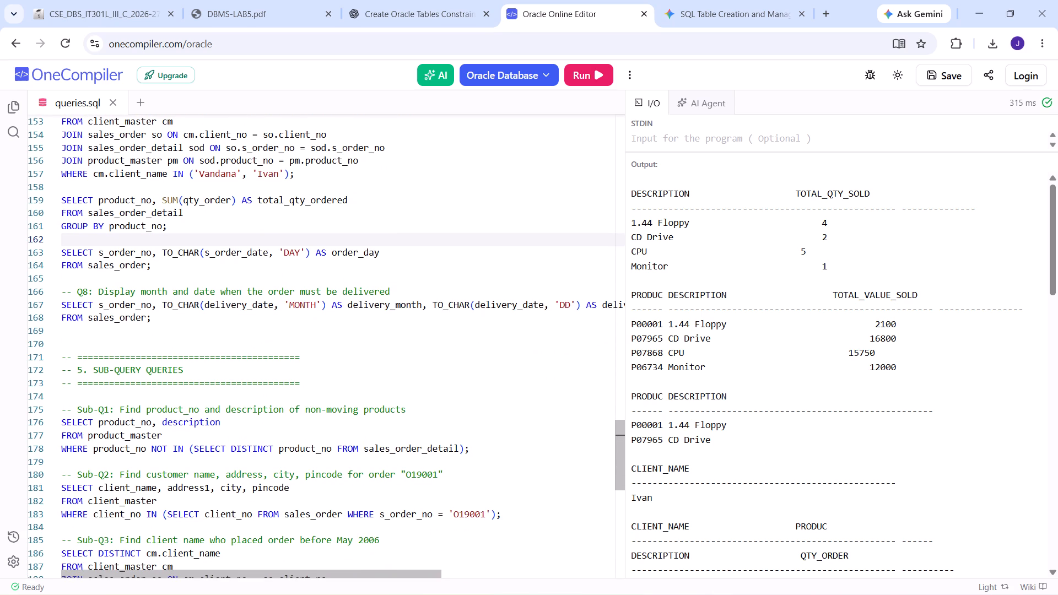
{"action": "left_click_drag", "start_coordinate": [400, 291], "coordinate": [133, 281]}
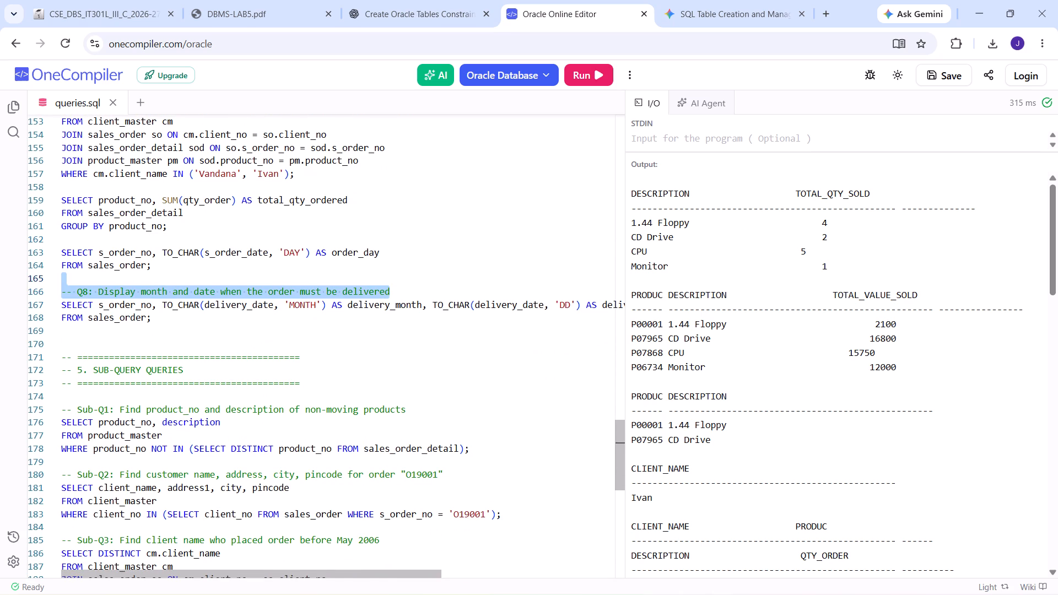
{"action": "key", "text": "BackSpace"}
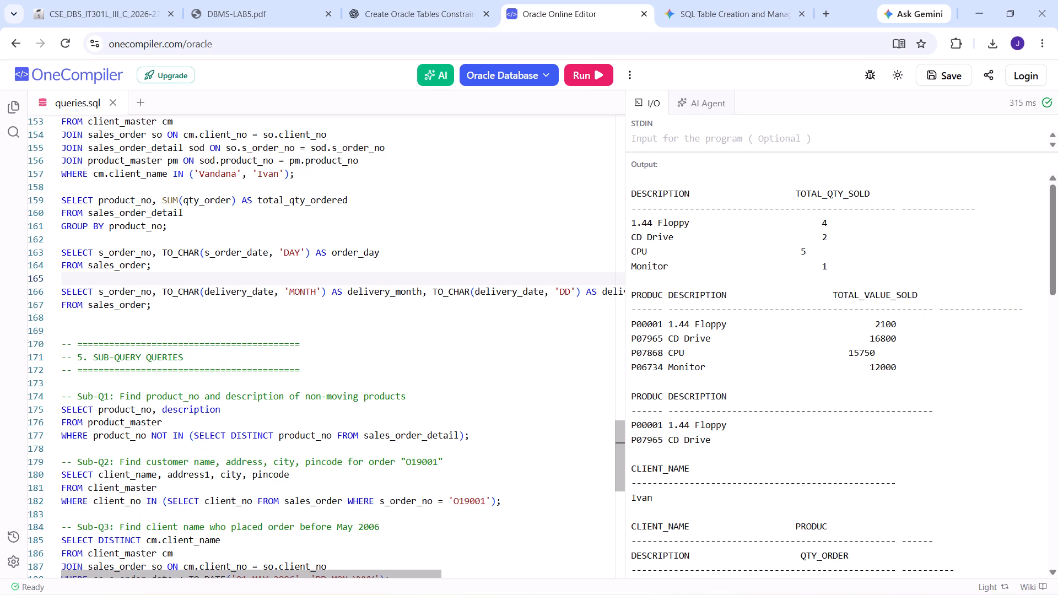
Delete the "5. SUB-QUERY QUERIES" comment header with its divider lines and the Sub-Q1 comment beneath it.
{"action": "left_click_drag", "start_coordinate": [414, 398], "coordinate": [67, 321]}
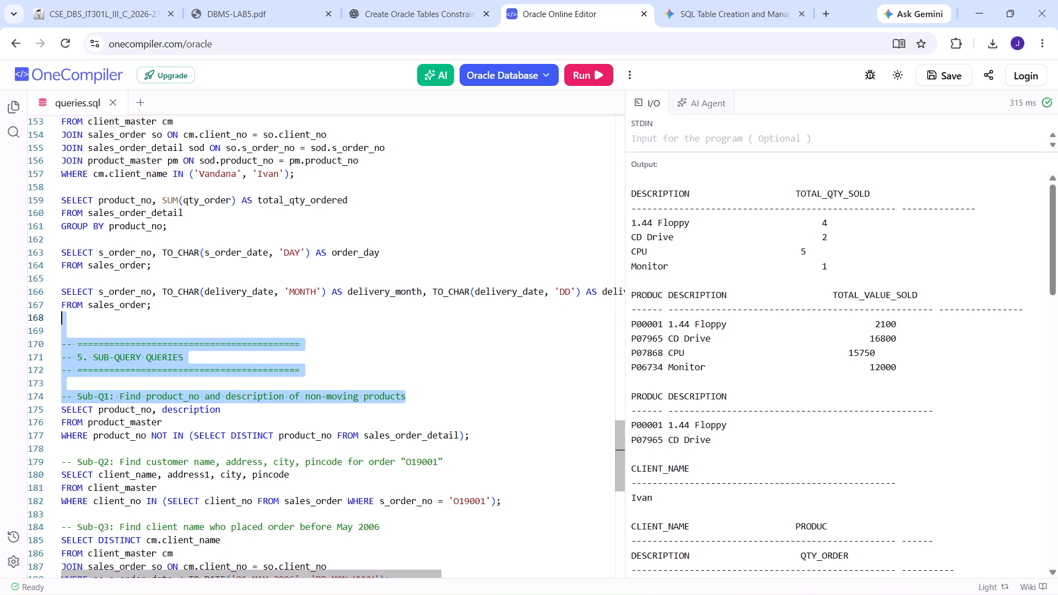
{"action": "left_click_drag", "start_coordinate": [67, 321], "coordinate": [69, 327]}
{"action": "key", "text": "BackSpace"}
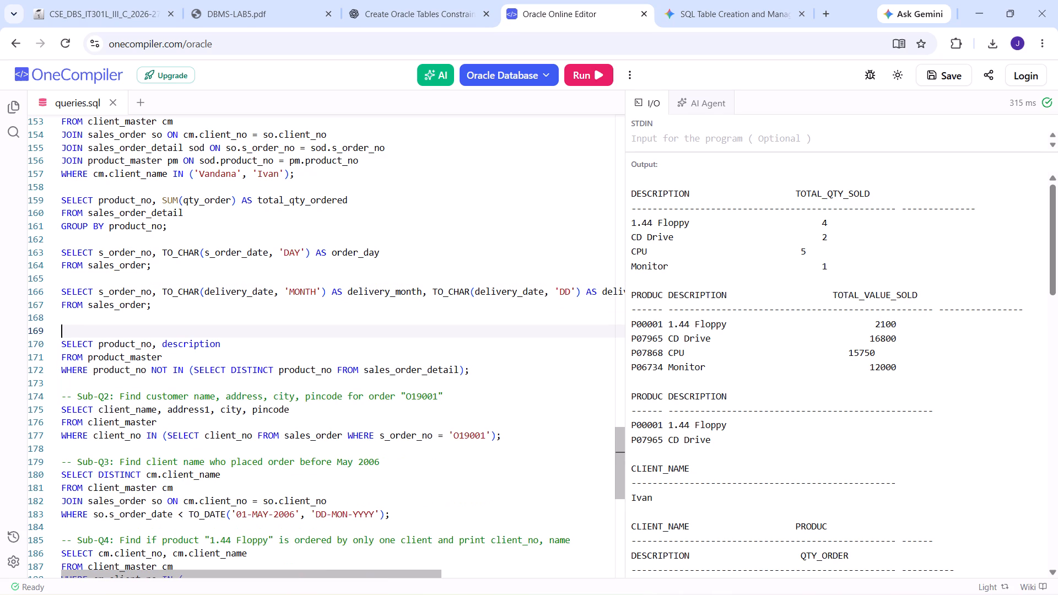
Remove the Sub-Q2 and Sub-Q3 comment lines above the queries for order 'O19001' and orders before May 2006.
{"action": "left_click_drag", "start_coordinate": [463, 394], "coordinate": [132, 385]}
{"action": "key", "text": "BackSpace"}
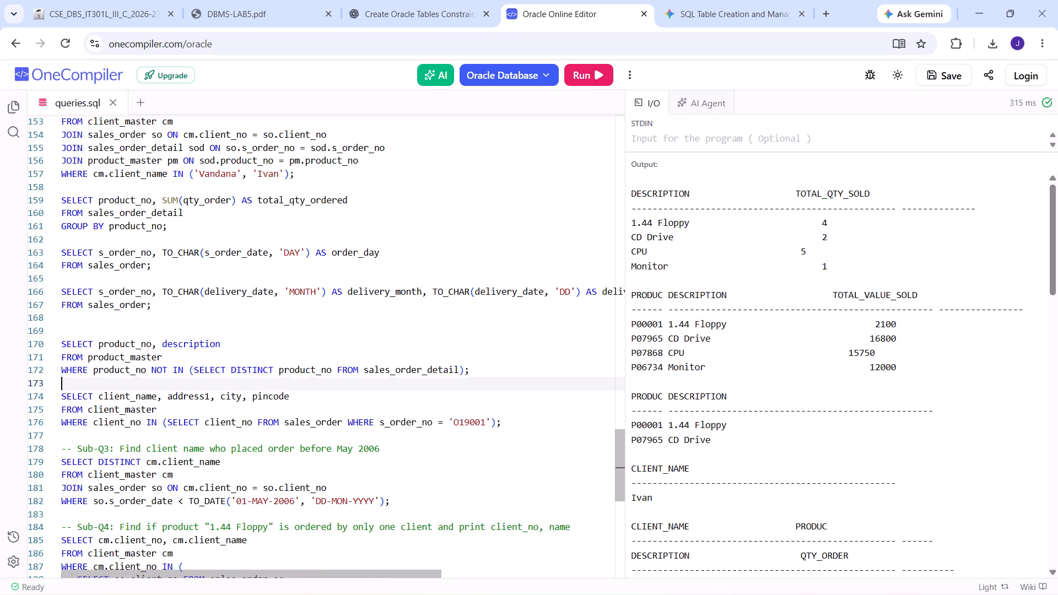
{"action": "scroll", "coordinate": [142, 365], "scroll_direction": "down", "scroll_amount": 2}
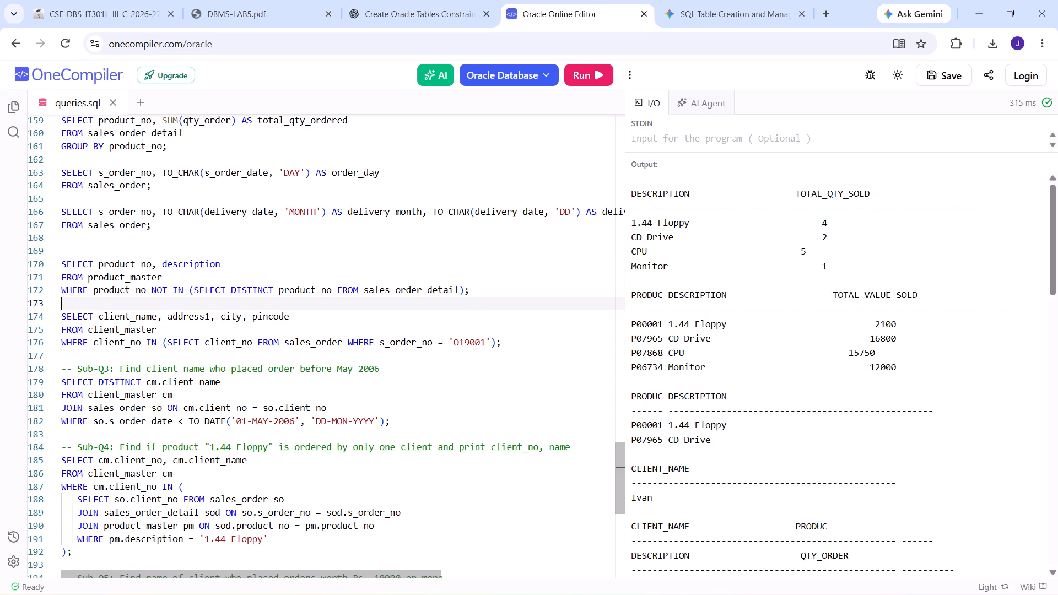
{"action": "left_click_drag", "start_coordinate": [384, 365], "coordinate": [257, 359]}
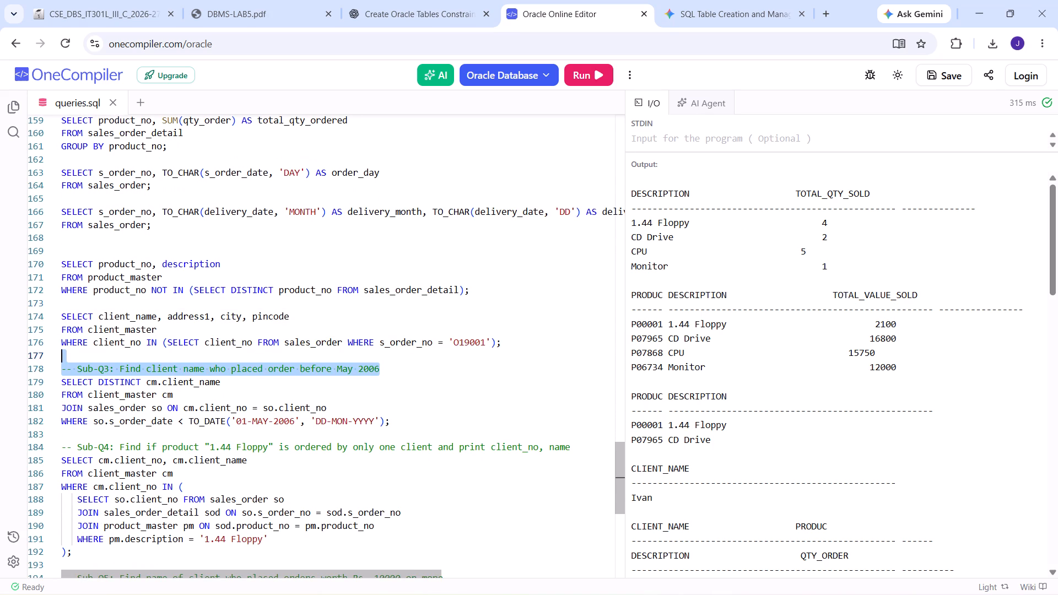
{"action": "key", "text": "BackSpace"}
Remove the Sub-Q4 and Sub-Q5 comment lines above the queries on '1.44 Floppy' and orders worth 10000 or more.
{"action": "scroll", "coordinate": [257, 359], "scroll_direction": "down", "scroll_amount": 2}
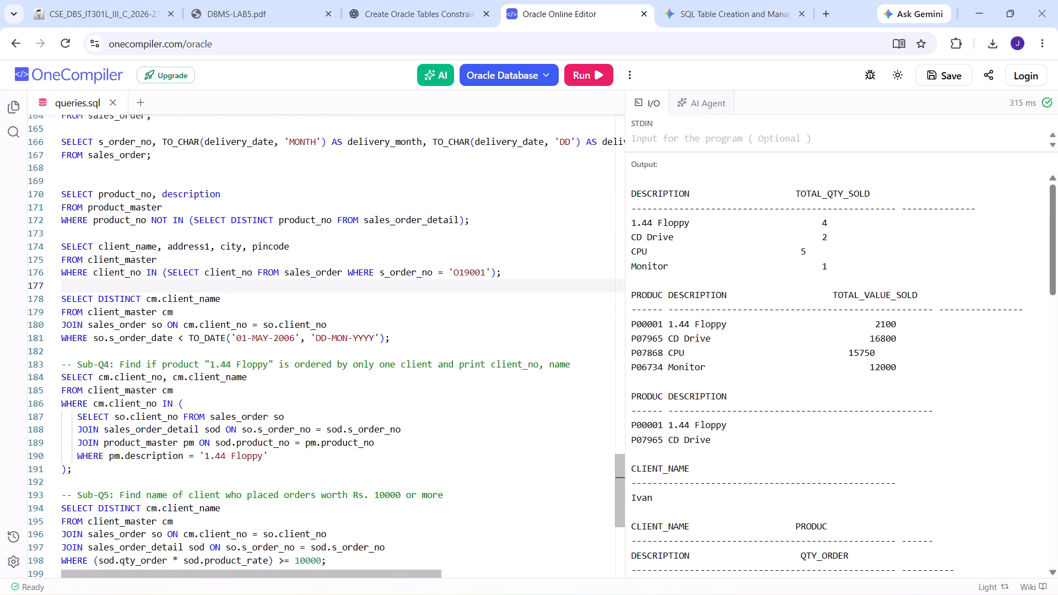
{"action": "left_click_drag", "start_coordinate": [575, 365], "coordinate": [196, 362]}
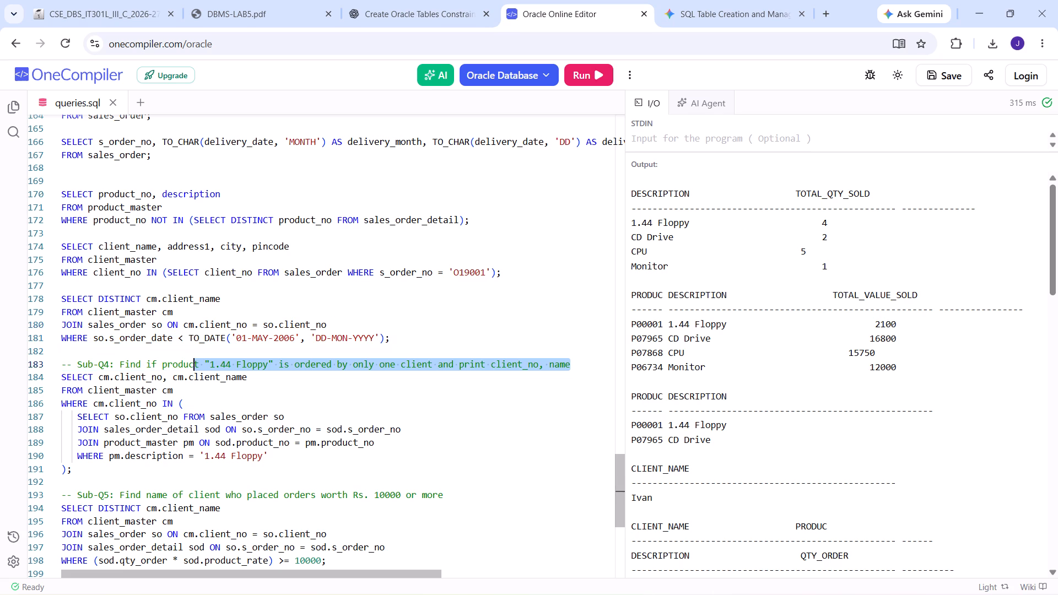
{"action": "left_click_drag", "start_coordinate": [196, 362], "coordinate": [170, 352]}
{"action": "key", "text": "BackSpace"}
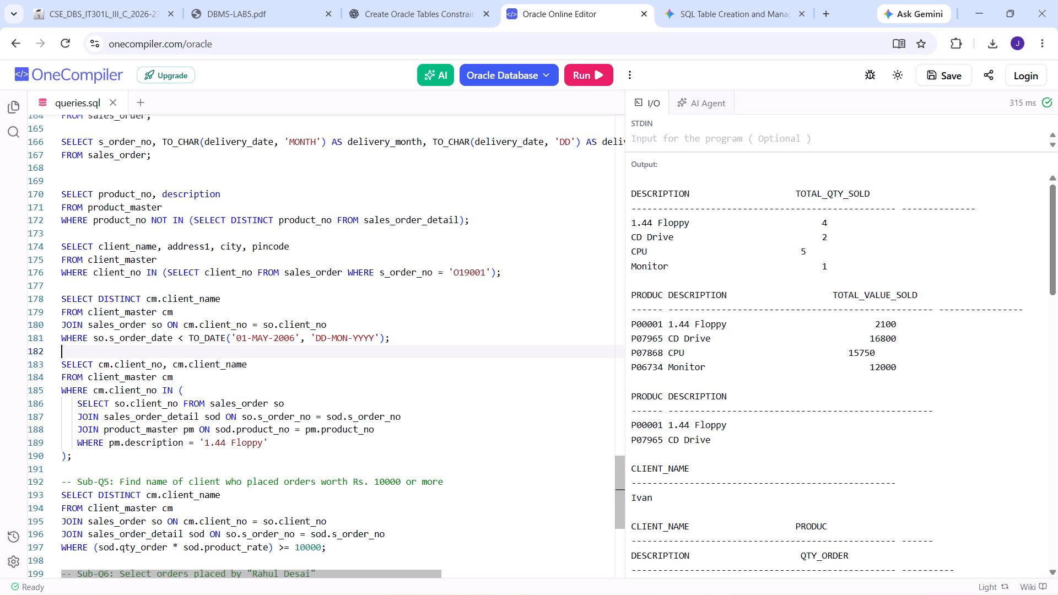
{"action": "scroll", "coordinate": [170, 352], "scroll_direction": "down", "scroll_amount": 4}
{"action": "left_click_drag", "start_coordinate": [458, 366], "coordinate": [394, 348]}
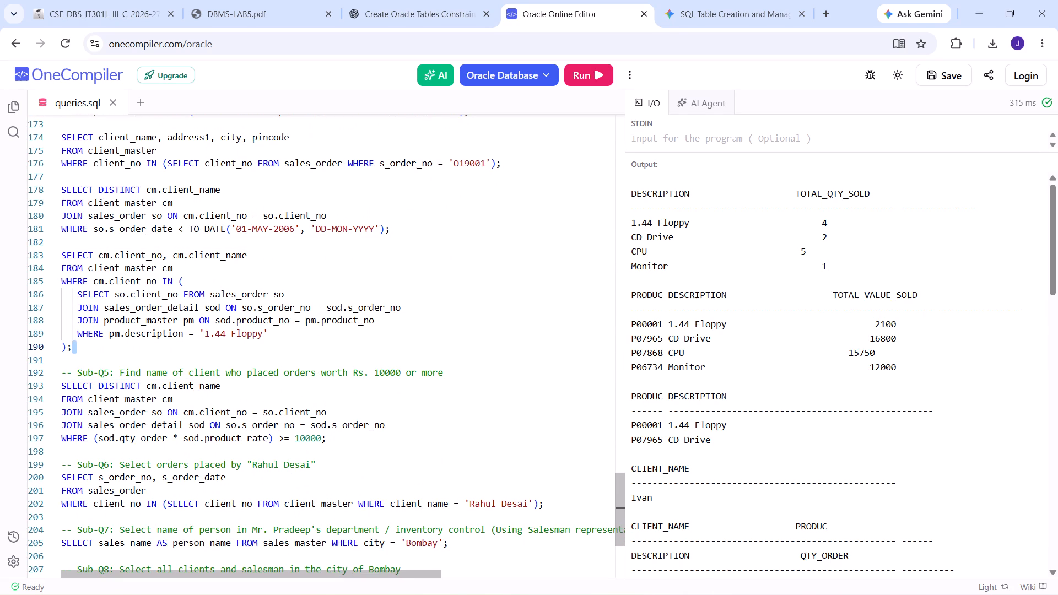
{"action": "left_click_drag", "start_coordinate": [454, 374], "coordinate": [63, 365]}
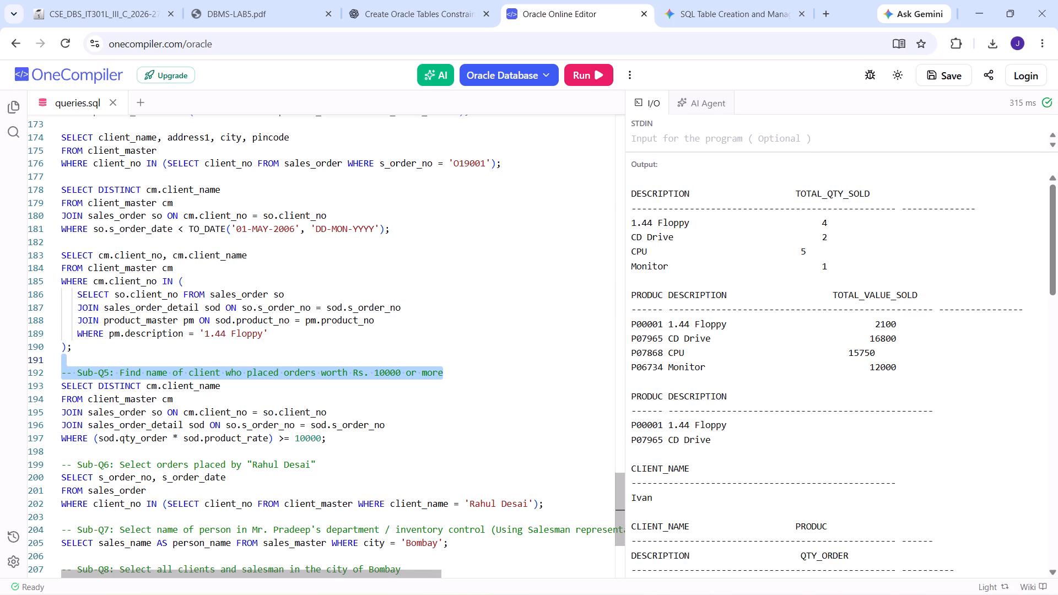
{"action": "key", "text": "BackSpace"}
Clear the Sub-Q6 comment text above the query selecting s_order_no and s_order_date.
{"action": "scroll", "coordinate": [63, 365], "scroll_direction": "down", "scroll_amount": 4}
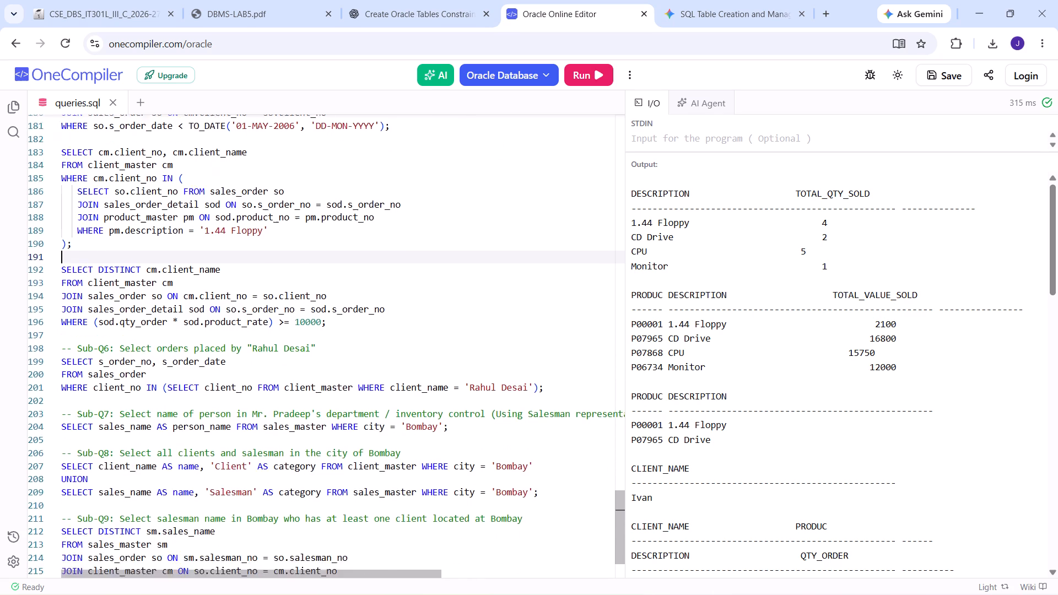
{"action": "scroll", "coordinate": [63, 365], "scroll_direction": "down", "scroll_amount": 1}
{"action": "left_click_drag", "start_coordinate": [328, 263], "coordinate": [89, 275]}
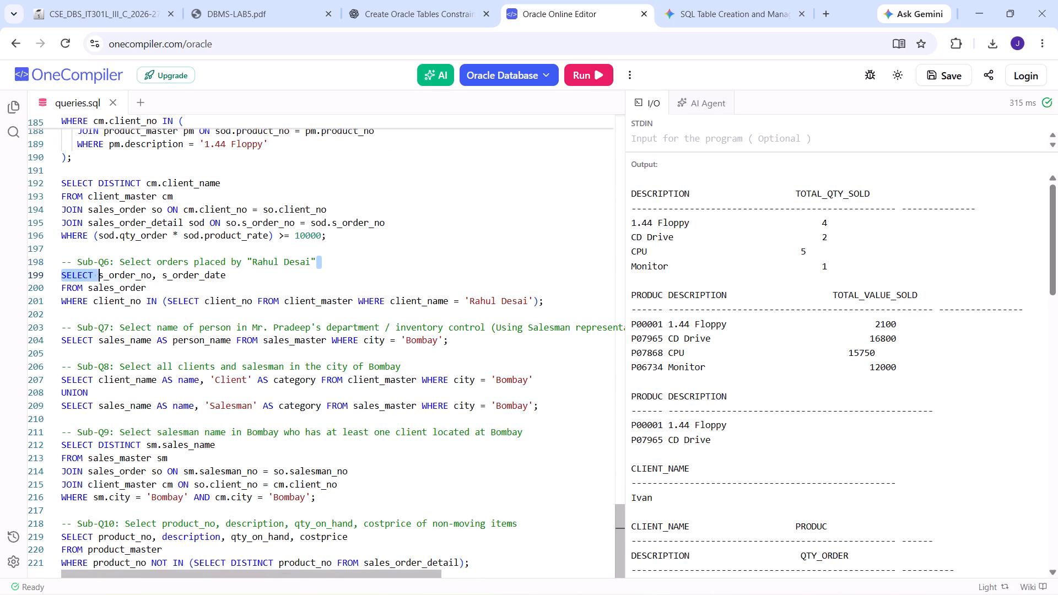
{"action": "left_click_drag", "start_coordinate": [89, 275], "coordinate": [61, 264]}
{"action": "key", "text": "BackSpace"}
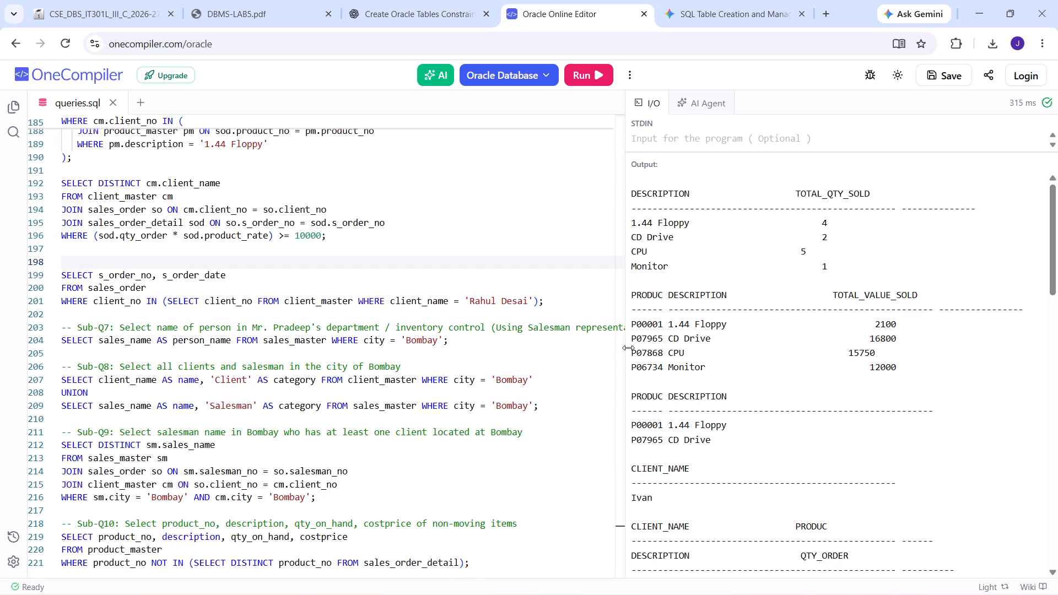
Widen the editor pane and remove the Sub-Q7 and Sub-Q8 comment lines above the person_name and client/salesman UNION queries.
{"action": "left_click_drag", "start_coordinate": [628, 348], "coordinate": [703, 337]}
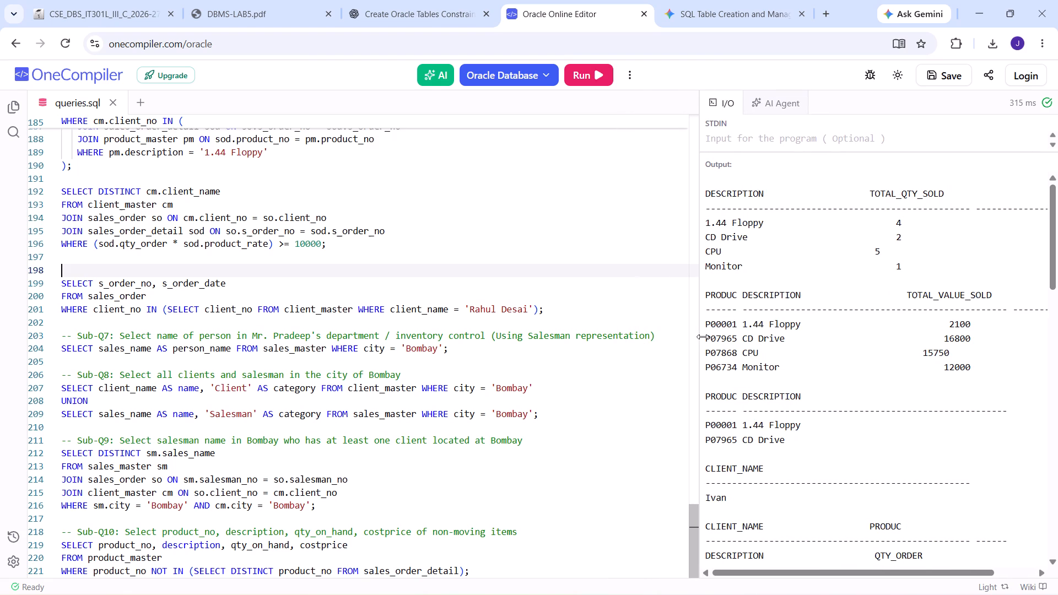
{"action": "left_click_drag", "start_coordinate": [661, 338], "coordinate": [187, 320]}
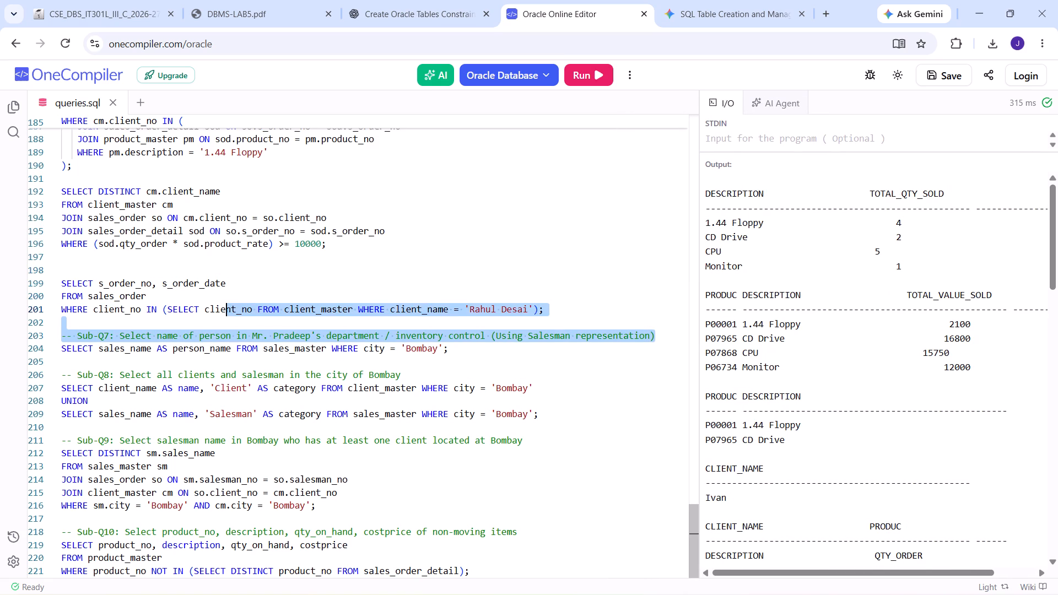
{"action": "left_click_drag", "start_coordinate": [187, 320], "coordinate": [180, 323]}
{"action": "key", "text": "BackSpace"}
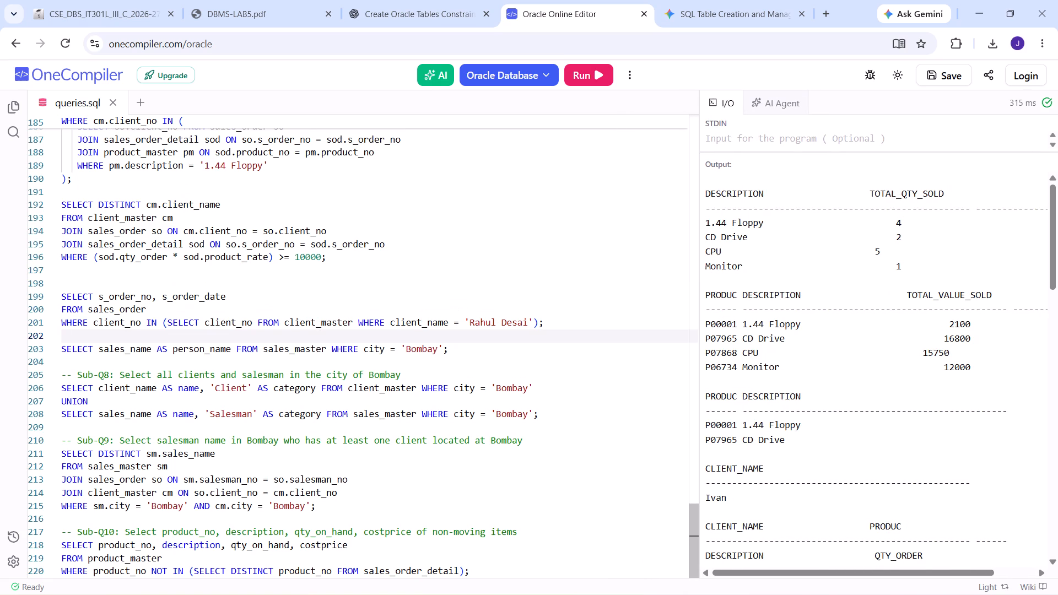
{"action": "scroll", "coordinate": [180, 323], "scroll_direction": "down", "scroll_amount": 4}
{"action": "left_click_drag", "start_coordinate": [409, 370], "coordinate": [185, 340]}
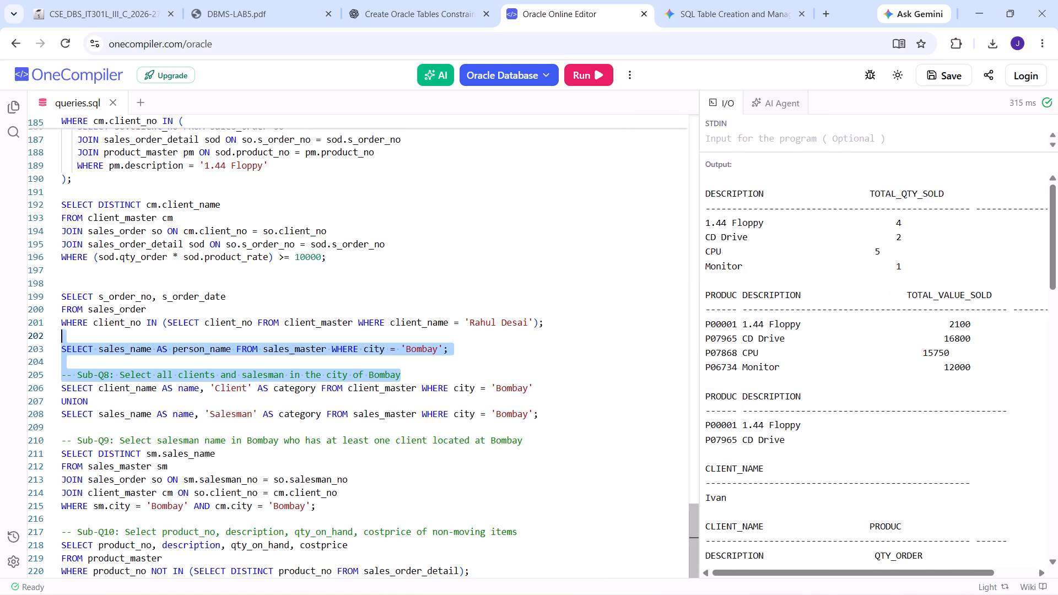
{"action": "left_click_drag", "start_coordinate": [185, 340], "coordinate": [59, 368]}
{"action": "key", "text": "BackSpace"}
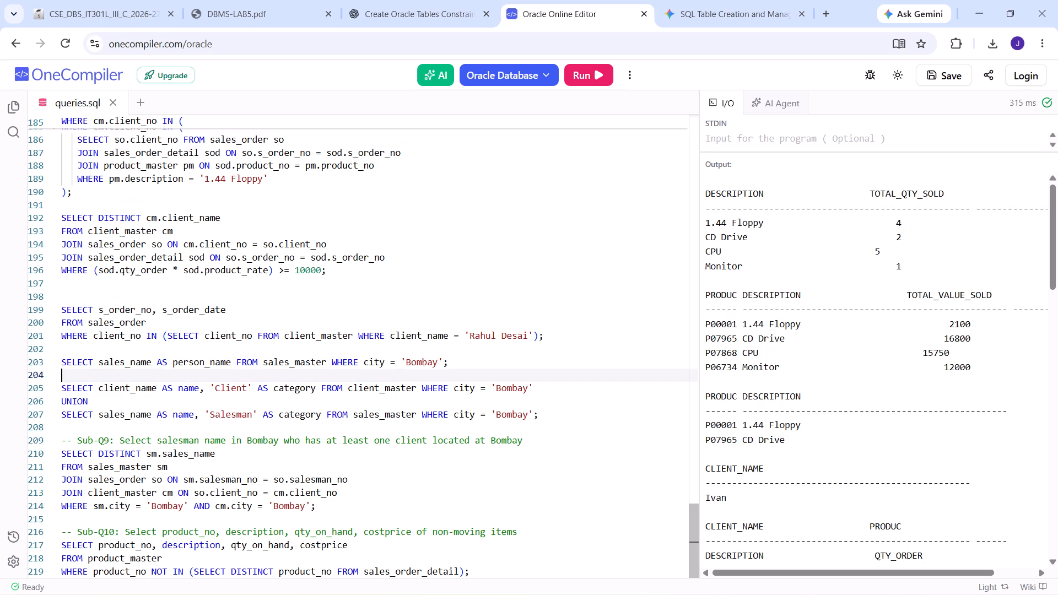
Clear the Sub-Q9 comment text above the query for Bombay salesmen with at least one Bombay client.
{"action": "scroll", "coordinate": [59, 368], "scroll_direction": "down", "scroll_amount": 3}
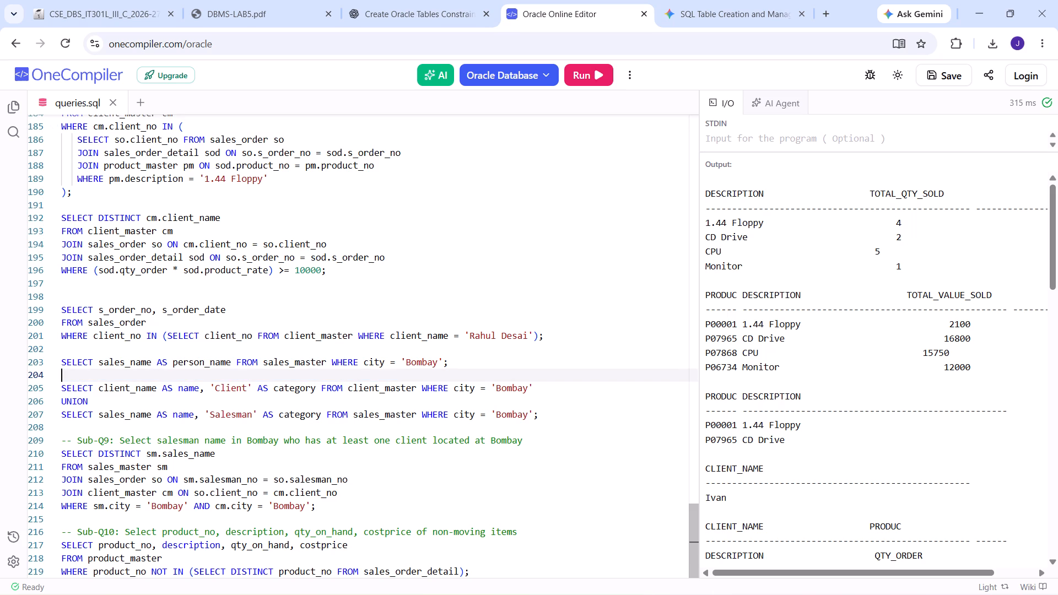
{"action": "left_click_drag", "start_coordinate": [532, 437], "coordinate": [107, 436]}
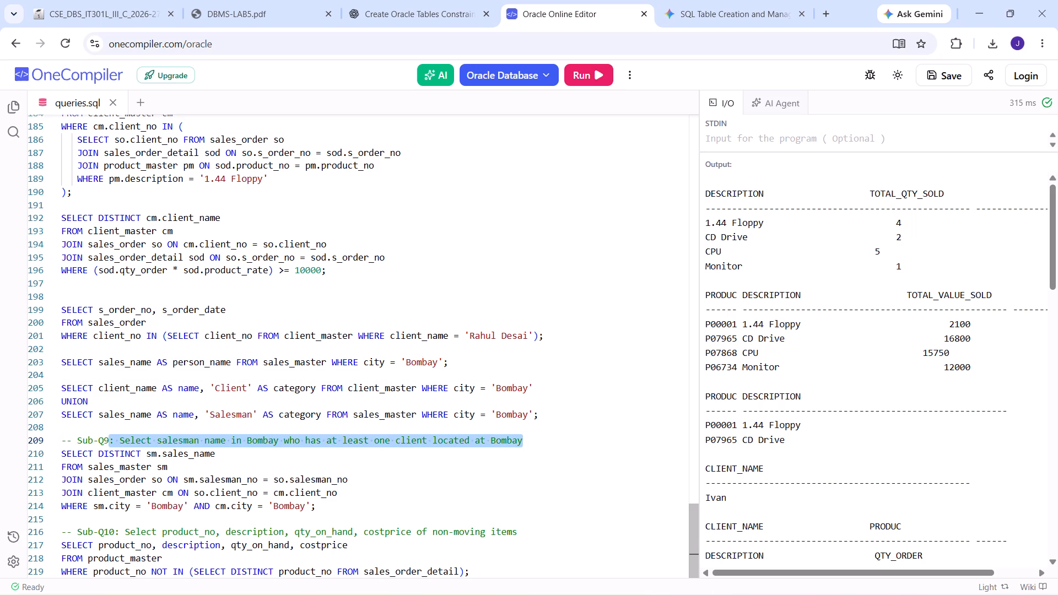
{"action": "key", "text": "BackSpace"}
{"action": "key", "text": "BackSpace"}
{"action": "key", "text": "BackSpace"}
{"action": "key", "text": "BackSpace"}
{"action": "key", "text": "BackSpace"}
{"action": "key", "text": "BackSpace"}
{"action": "key", "text": "BackSpace"}
{"action": "key", "text": "BackSpace"}
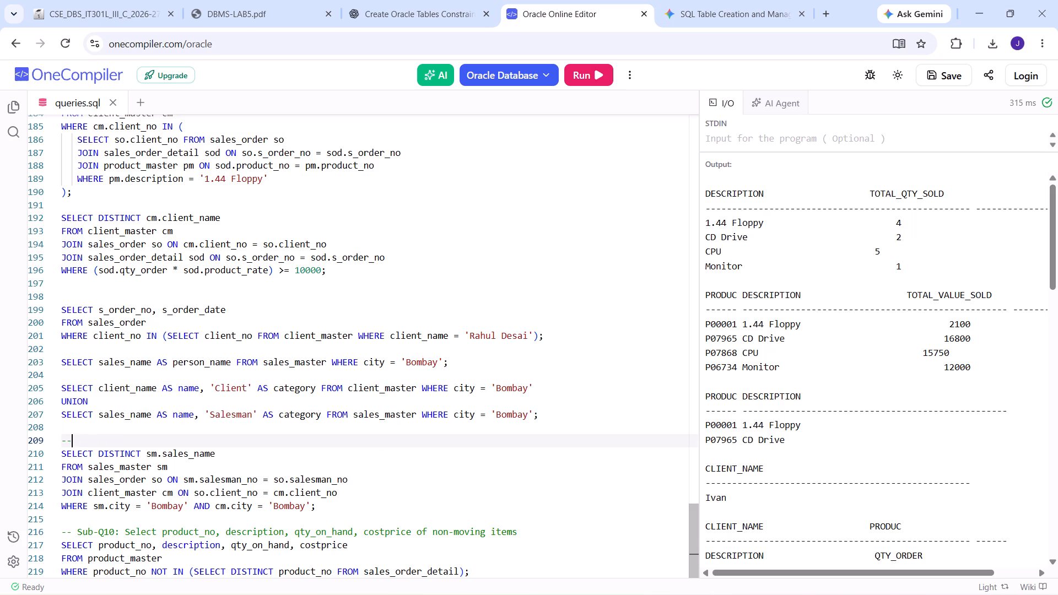
{"action": "key", "text": "BackSpace"}
{"action": "key", "text": "BackSpace"}
Remove the Sub-Q10 comment line above the last query, which selects qty_on_hand and costprice of non-moving items.
{"action": "scroll", "coordinate": [107, 436], "scroll_direction": "down", "scroll_amount": 5}
{"action": "left_click_drag", "start_coordinate": [520, 533], "coordinate": [226, 540]}
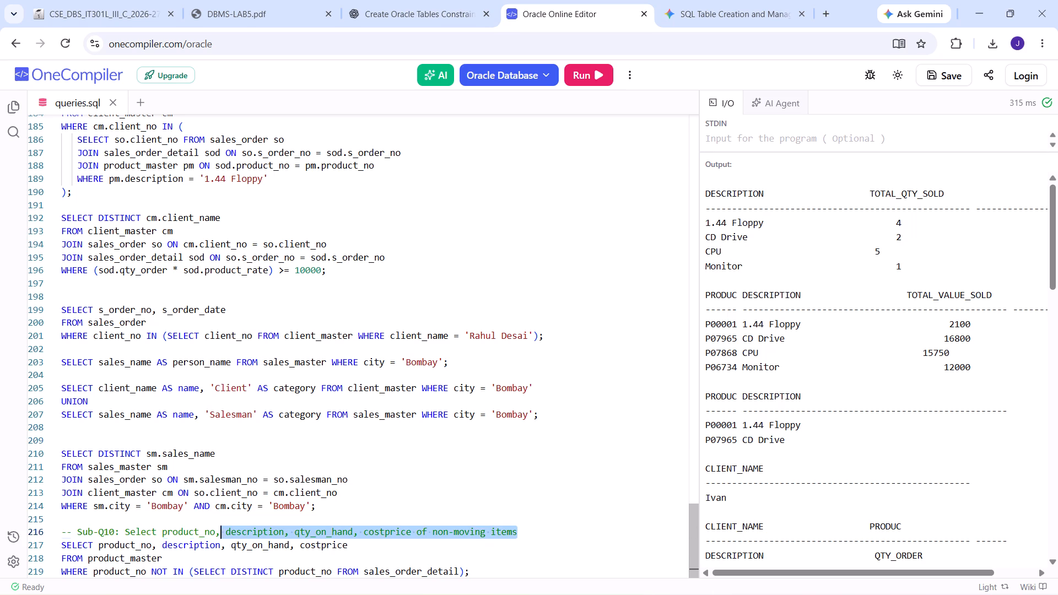
{"action": "left_click_drag", "start_coordinate": [226, 540], "coordinate": [185, 520]}
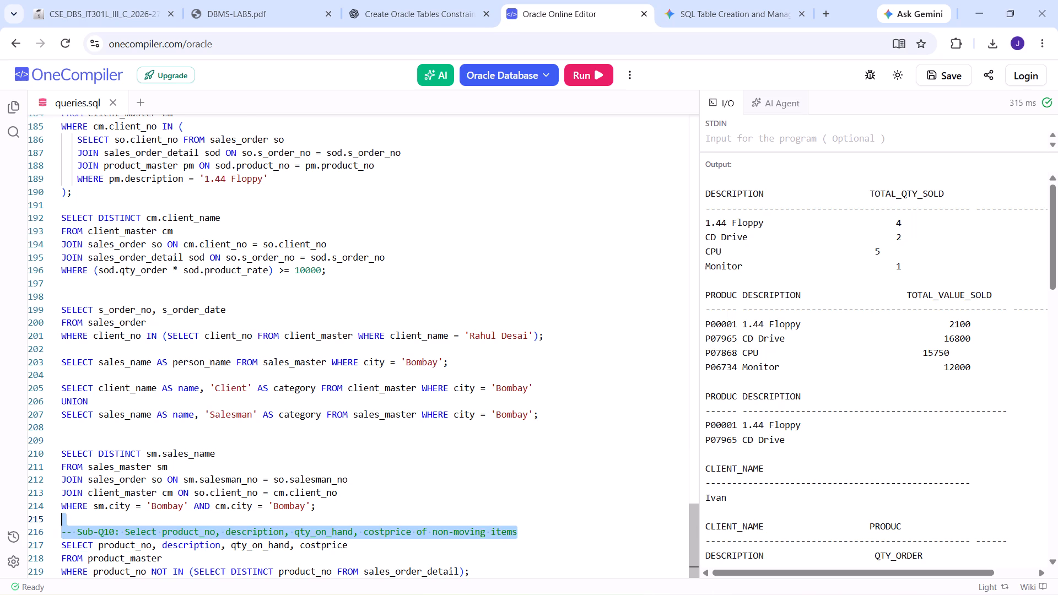
{"action": "key", "text": "BackSpace"}
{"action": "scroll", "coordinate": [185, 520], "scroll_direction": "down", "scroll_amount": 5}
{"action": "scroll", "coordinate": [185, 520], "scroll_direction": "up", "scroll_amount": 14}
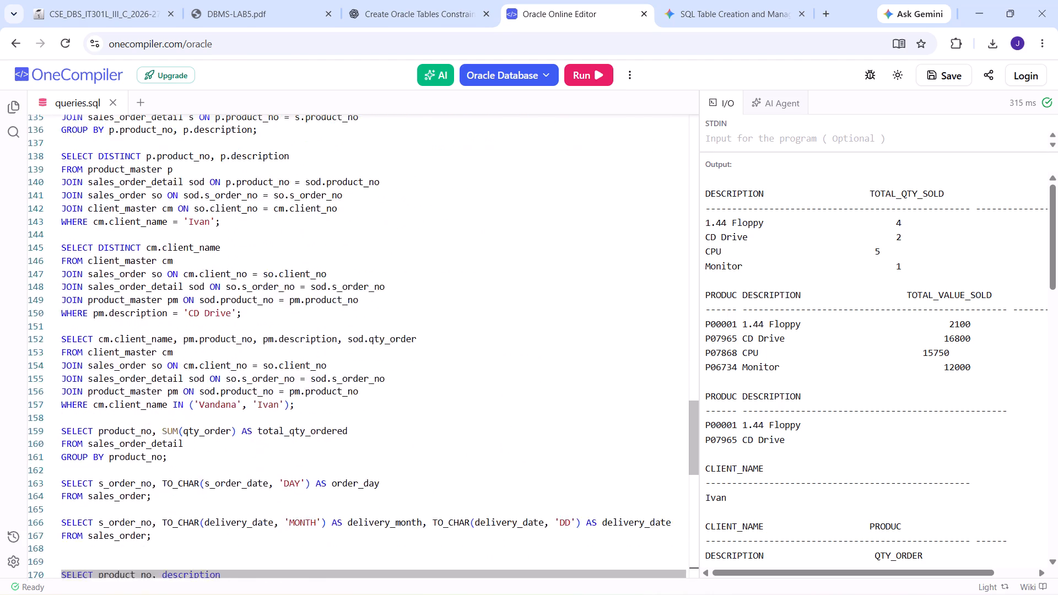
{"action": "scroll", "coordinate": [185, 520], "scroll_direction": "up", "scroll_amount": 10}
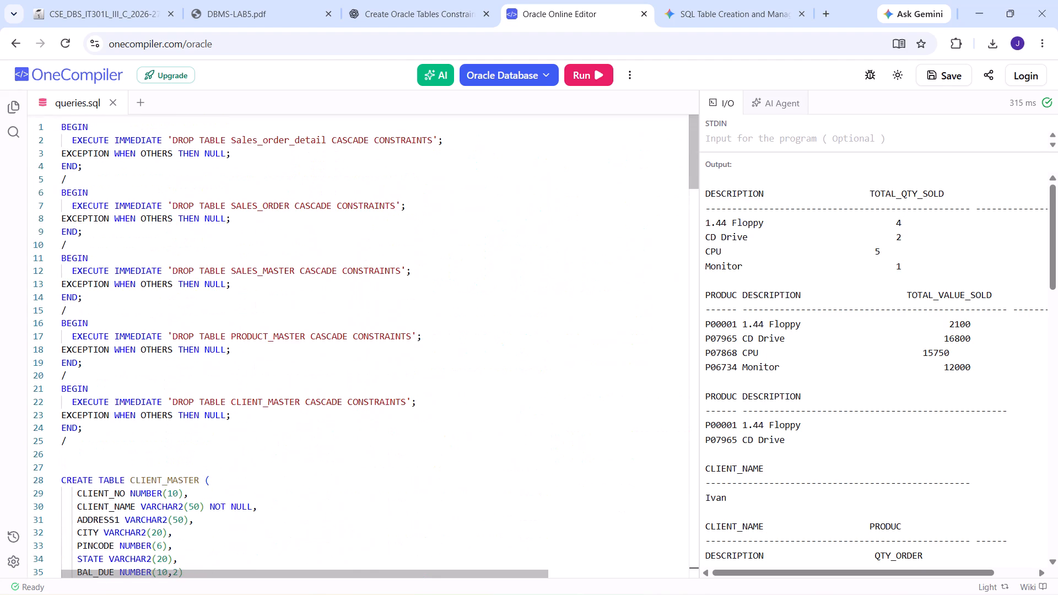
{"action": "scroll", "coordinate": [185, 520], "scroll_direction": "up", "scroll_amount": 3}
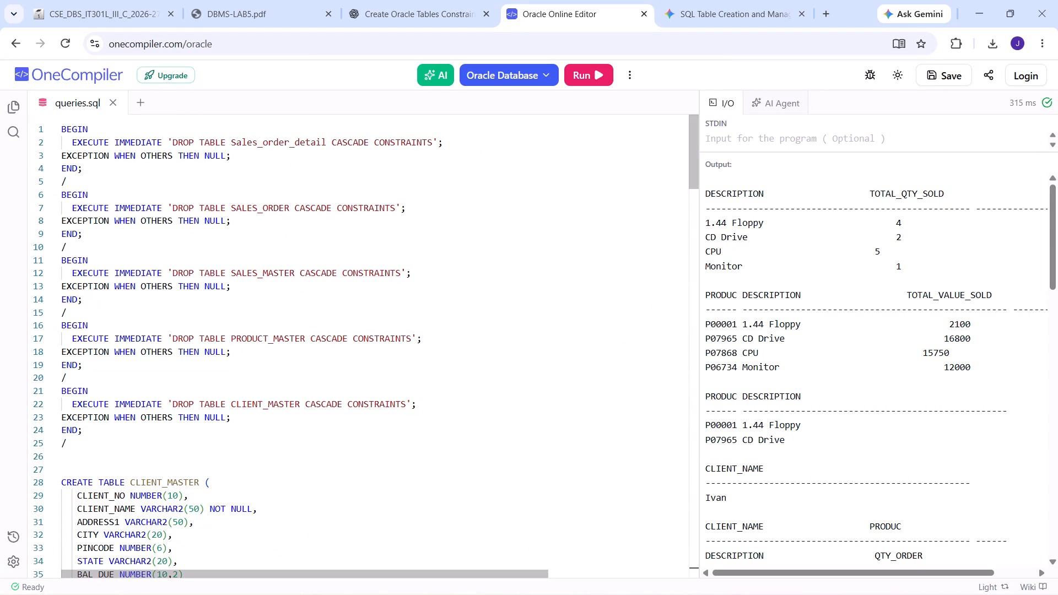
{"action": "left_click", "coordinate": [96, 402]}
{"action": "key", "text": "ctrl+a"}
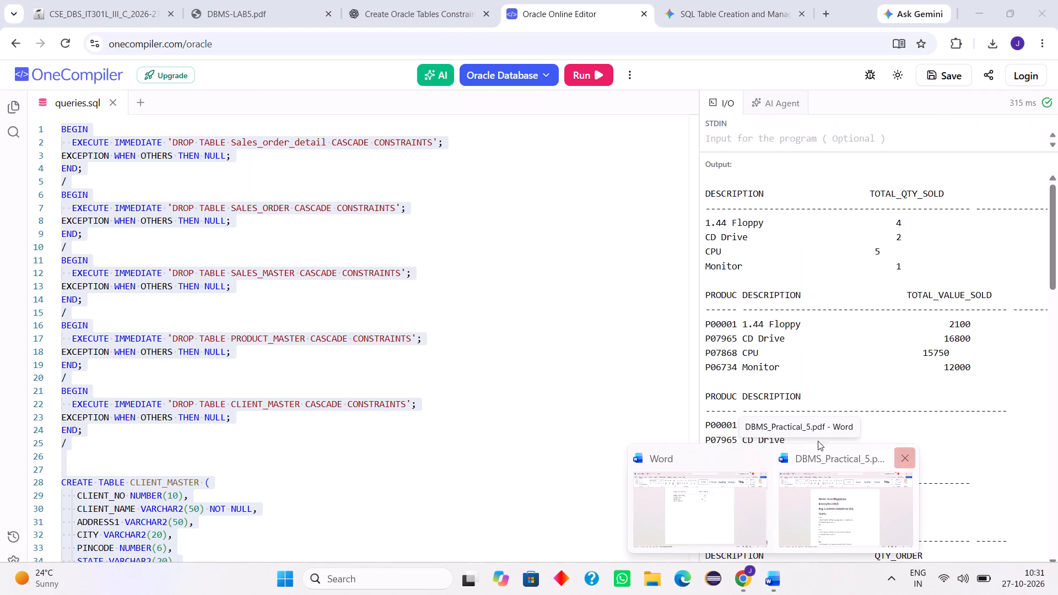
{"action": "left_click", "coordinate": [902, 463]}
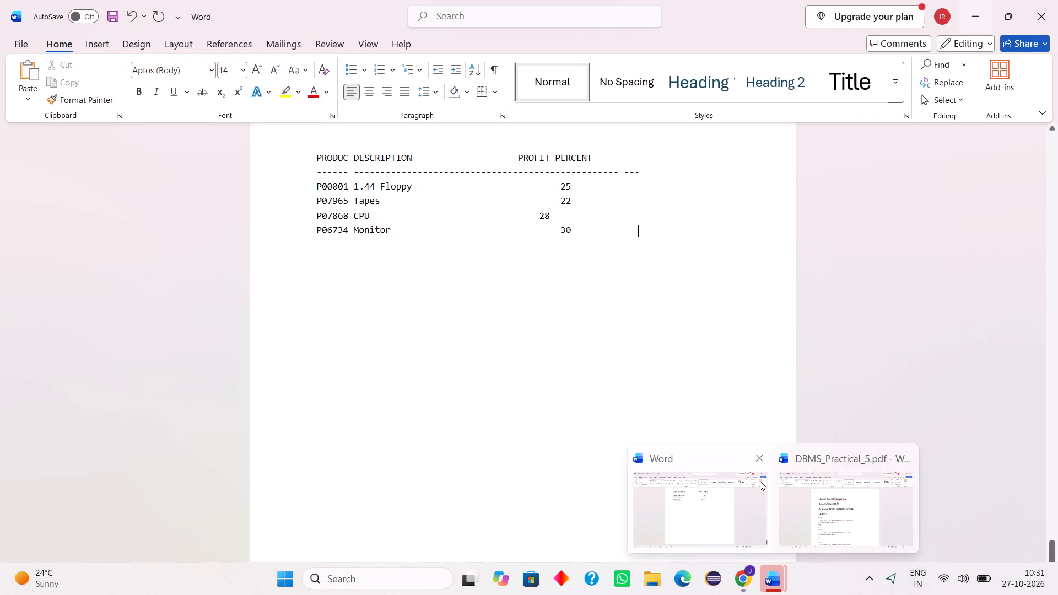
{"action": "left_click", "coordinate": [760, 481]}
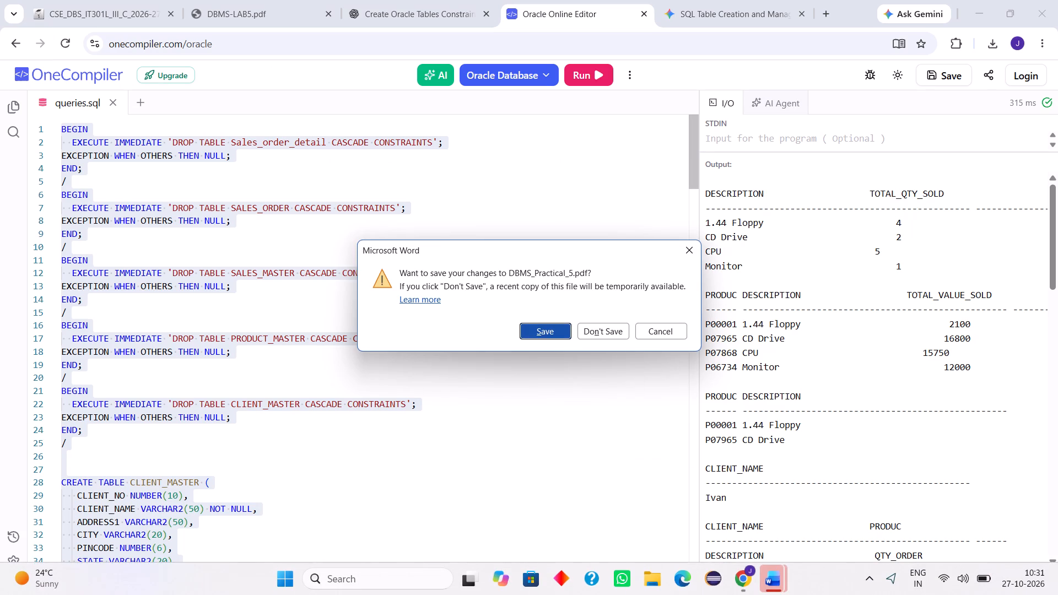
{"action": "left_click", "coordinate": [616, 331]}
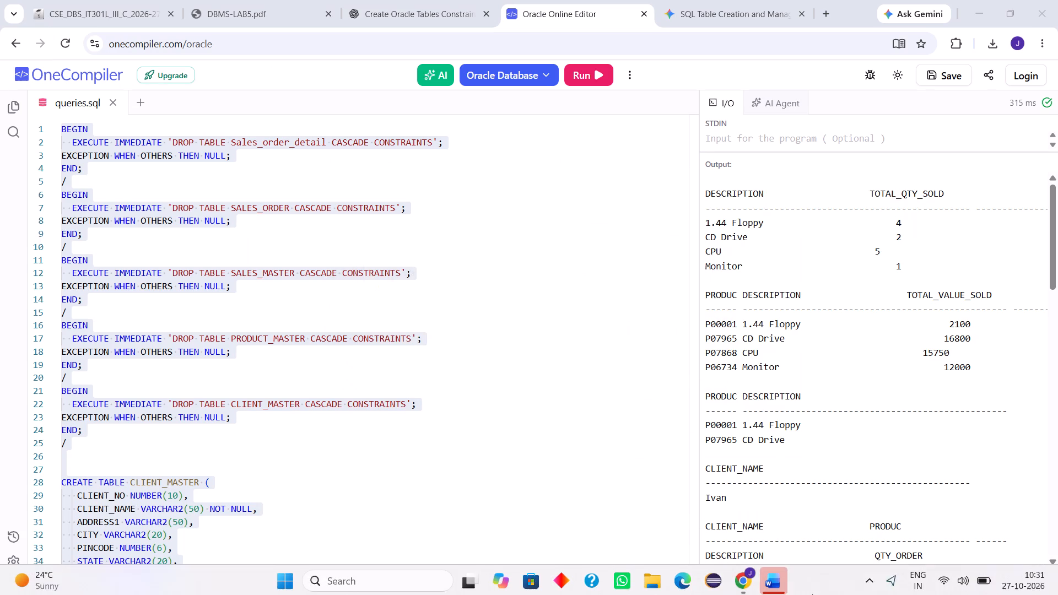
In the remaining Word document, delete the whole old SQL script between the SQL Query and Output headings.
{"action": "left_click", "coordinate": [786, 579]}
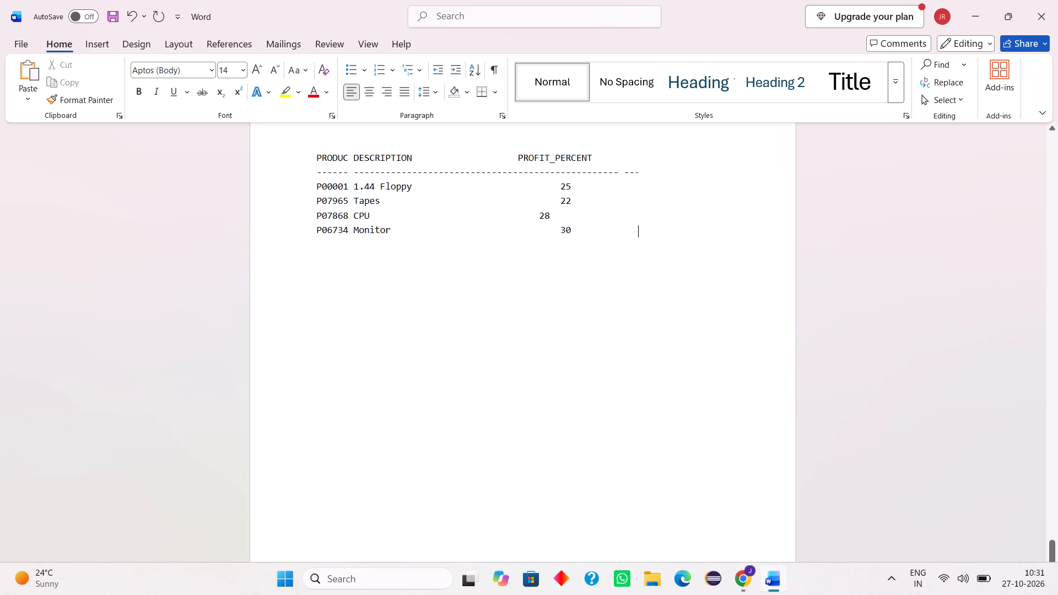
{"action": "scroll", "coordinate": [544, 378], "scroll_direction": "up", "scroll_amount": 1}
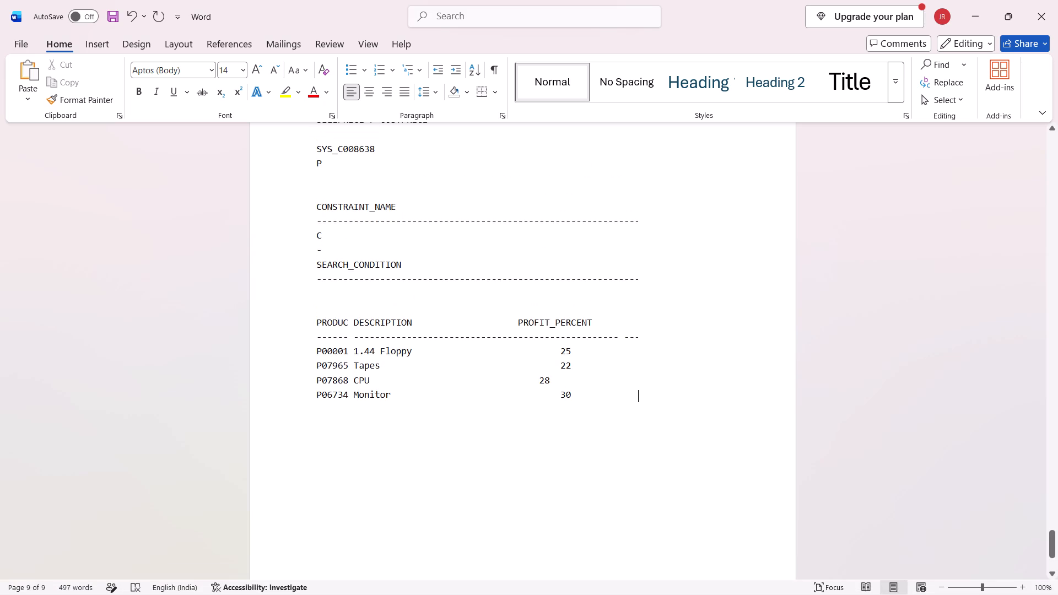
{"action": "left_click_drag", "start_coordinate": [612, 414], "coordinate": [656, 407]}
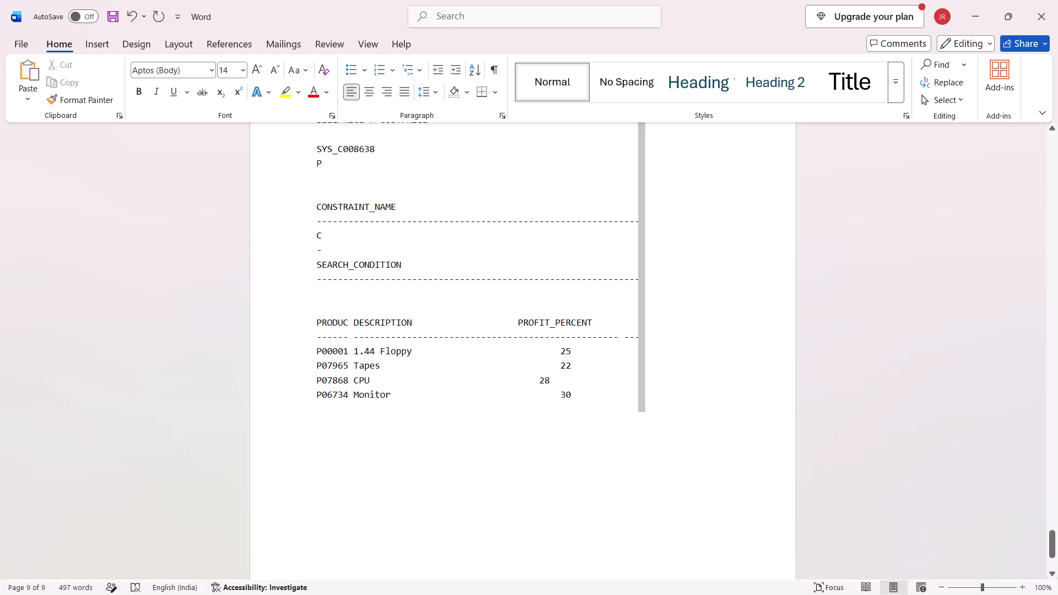
{"action": "left_click_drag", "start_coordinate": [656, 407], "coordinate": [647, 406]}
{"action": "scroll", "coordinate": [578, 327], "scroll_direction": "up", "scroll_amount": 20}
{"action": "scroll", "coordinate": [578, 327], "scroll_direction": "up", "scroll_amount": 12}
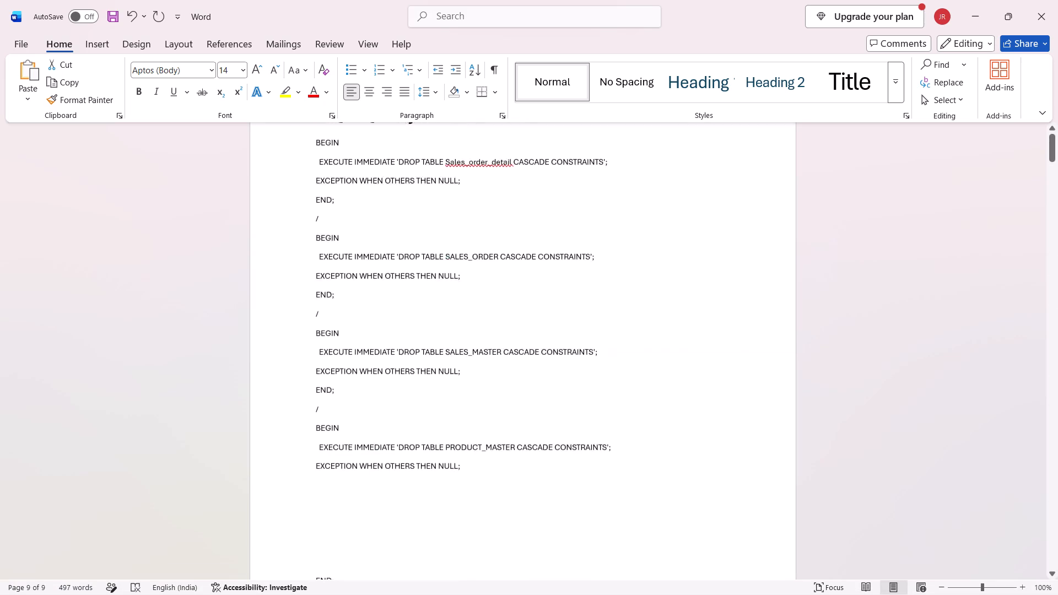
{"action": "scroll", "coordinate": [578, 327], "scroll_direction": "up", "scroll_amount": 5}
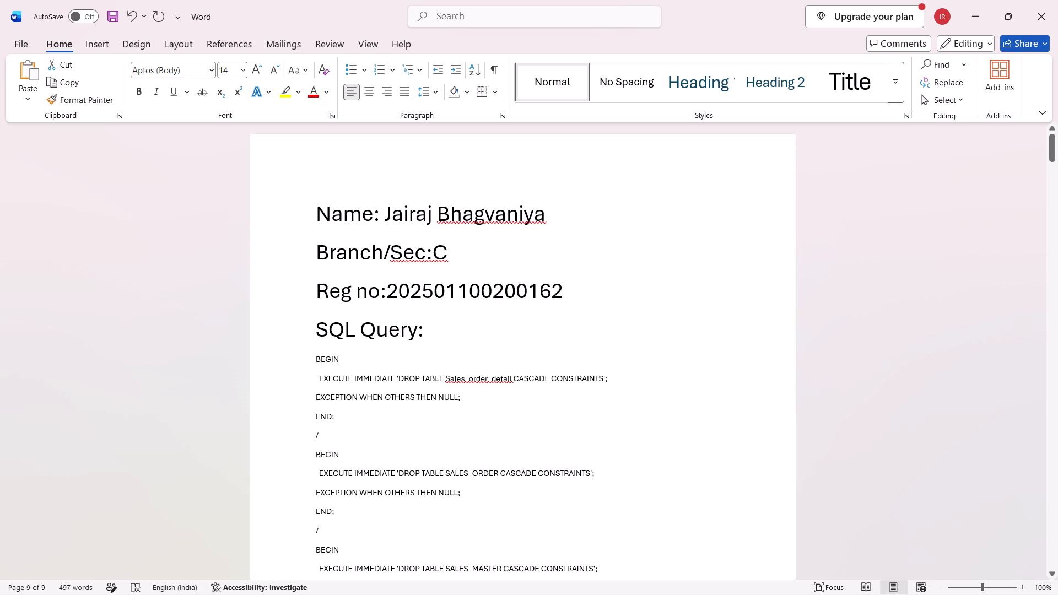
{"action": "left_click", "coordinate": [313, 359]}
{"action": "left_click_drag", "start_coordinate": [314, 359], "coordinate": [998, 594]}
{"action": "scroll", "coordinate": [822, 594], "scroll_direction": "up", "scroll_amount": 1}
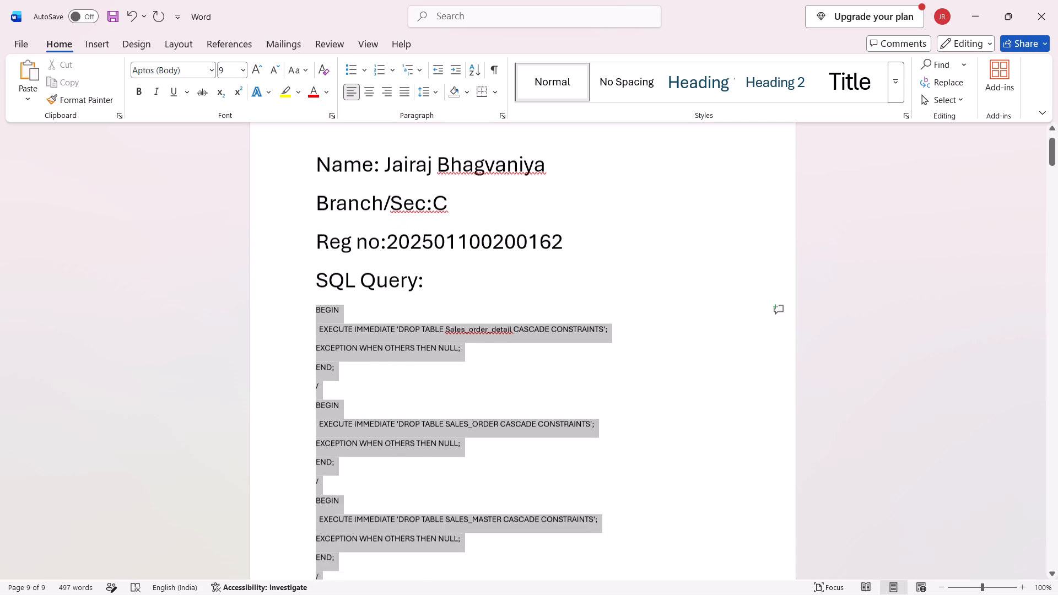
{"action": "scroll", "coordinate": [998, 594], "scroll_direction": "up", "scroll_amount": 2}
{"action": "left_click_drag", "start_coordinate": [998, 594], "coordinate": [1057, 594]}
{"action": "scroll", "coordinate": [1057, 594], "scroll_direction": "up", "scroll_amount": 13}
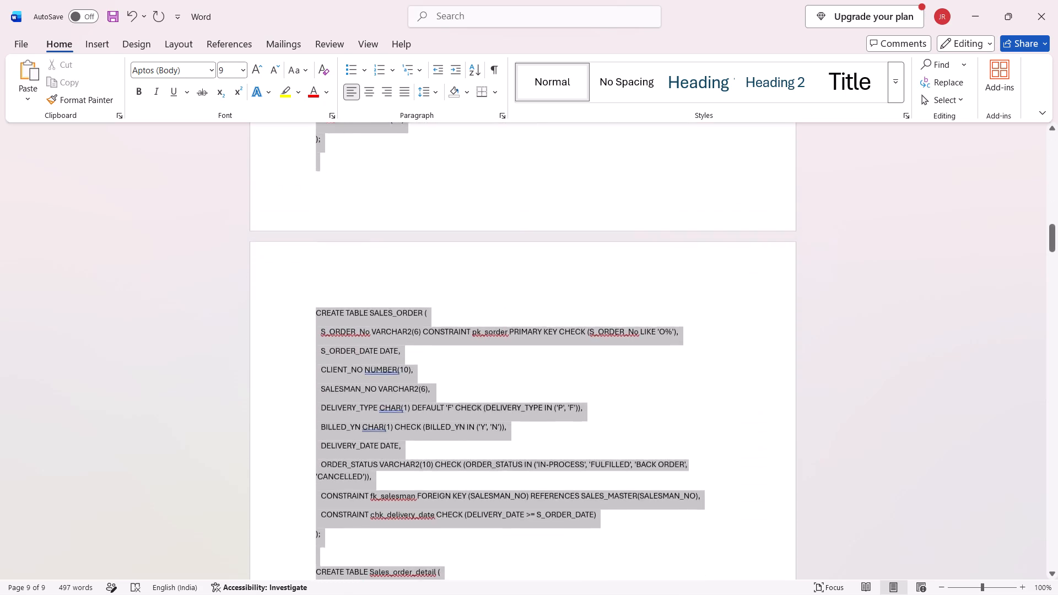
{"action": "left_click_drag", "start_coordinate": [1057, 594], "coordinate": [1057, 540]}
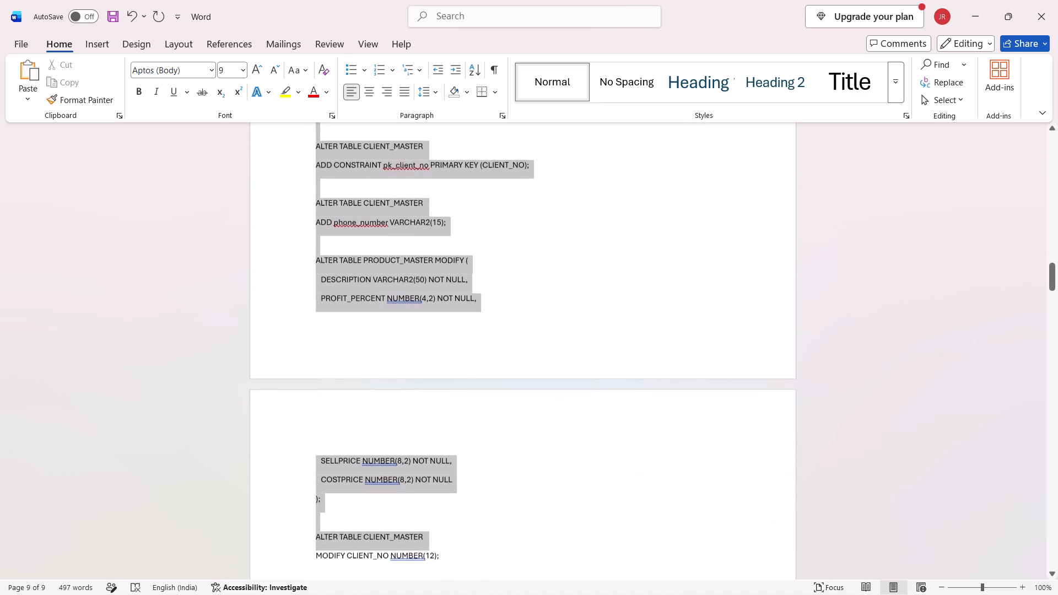
{"action": "left_click_drag", "start_coordinate": [1057, 540], "coordinate": [1057, 594]}
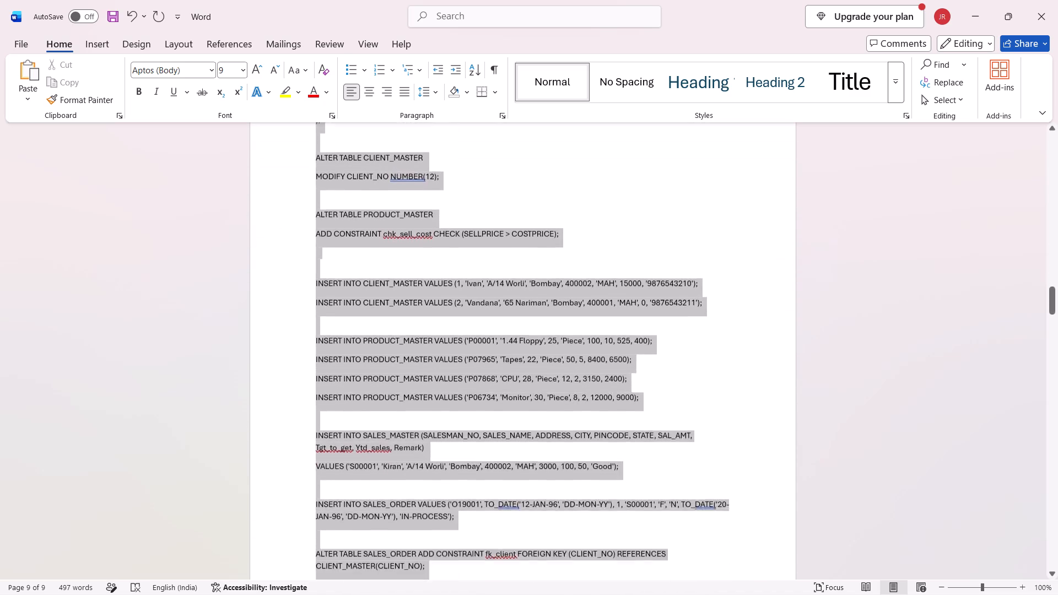
{"action": "left_click_drag", "start_coordinate": [1057, 594], "coordinate": [1049, 327]}
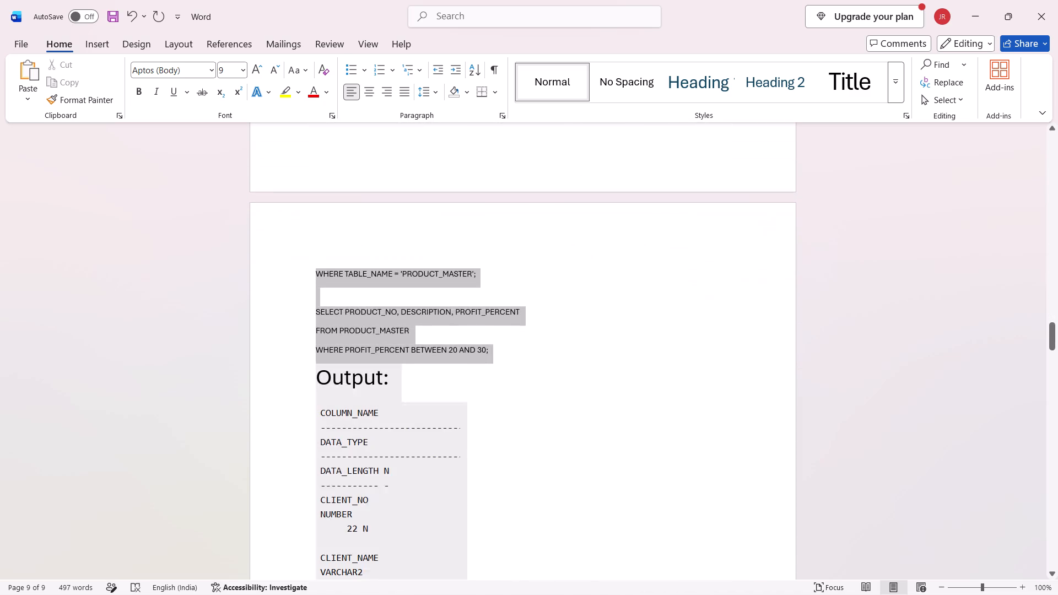
{"action": "left_click_drag", "start_coordinate": [1049, 327], "coordinate": [1057, 348]}
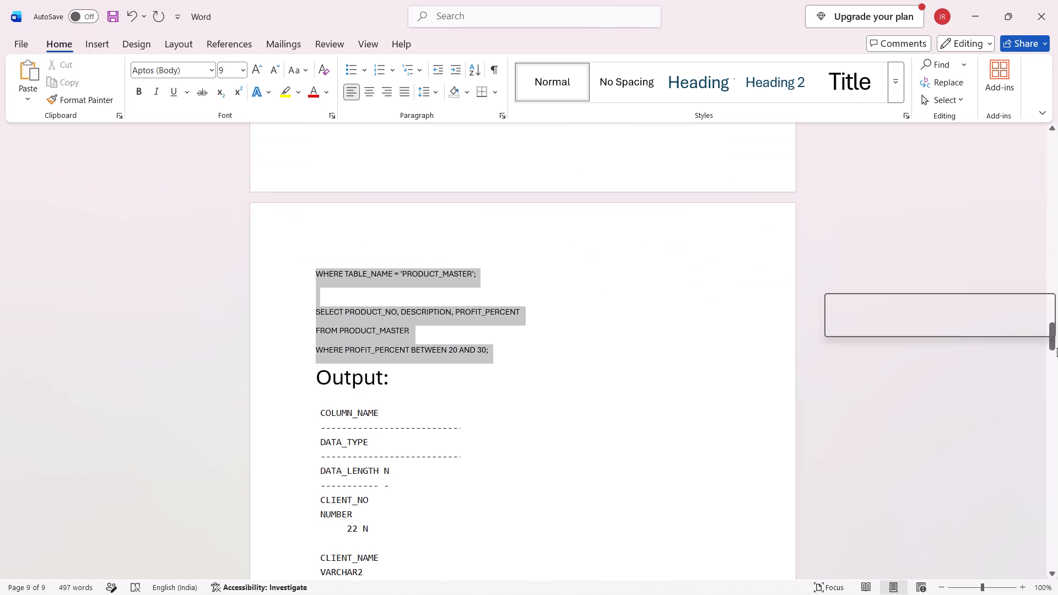
{"action": "key", "text": "BackSpace"}
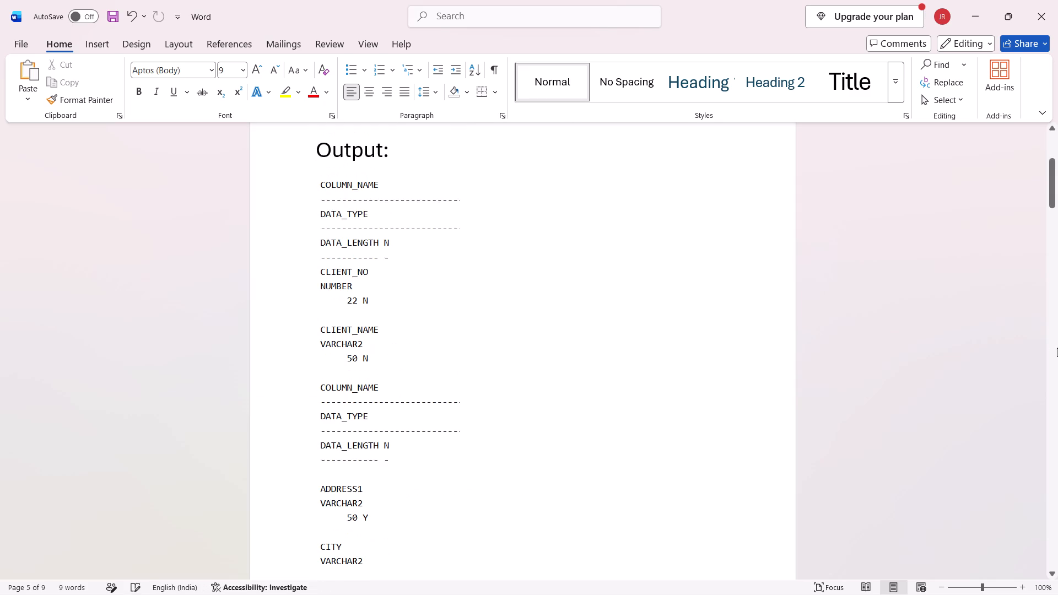
Paste the copied script at font size 12 on a new line below the SQL Query heading.
{"action": "scroll", "coordinate": [1057, 348], "scroll_direction": "down", "scroll_amount": 3}
{"action": "scroll", "coordinate": [1057, 348], "scroll_direction": "up", "scroll_amount": 1}
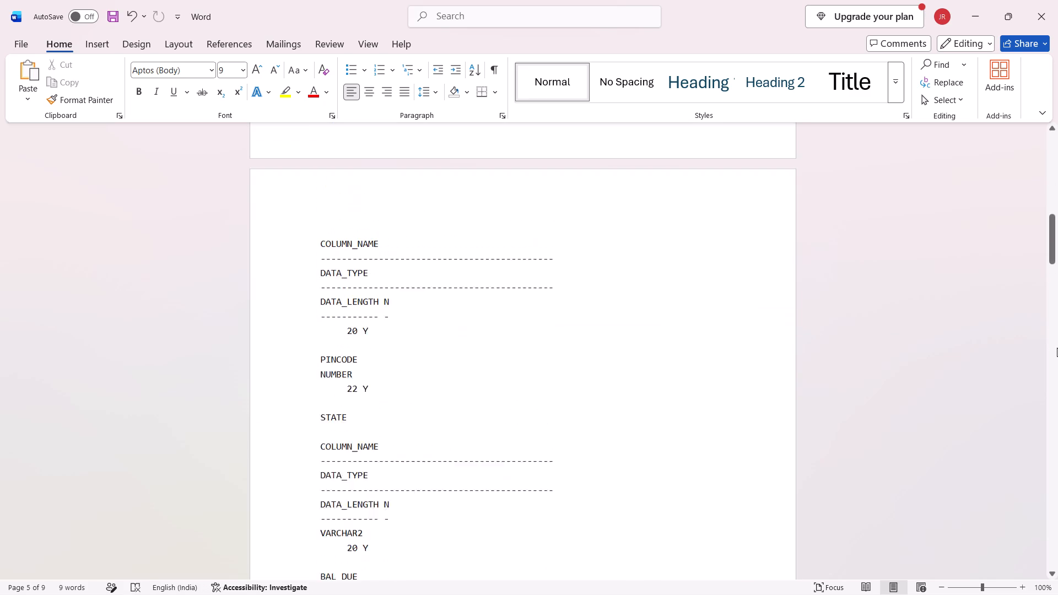
{"action": "scroll", "coordinate": [1057, 348], "scroll_direction": "up", "scroll_amount": 2}
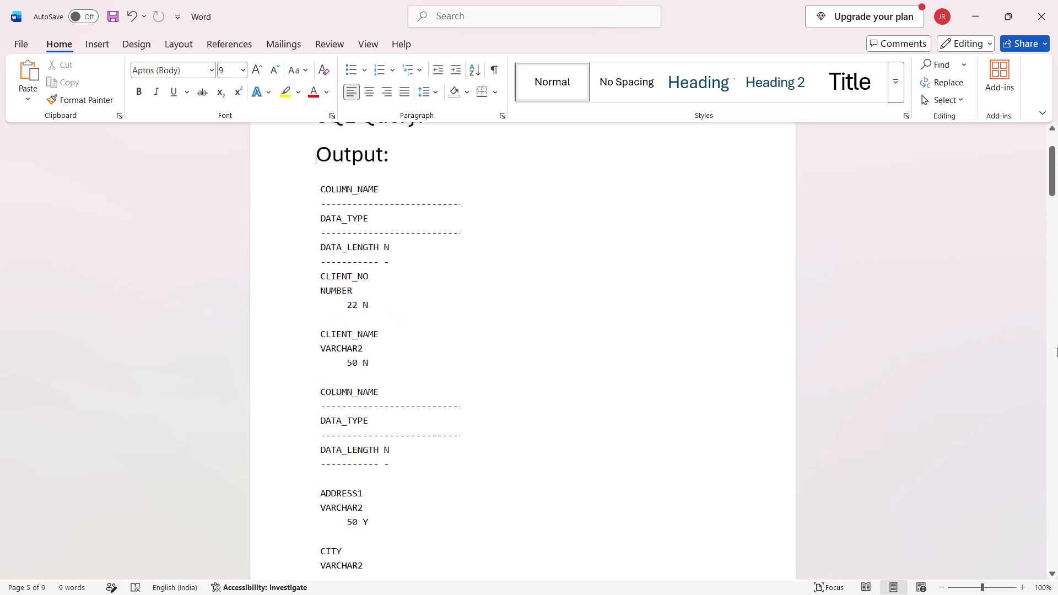
{"action": "scroll", "coordinate": [1057, 348], "scroll_direction": "up", "scroll_amount": 1}
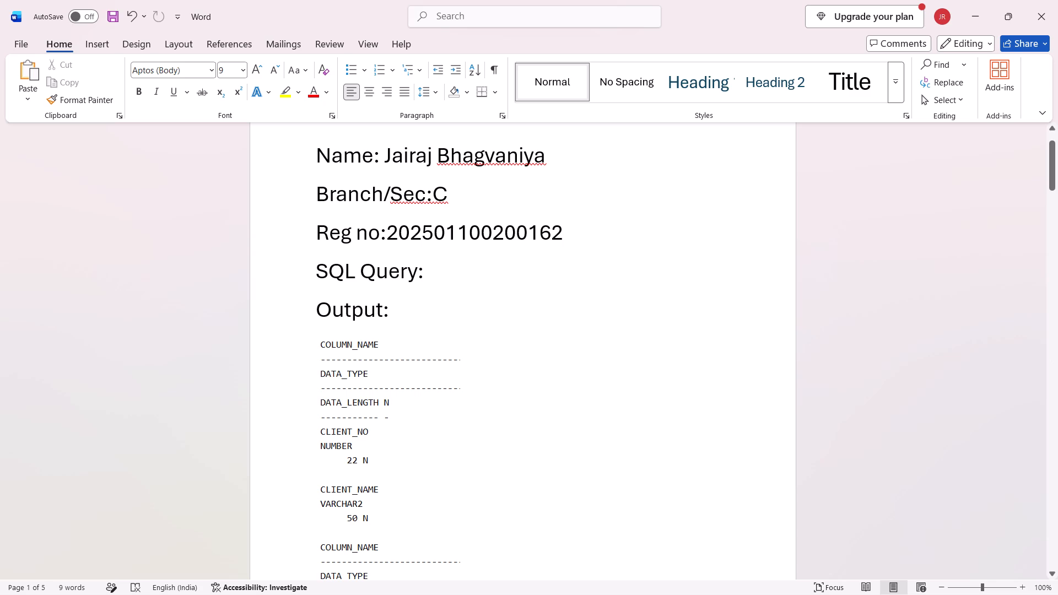
{"action": "left_click", "coordinate": [467, 280]}
{"action": "key", "text": "Return"}
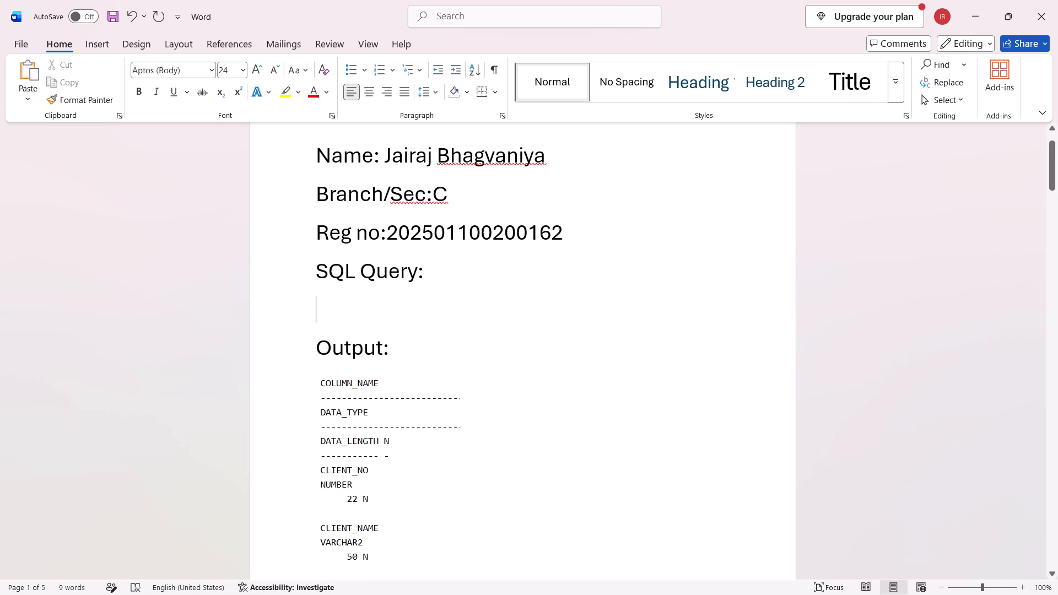
{"action": "triple_click", "coordinate": [277, 69]}
{"action": "triple_click", "coordinate": [277, 69]}
{"action": "double_click", "coordinate": [277, 69]}
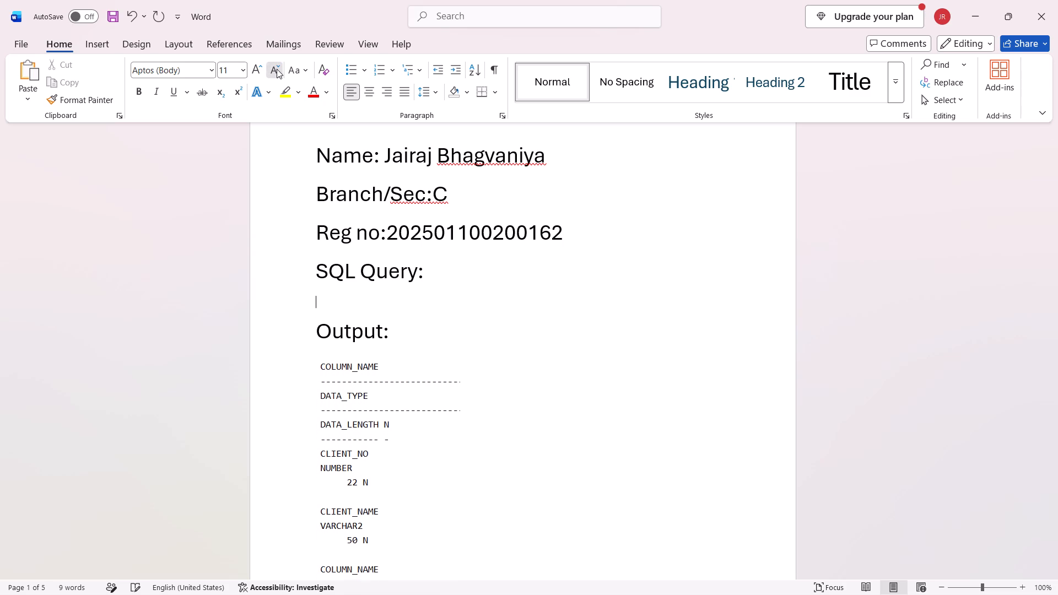
{"action": "left_click", "coordinate": [259, 66]}
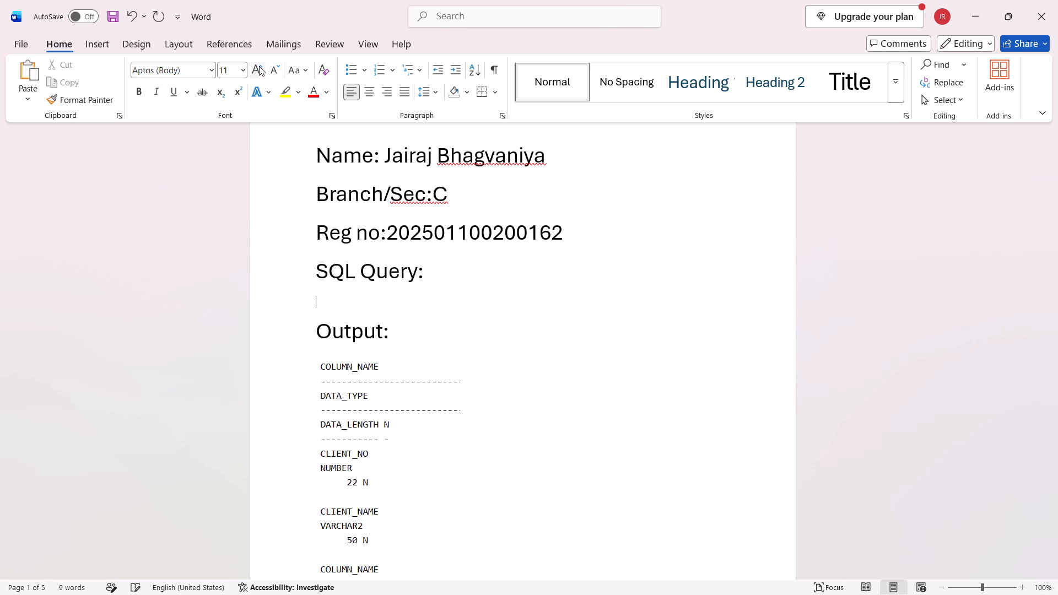
{"action": "left_click", "coordinate": [259, 66]}
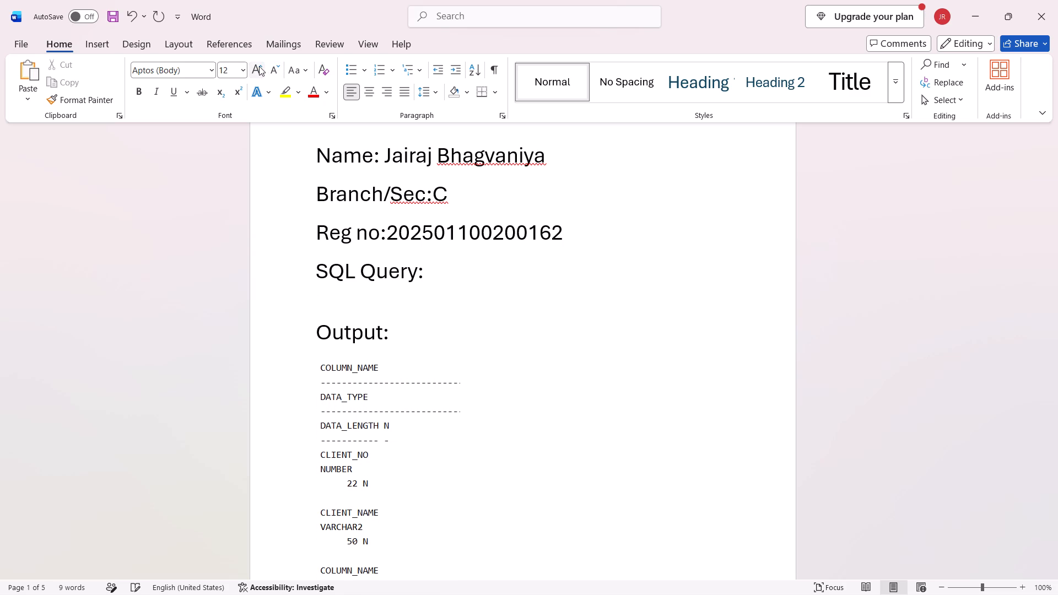
{"action": "key", "text": "ctrl+v"}
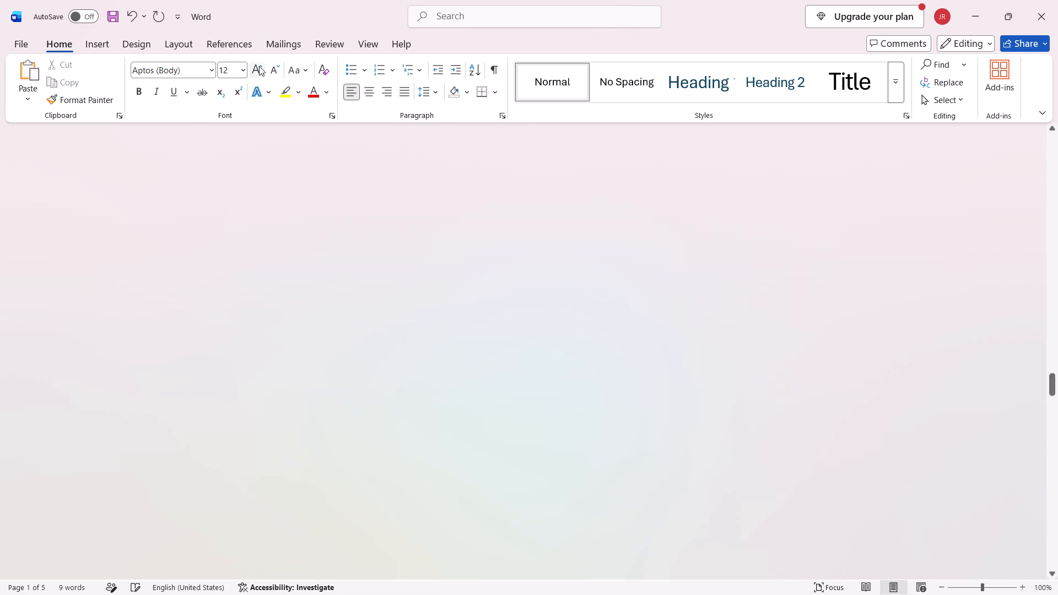
{"action": "scroll", "coordinate": [406, 194], "scroll_direction": "down", "scroll_amount": 3}
{"action": "scroll", "coordinate": [406, 194], "scroll_direction": "up", "scroll_amount": 1}
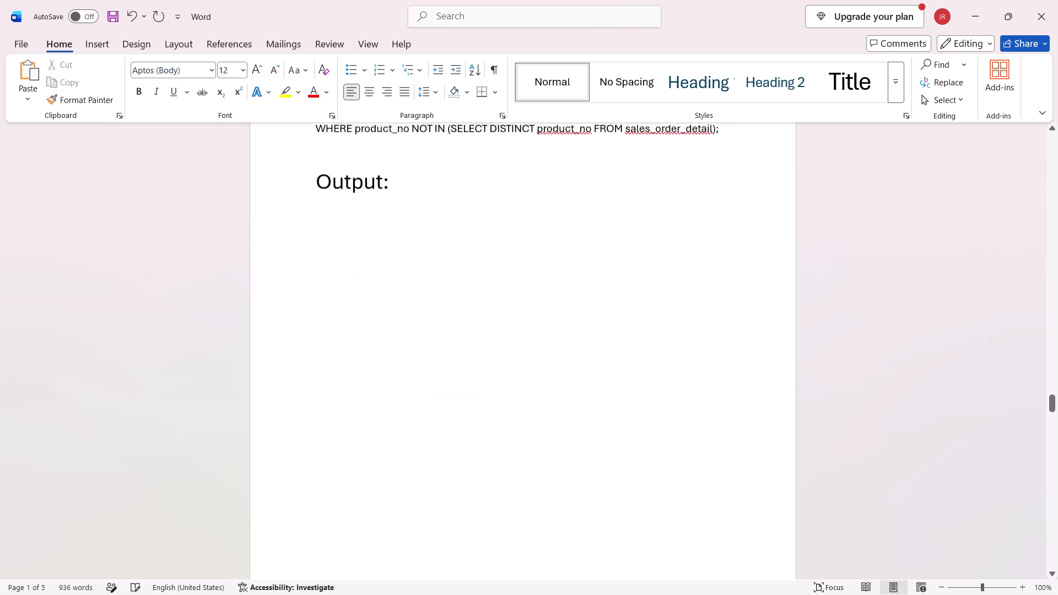
{"action": "scroll", "coordinate": [406, 194], "scroll_direction": "up", "scroll_amount": 1}
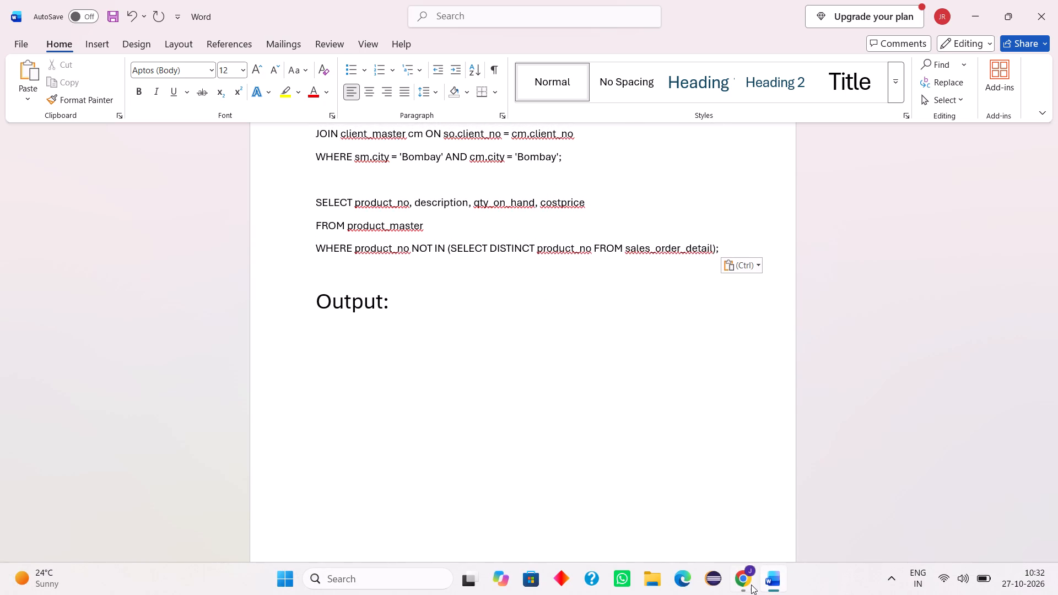
Switch to OneCompiler in Chrome and widen the output pane across most of the window, with the results at their beginning.
{"action": "left_click", "coordinate": [751, 585]}
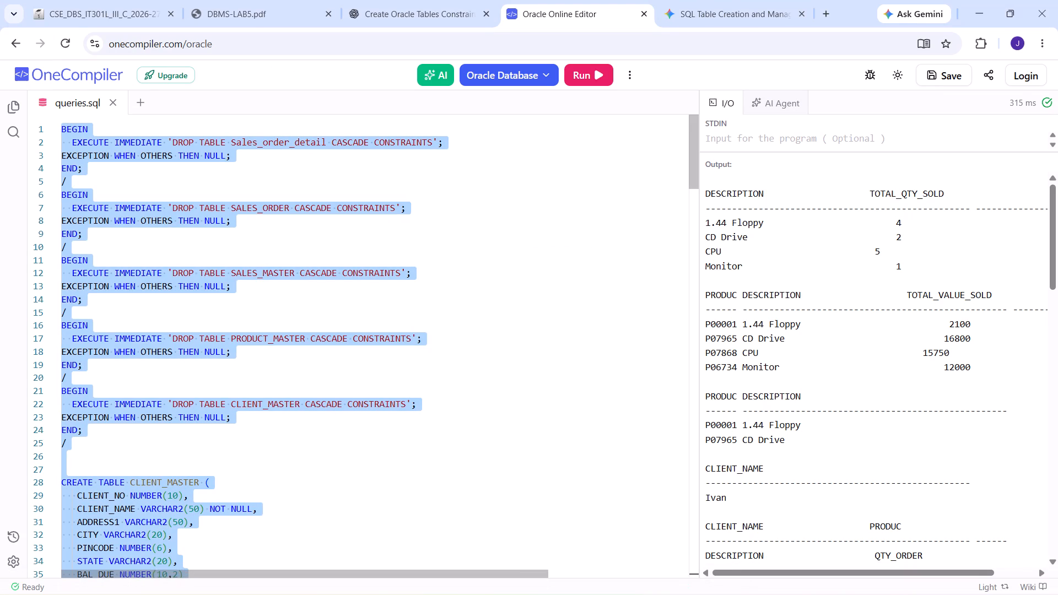
{"action": "left_click_drag", "start_coordinate": [698, 364], "coordinate": [253, 353]}
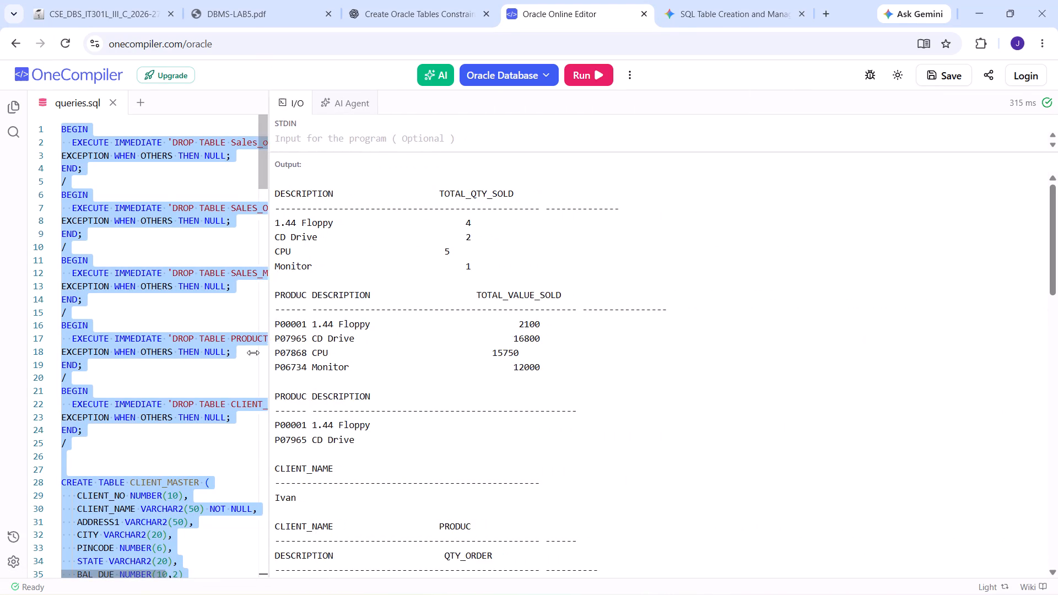
{"action": "left_click_drag", "start_coordinate": [253, 353], "coordinate": [233, 361]}
{"action": "scroll", "coordinate": [364, 373], "scroll_direction": "down", "scroll_amount": 7}
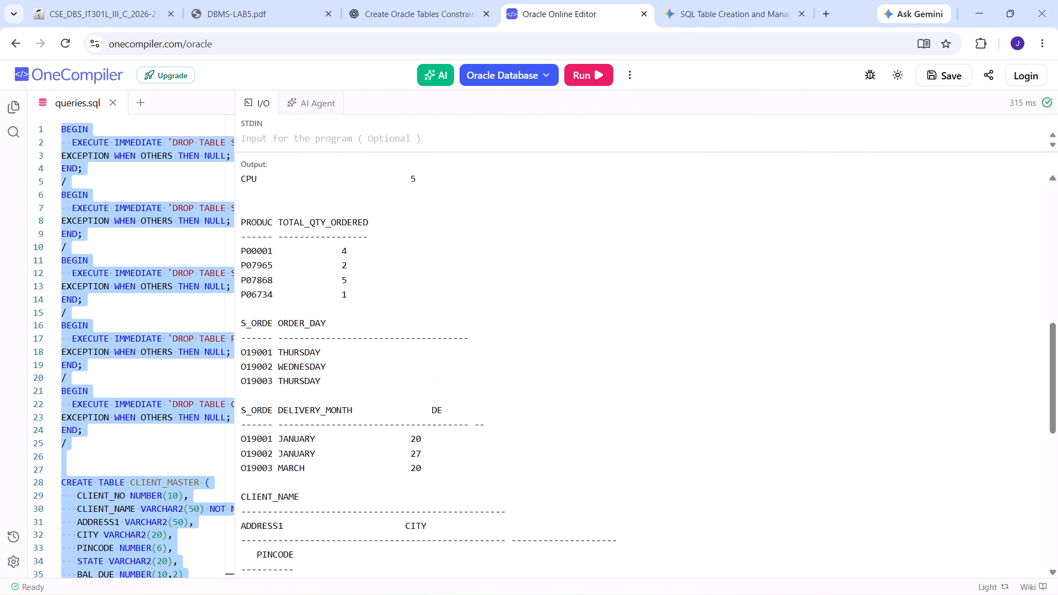
{"action": "scroll", "coordinate": [364, 373], "scroll_direction": "down", "scroll_amount": 6}
{"action": "scroll", "coordinate": [364, 373], "scroll_direction": "up", "scroll_amount": 11}
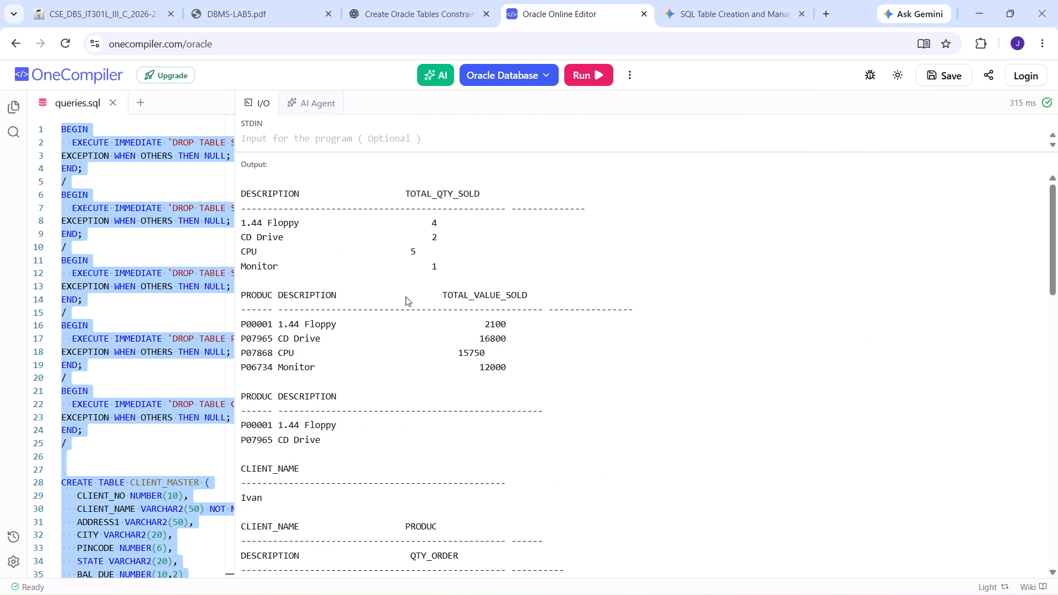
{"action": "left_click_drag", "start_coordinate": [455, 152], "coordinate": [480, 47]}
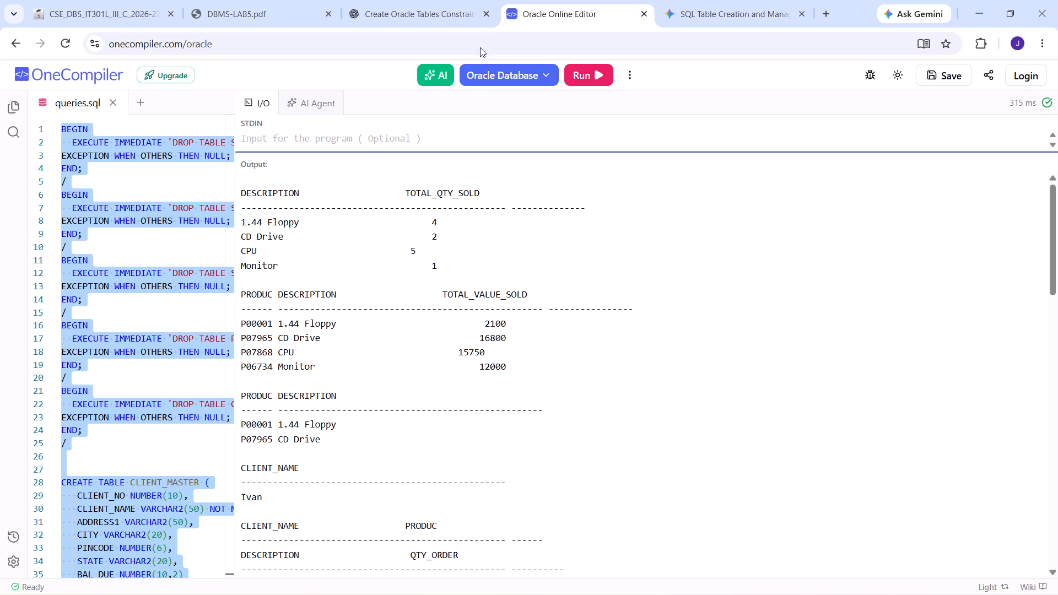
{"action": "left_click_drag", "start_coordinate": [480, 47], "coordinate": [473, 64]}
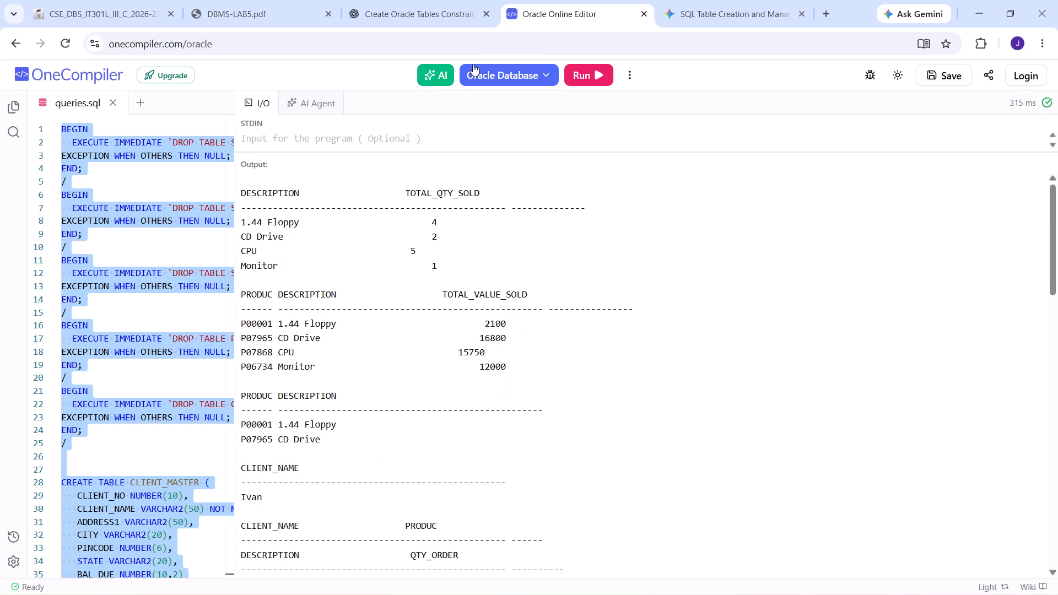
{"action": "key", "text": "Print"}
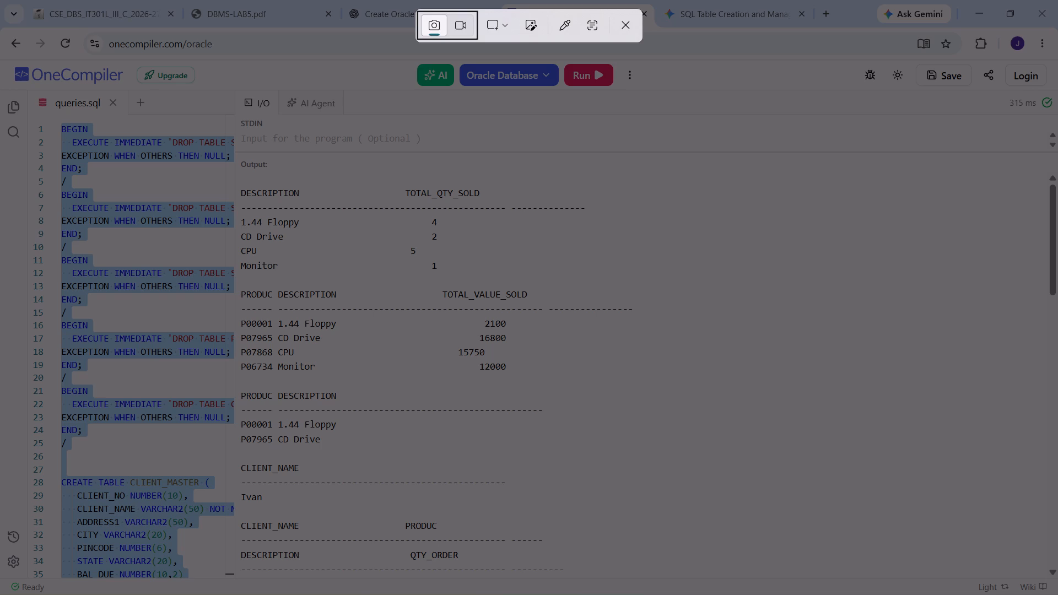
{"action": "left_click_drag", "start_coordinate": [235, 185], "coordinate": [580, 571]}
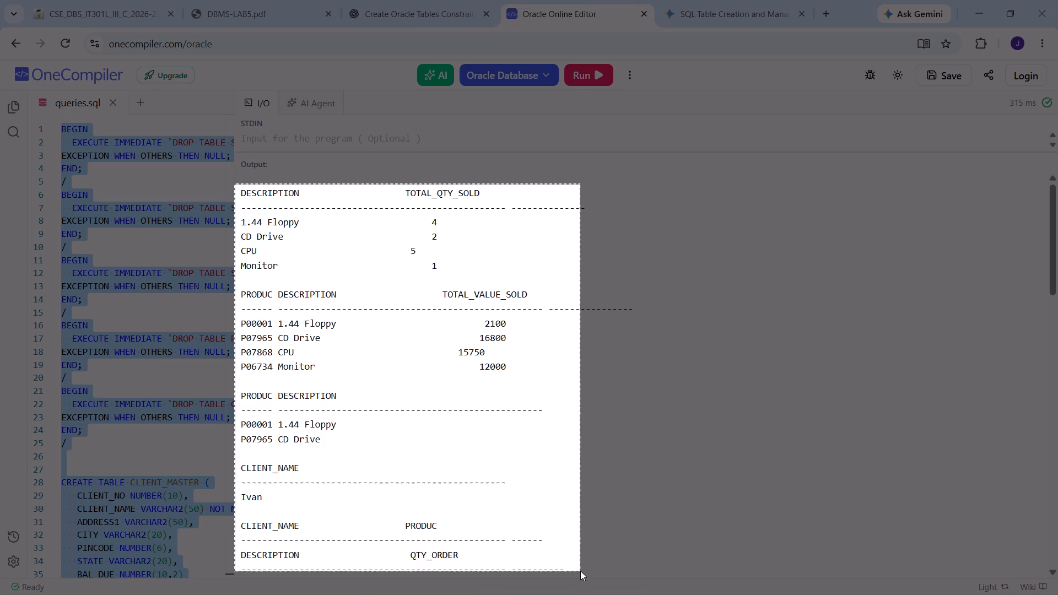
{"action": "left_click_drag", "start_coordinate": [580, 571], "coordinate": [579, 573]}
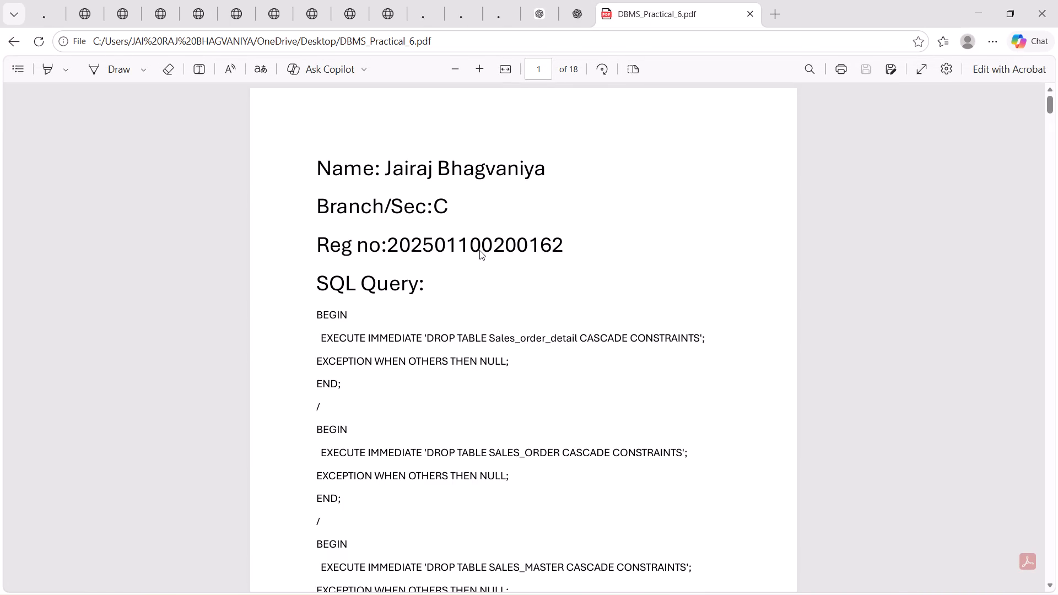
Read through the exported PDF from the first page's SQL query to the output pages, checking content and page layout.
{"action": "scroll", "coordinate": [479, 250], "scroll_direction": "down", "scroll_amount": 13}
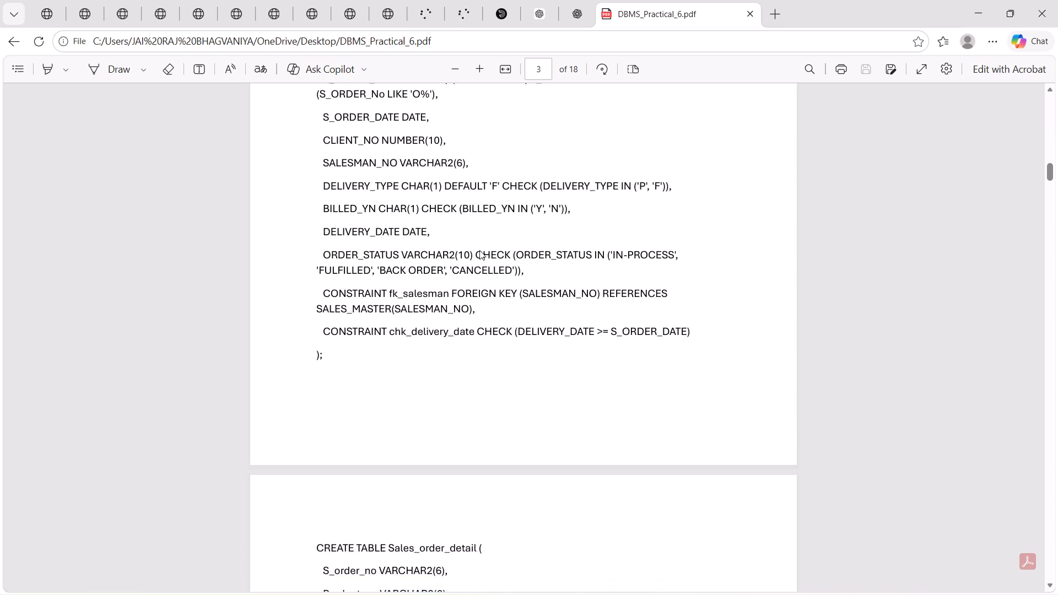
{"action": "scroll", "coordinate": [479, 250], "scroll_direction": "down", "scroll_amount": 11}
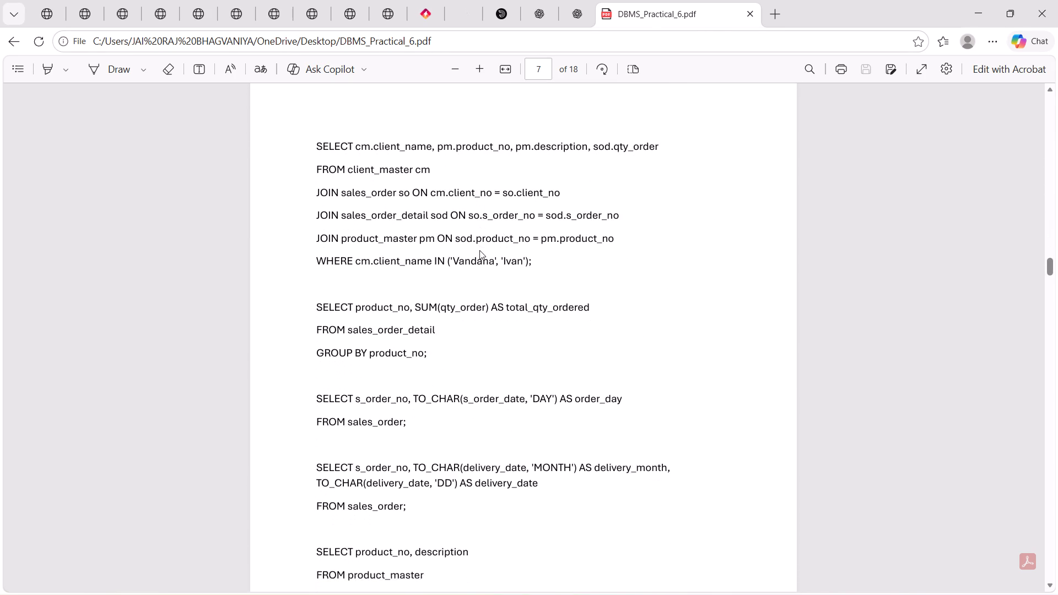
{"action": "scroll", "coordinate": [479, 250], "scroll_direction": "down", "scroll_amount": 6}
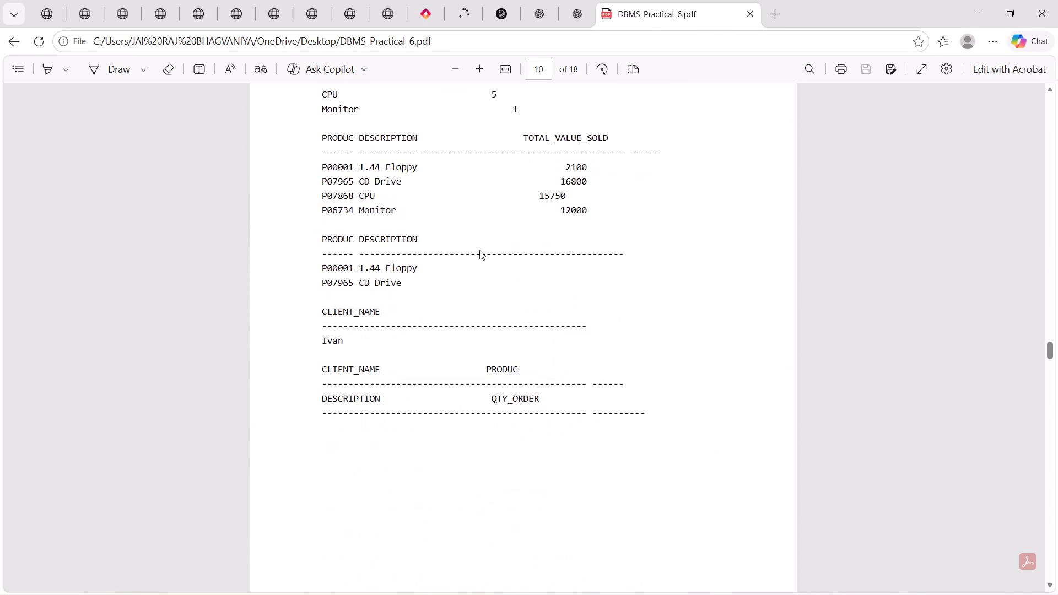
{"action": "scroll", "coordinate": [479, 250], "scroll_direction": "down", "scroll_amount": 8}
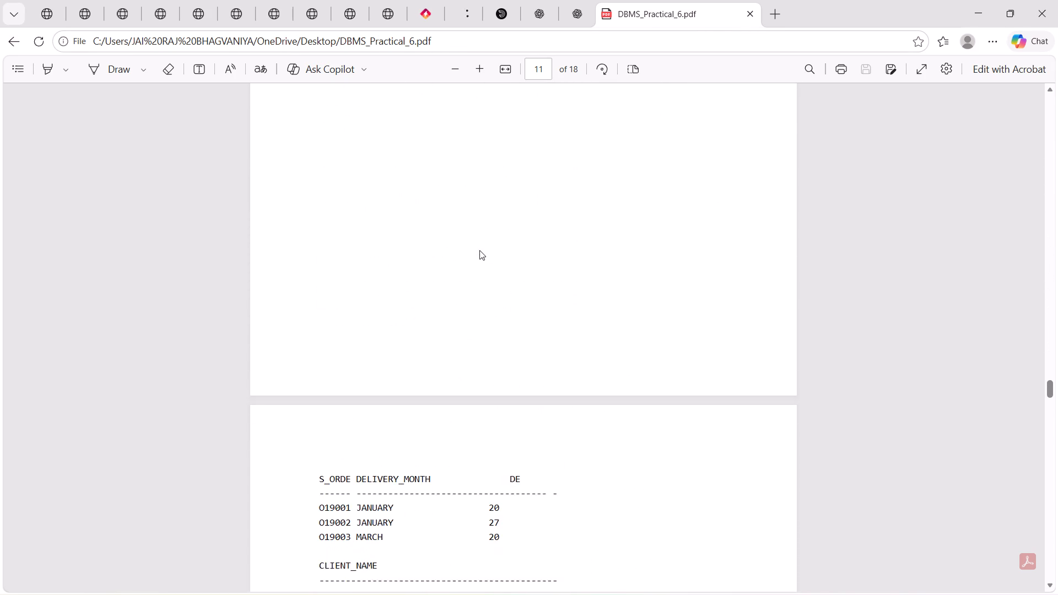
{"action": "scroll", "coordinate": [479, 250], "scroll_direction": "down", "scroll_amount": 4}
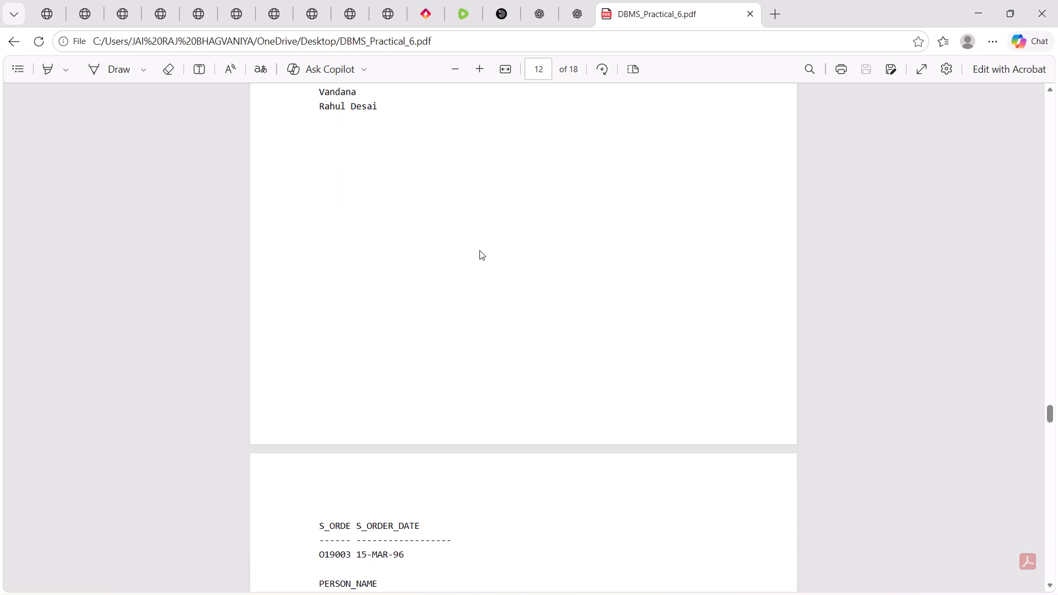
{"action": "scroll", "coordinate": [479, 250], "scroll_direction": "down", "scroll_amount": 3}
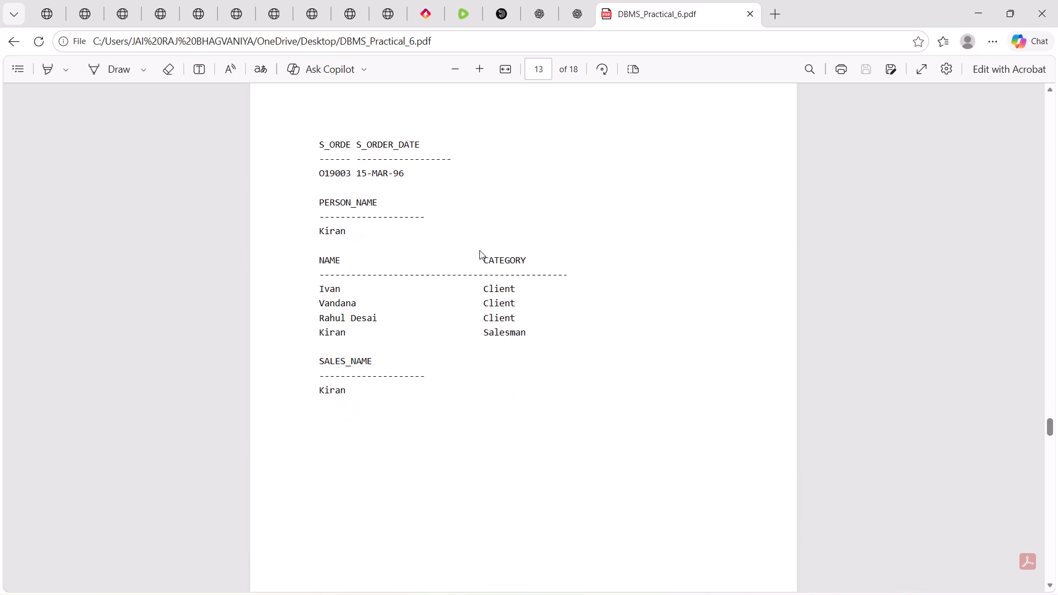
{"action": "scroll", "coordinate": [479, 250], "scroll_direction": "down", "scroll_amount": 9}
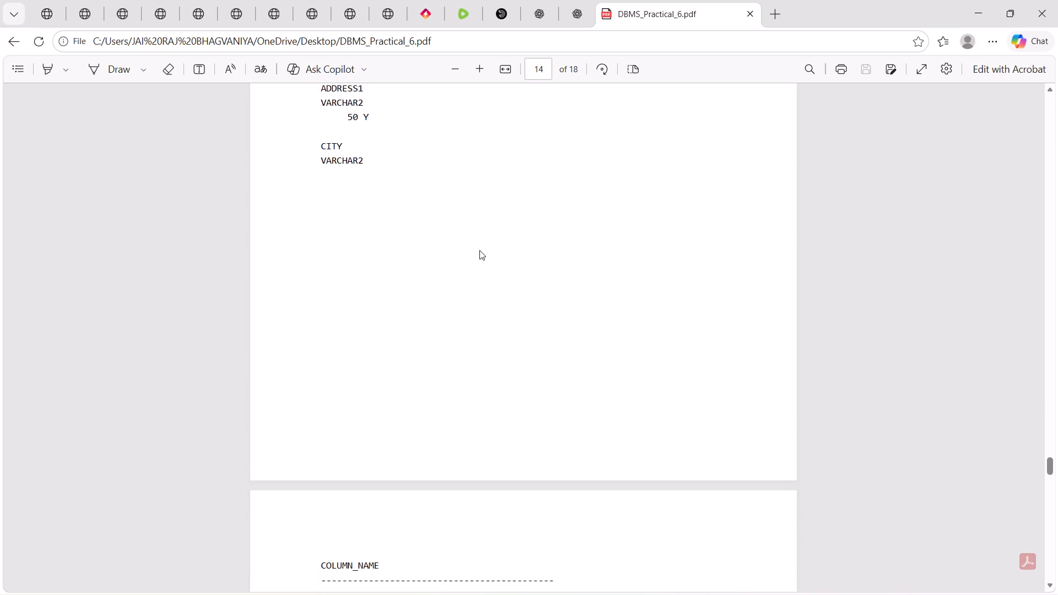
{"action": "scroll", "coordinate": [479, 250], "scroll_direction": "down", "scroll_amount": 2}
Examine the spacing between the Output: heading and the first output screenshot in the PDF, and close it.
{"action": "scroll", "coordinate": [479, 250], "scroll_direction": "up", "scroll_amount": 2}
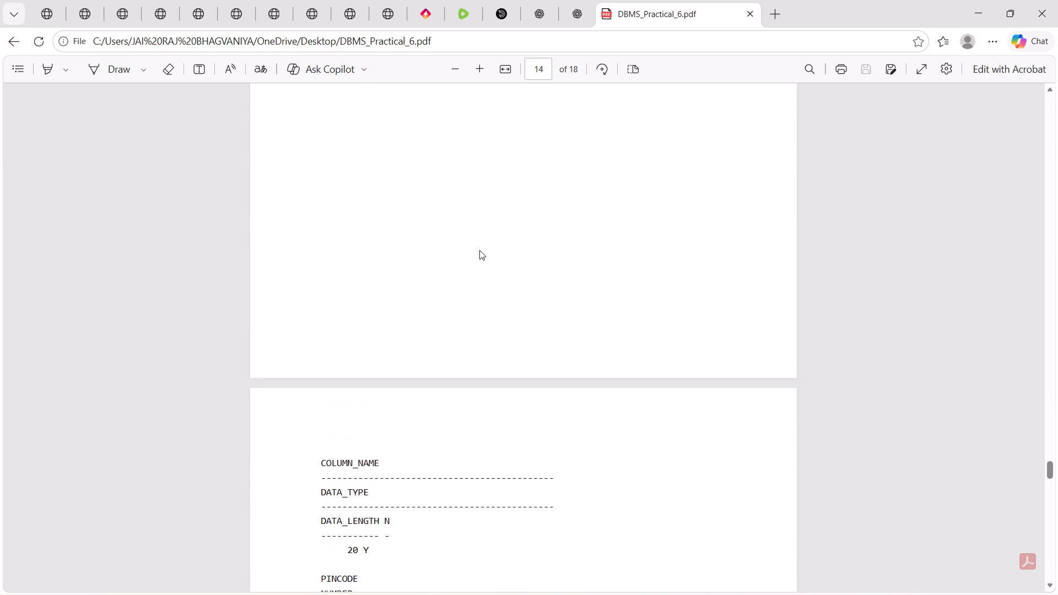
{"action": "scroll", "coordinate": [479, 250], "scroll_direction": "up", "scroll_amount": 10}
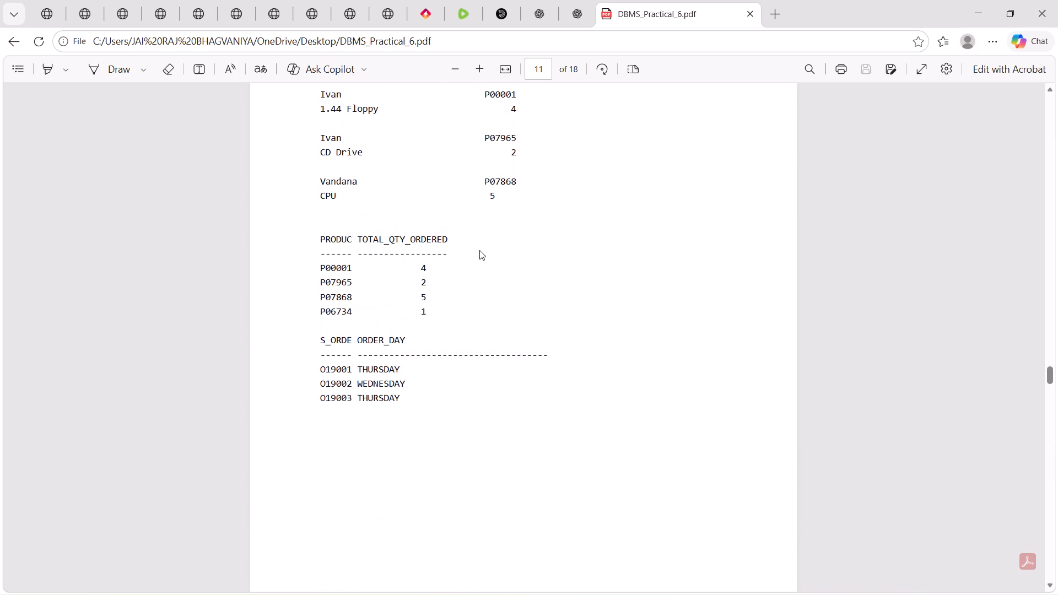
{"action": "scroll", "coordinate": [479, 250], "scroll_direction": "up", "scroll_amount": 8}
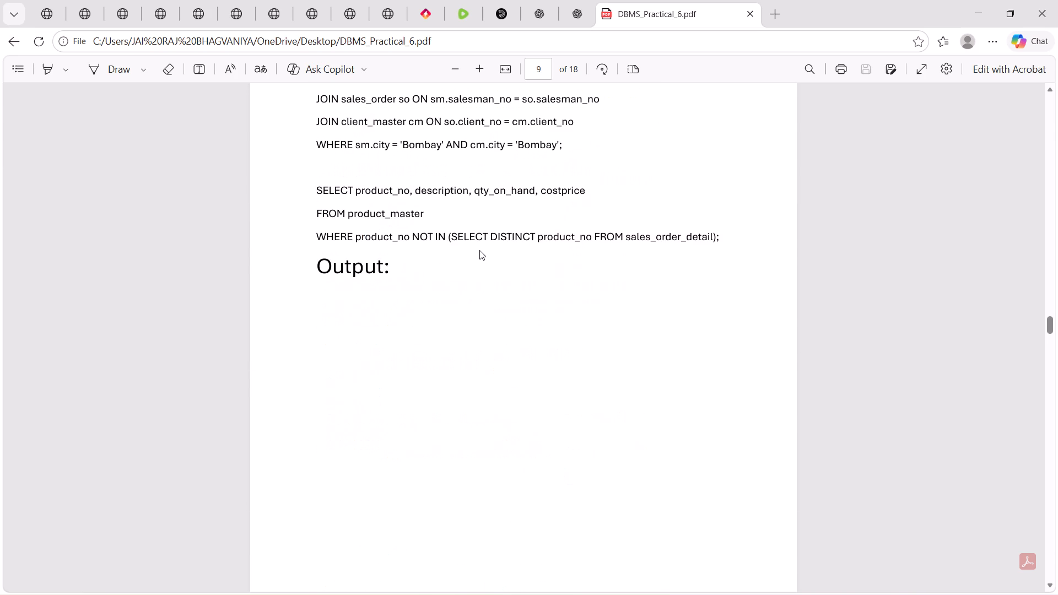
{"action": "scroll", "coordinate": [479, 250], "scroll_direction": "down", "scroll_amount": 4}
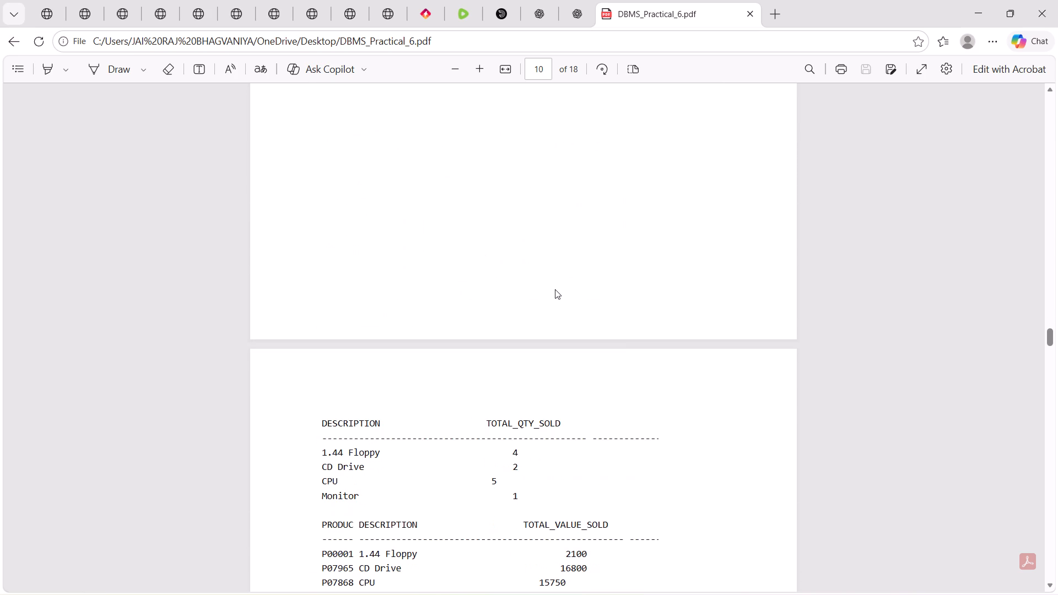
{"action": "scroll", "coordinate": [555, 289], "scroll_direction": "up", "scroll_amount": 1}
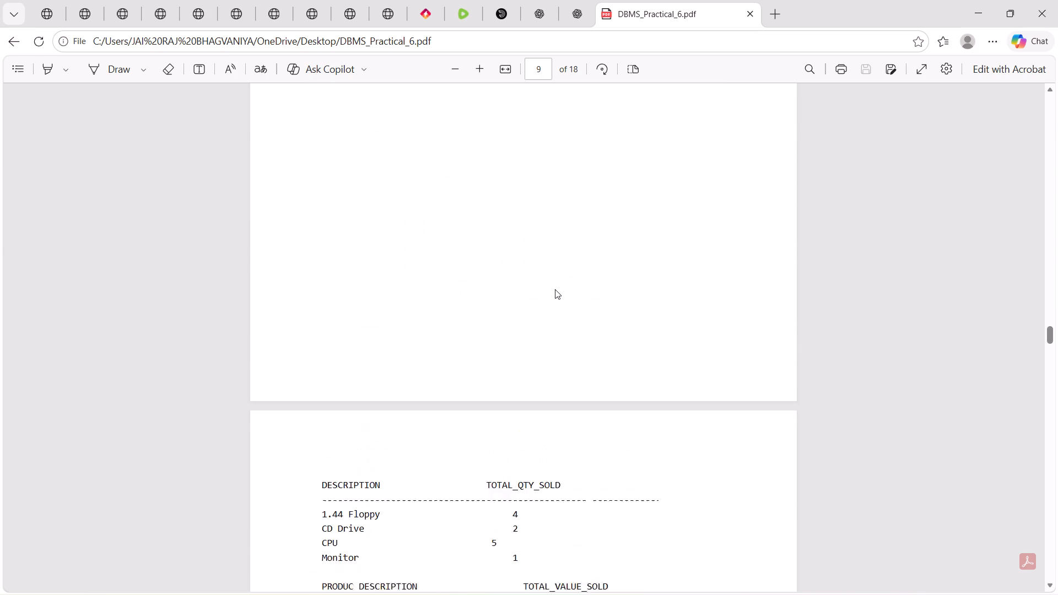
{"action": "scroll", "coordinate": [555, 289], "scroll_direction": "up", "scroll_amount": 3}
{"action": "scroll", "coordinate": [555, 289], "scroll_direction": "down", "scroll_amount": 2}
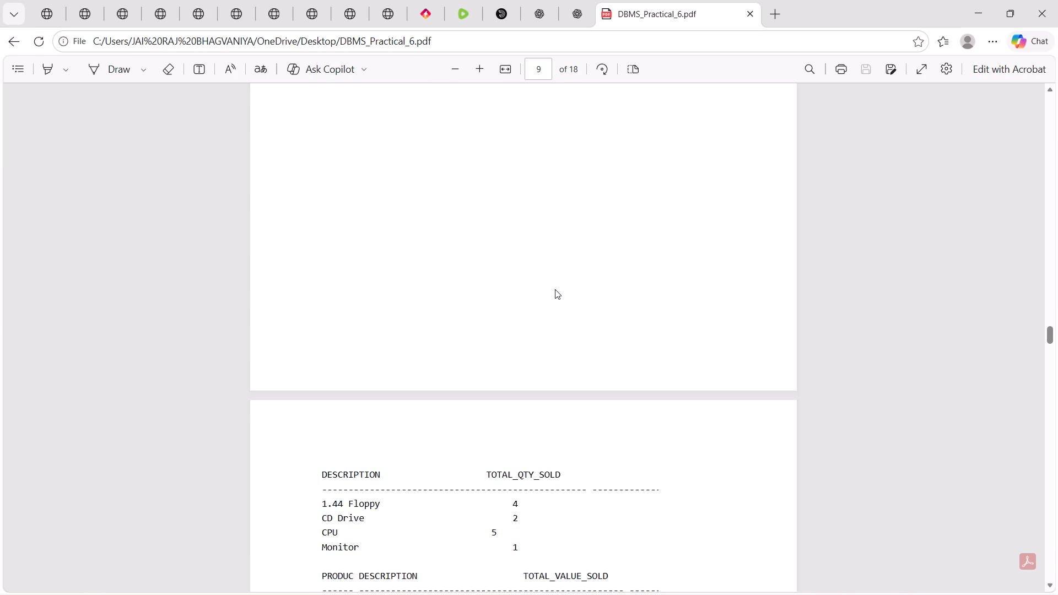
{"action": "scroll", "coordinate": [555, 289], "scroll_direction": "down", "scroll_amount": 2}
{"action": "left_click", "coordinate": [319, 323]}
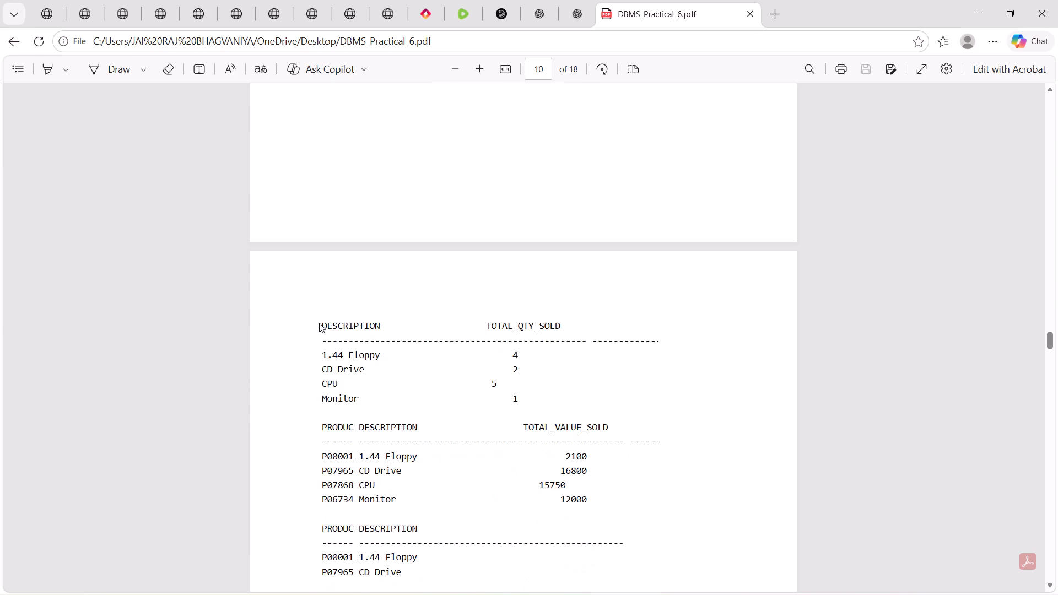
{"action": "left_click", "coordinate": [1049, 3]}
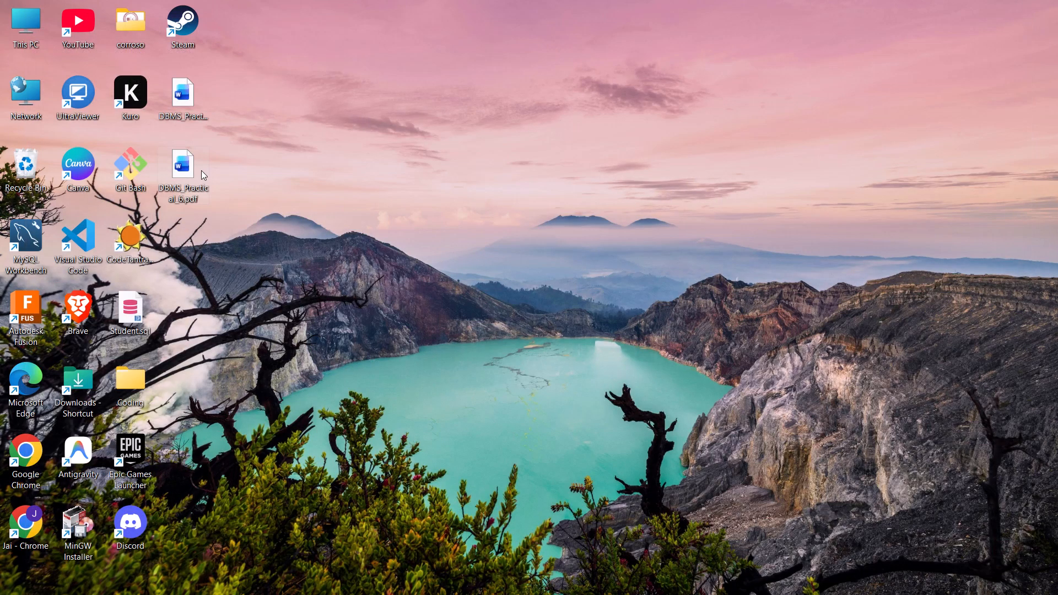
Delete DBMS_Practical_6.pdf from the desktop.
{"action": "left_click", "coordinate": [201, 170]}
{"action": "key", "text": "Delete"}
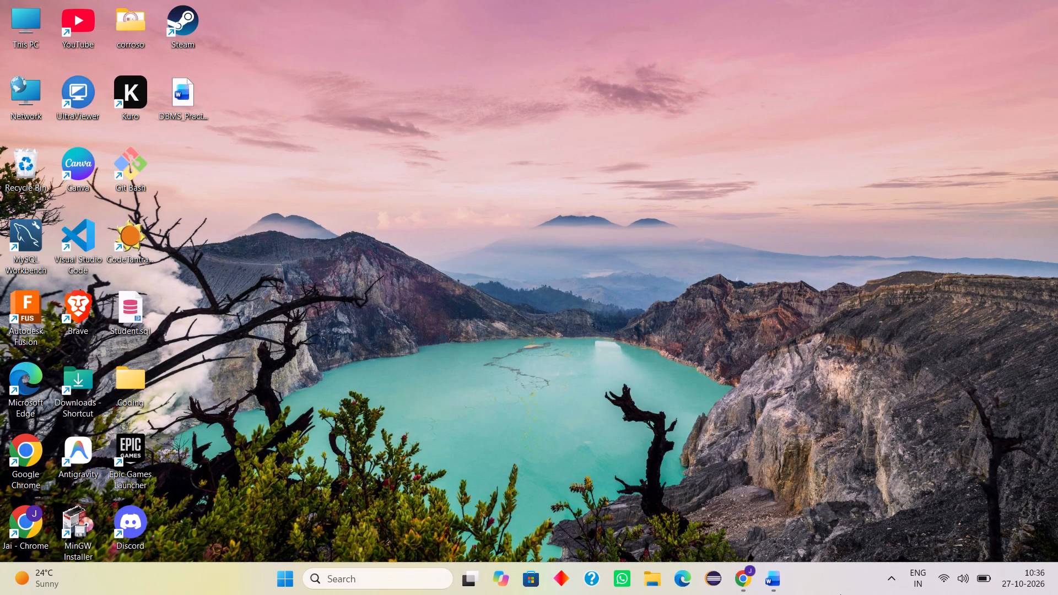
In the Word report, remove the paragraph break between the Output: heading and the first output screenshot.
{"action": "left_click", "coordinate": [763, 576]}
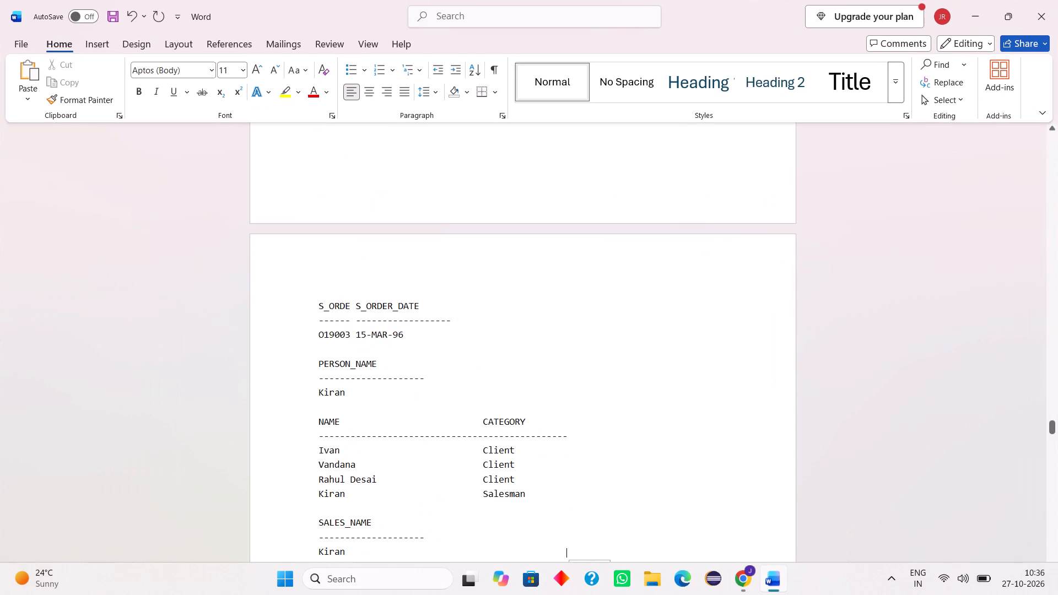
{"action": "scroll", "coordinate": [509, 420], "scroll_direction": "up", "scroll_amount": 10}
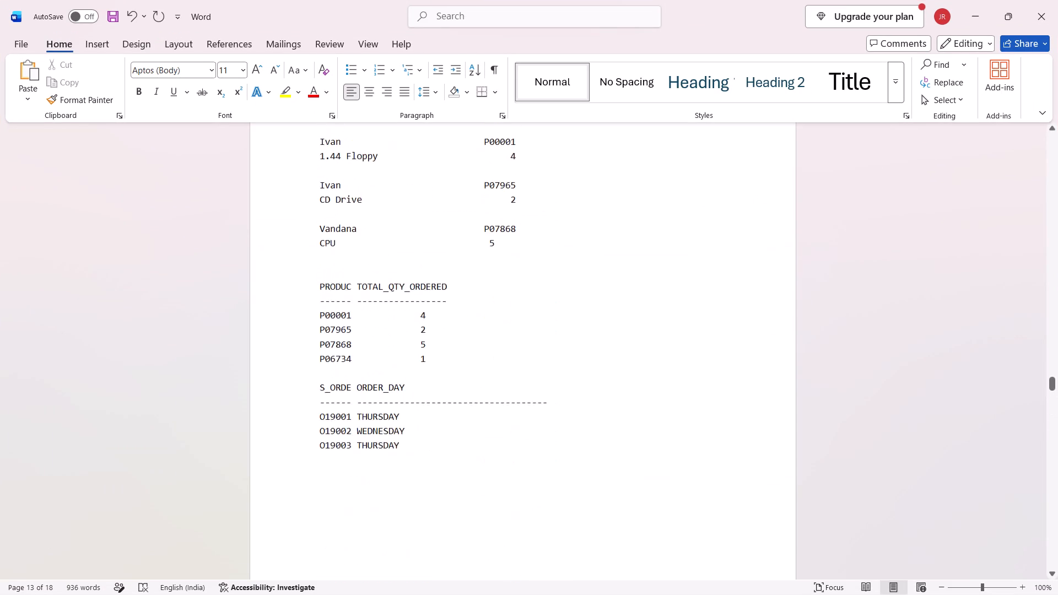
{"action": "scroll", "coordinate": [509, 420], "scroll_direction": "up", "scroll_amount": 4}
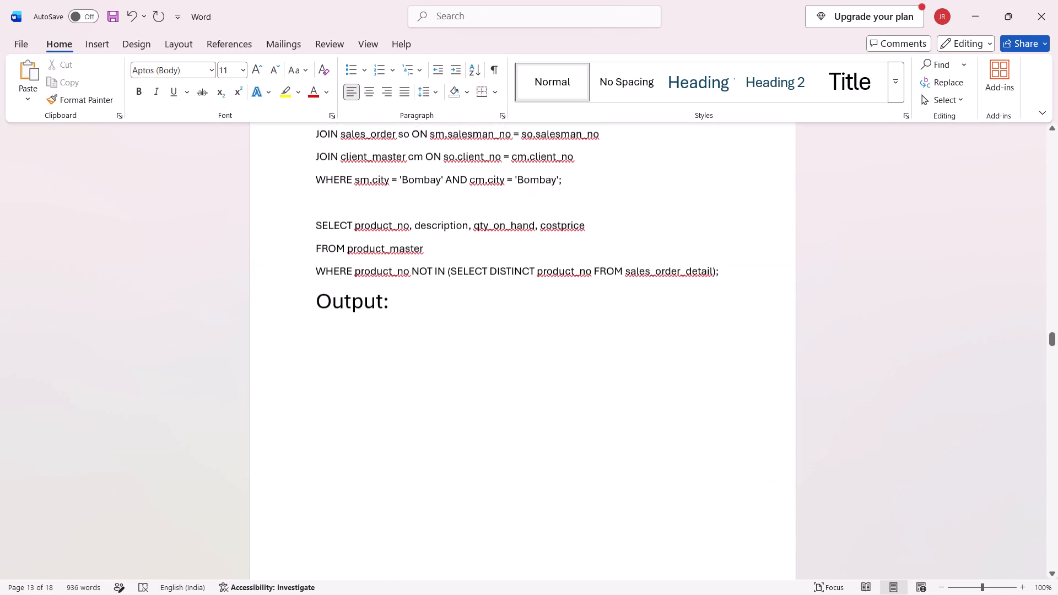
{"action": "scroll", "coordinate": [509, 420], "scroll_direction": "down", "scroll_amount": 2}
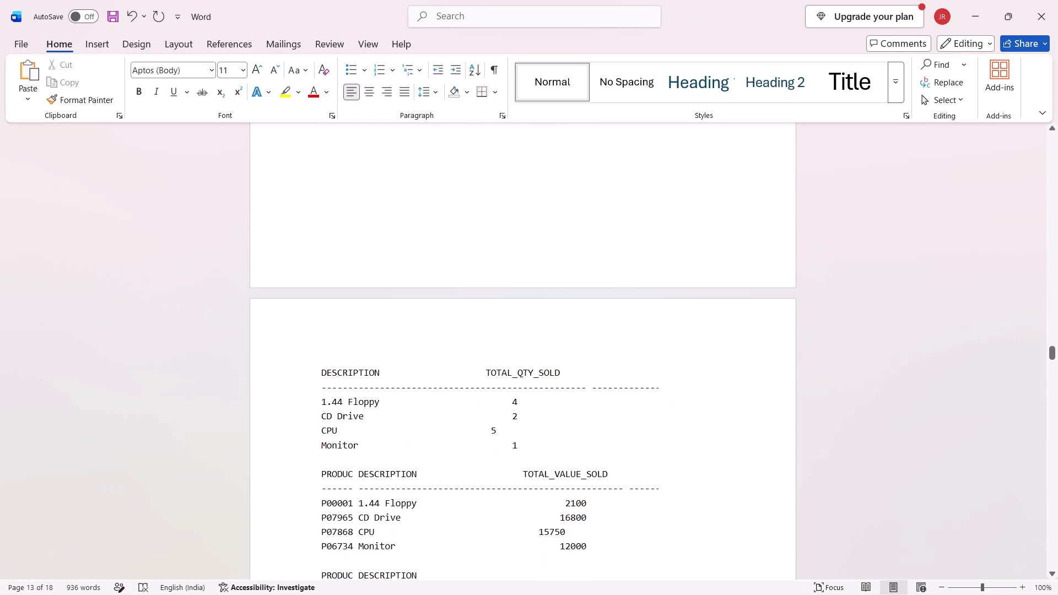
{"action": "left_click", "coordinate": [319, 367]}
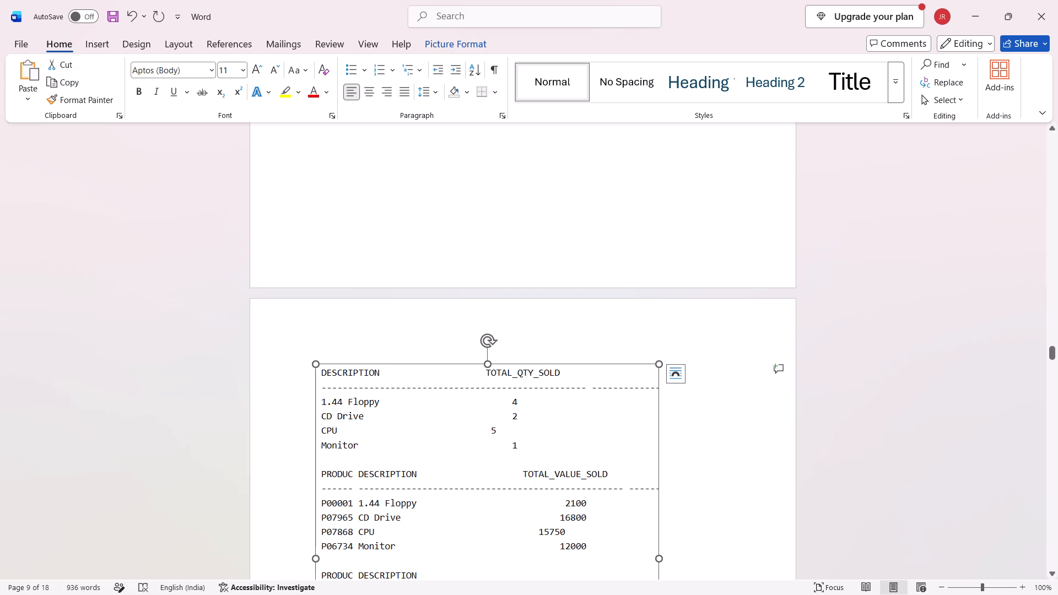
{"action": "left_click", "coordinate": [320, 347]}
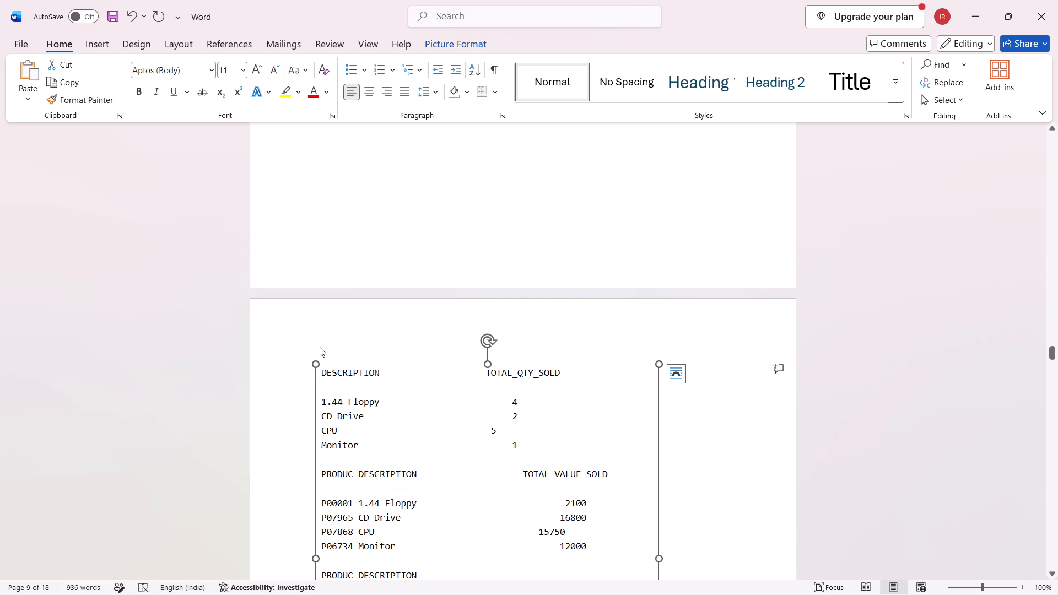
{"action": "left_click", "coordinate": [316, 355]}
{"action": "scroll", "coordinate": [332, 310], "scroll_direction": "up", "scroll_amount": 2}
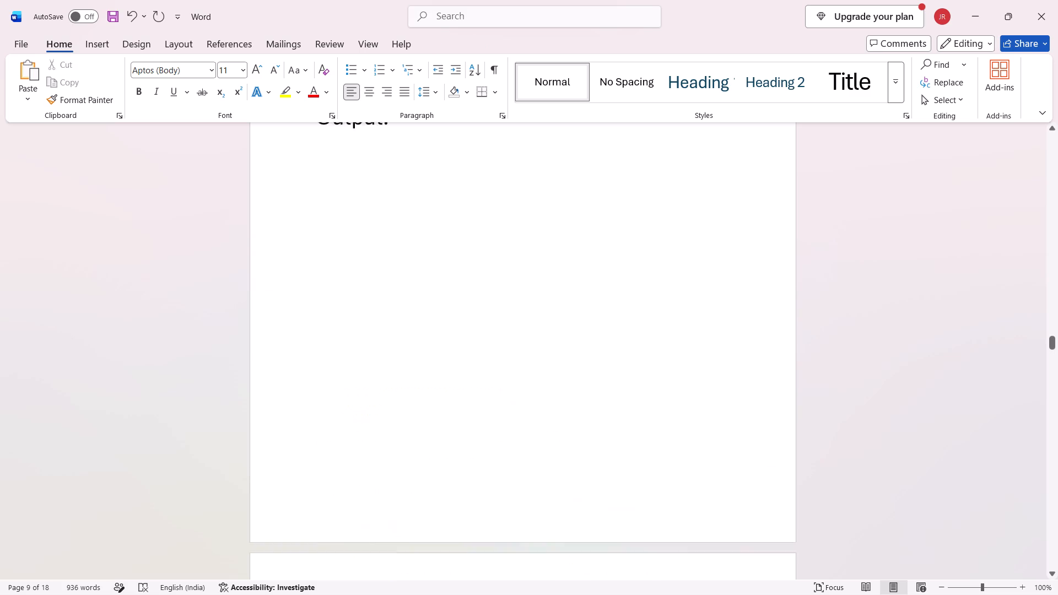
{"action": "left_click", "coordinate": [332, 310]}
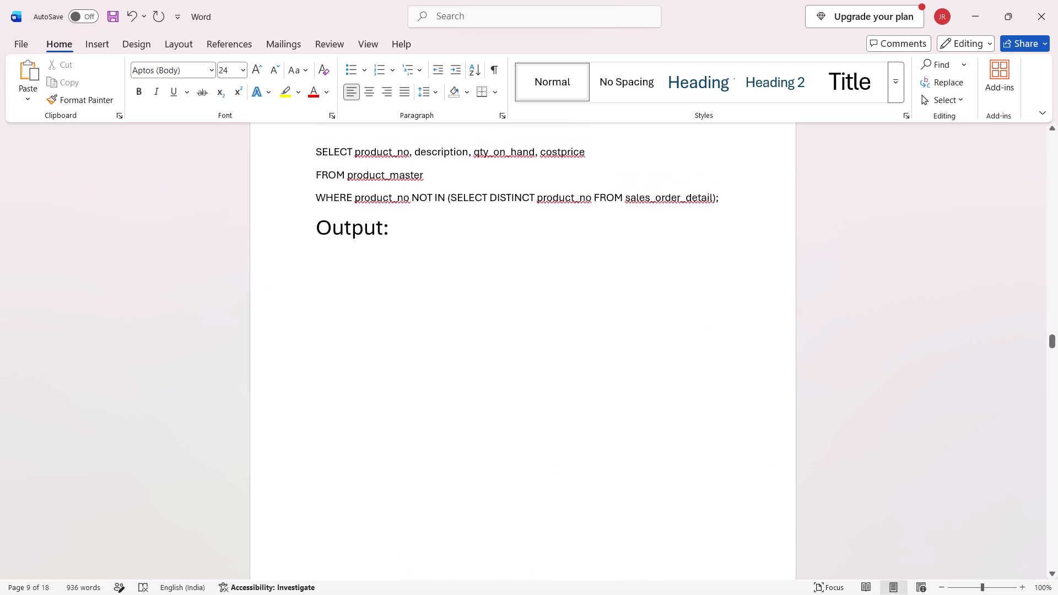
{"action": "key", "text": "Down"}
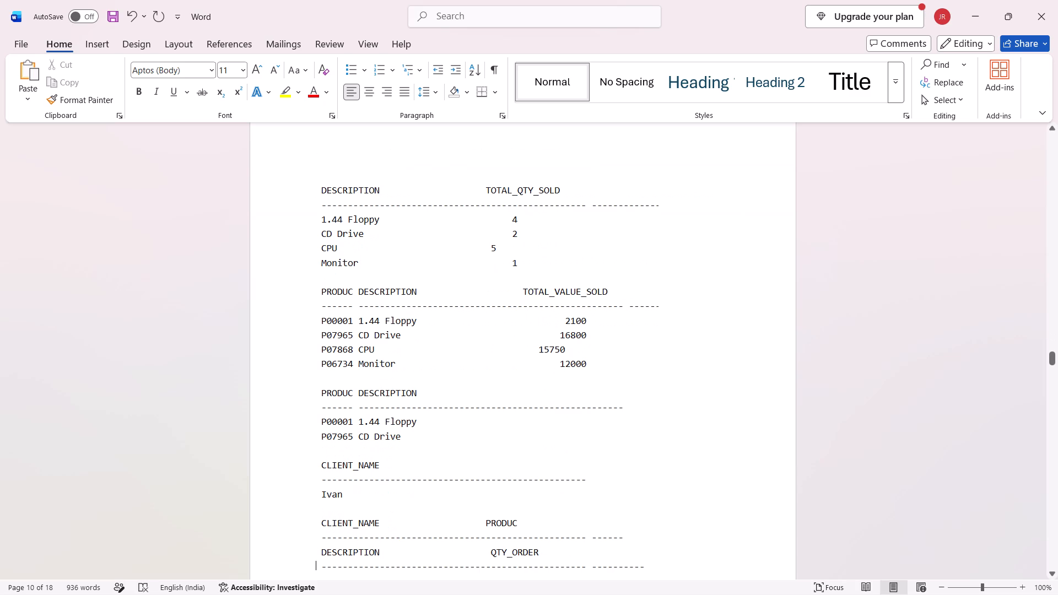
{"action": "key", "text": "BackSpace"}
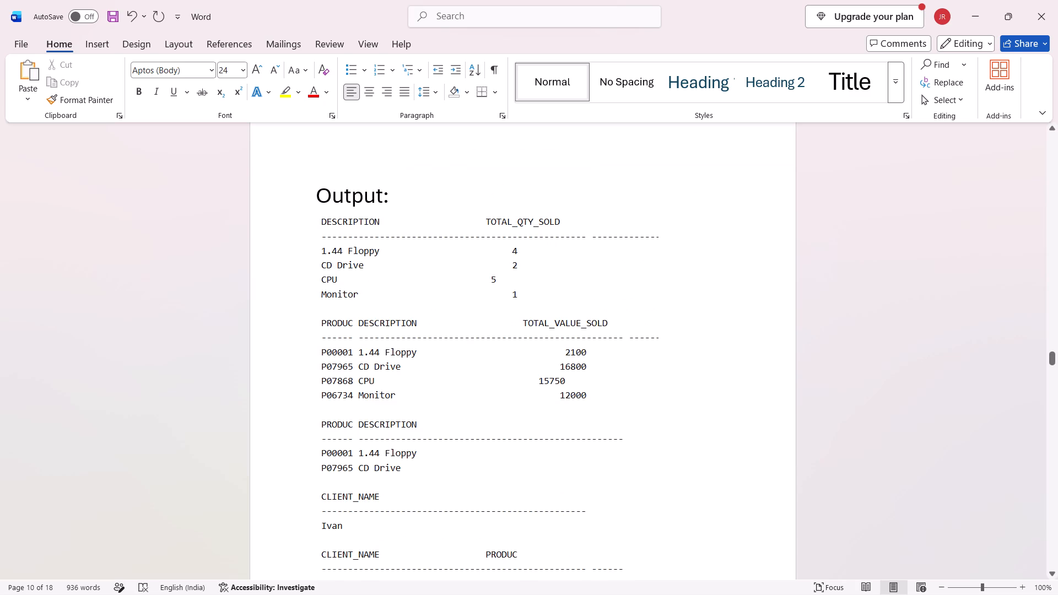
Remove the paragraph break in front of the second output screenshot, which begins with the Ivan P00001 row.
{"action": "scroll", "coordinate": [316, 230], "scroll_direction": "down", "scroll_amount": 3}
{"action": "scroll", "coordinate": [323, 353], "scroll_direction": "down", "scroll_amount": 1}
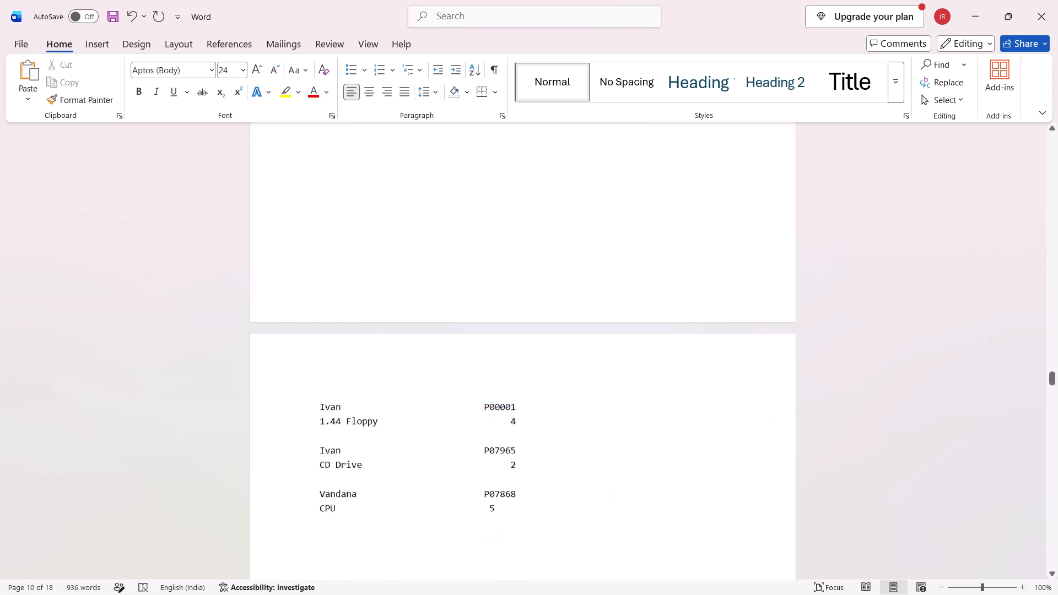
{"action": "scroll", "coordinate": [323, 353], "scroll_direction": "down", "scroll_amount": 1}
{"action": "left_click", "coordinate": [314, 295]}
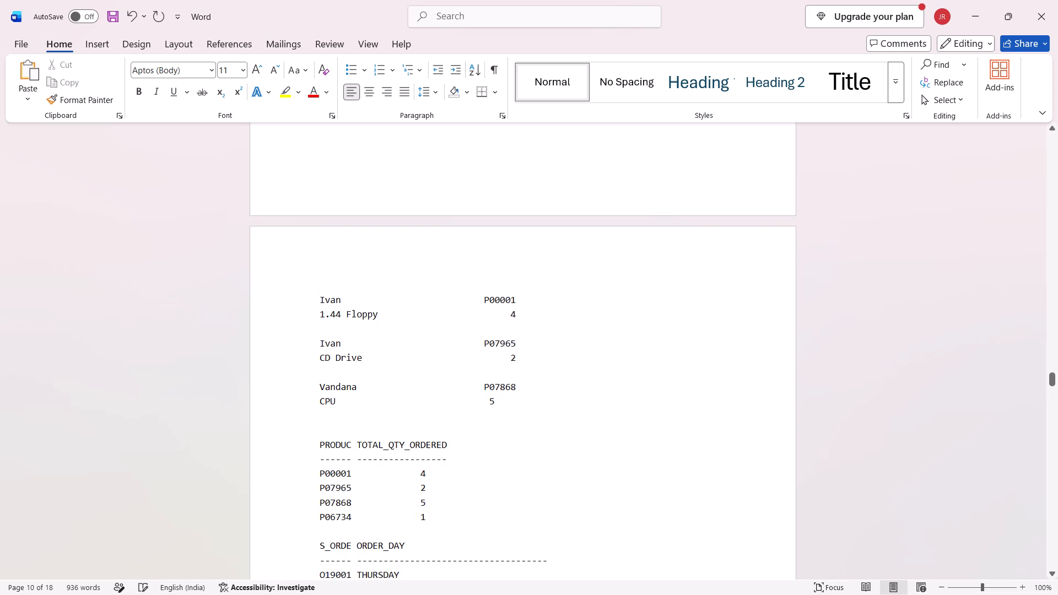
{"action": "scroll", "coordinate": [306, 485], "scroll_direction": "down", "scroll_amount": 2}
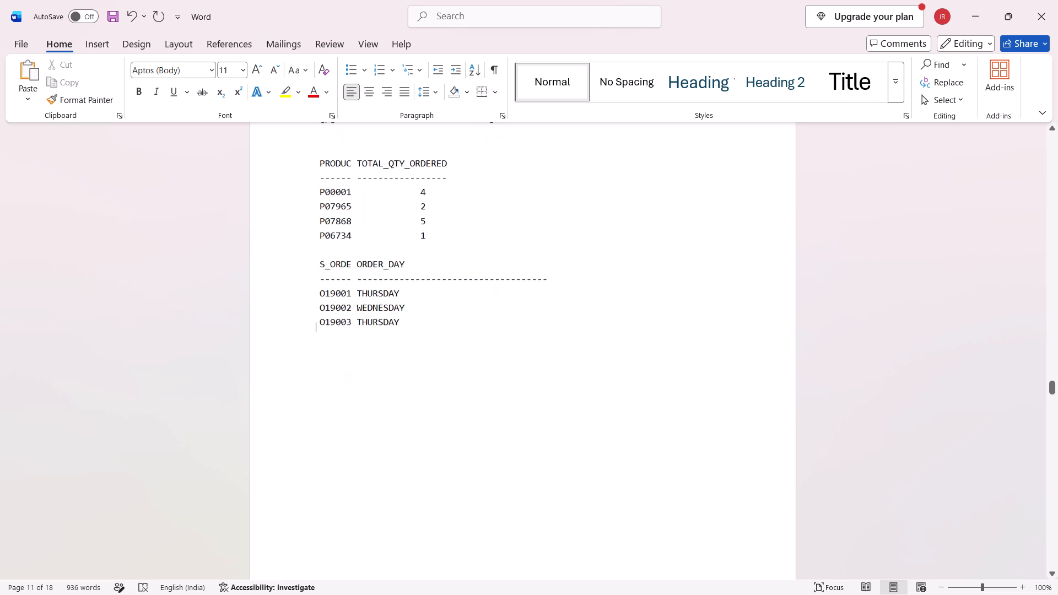
{"action": "key", "text": "BackSpace"}
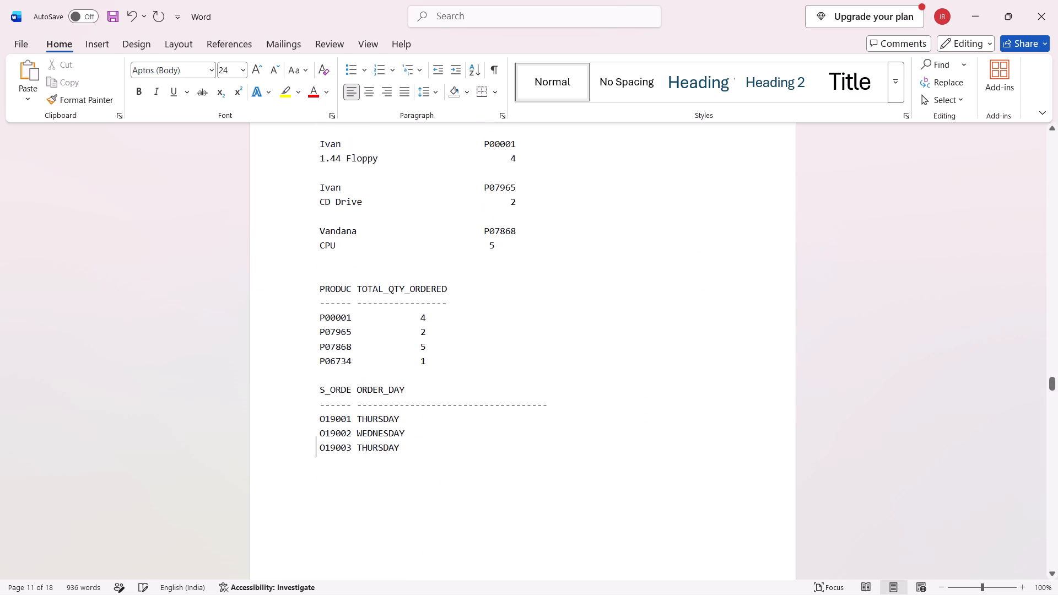
Remove the paragraph break between the S_ORDER_DATE output screenshot and the COLUMN_NAME output screenshot that follows it.
{"action": "scroll", "coordinate": [309, 361], "scroll_direction": "up", "scroll_amount": 7}
{"action": "scroll", "coordinate": [309, 361], "scroll_direction": "down", "scroll_amount": 2}
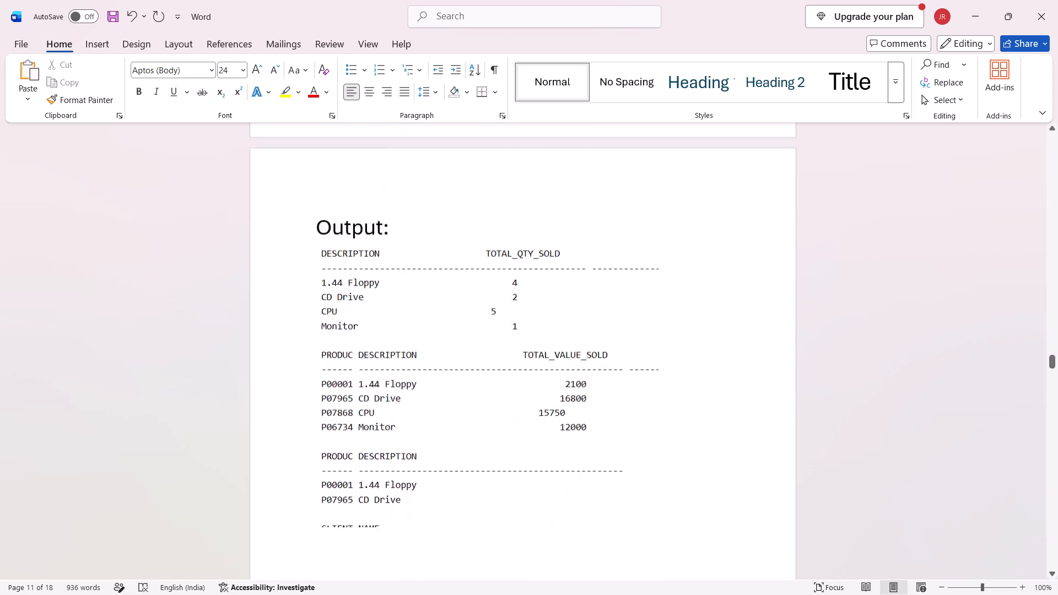
{"action": "scroll", "coordinate": [309, 361], "scroll_direction": "down", "scroll_amount": 6}
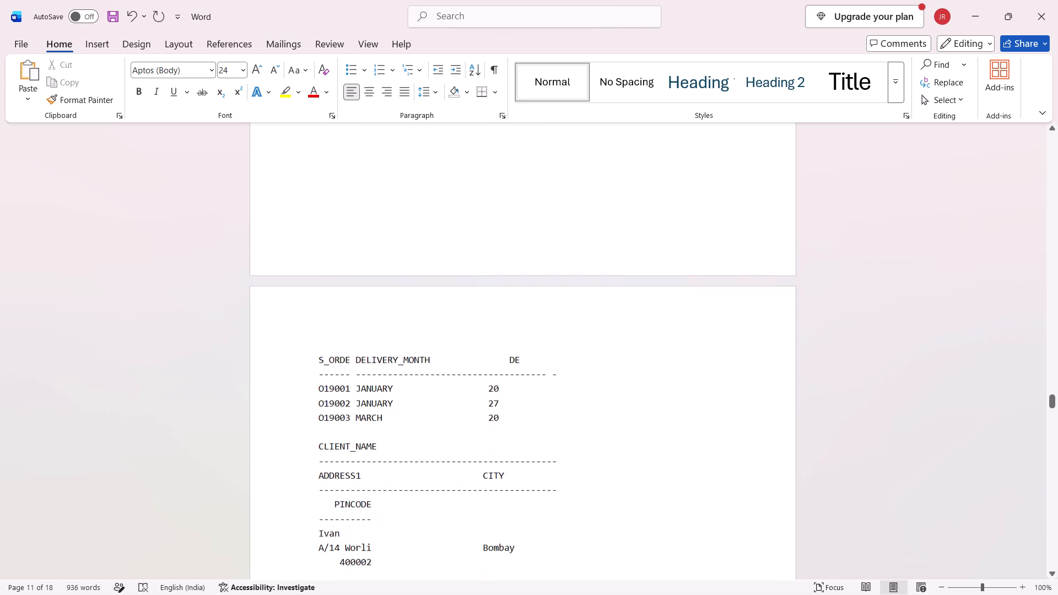
{"action": "key", "text": "Down"}
{"action": "key", "text": "BackSpace"}
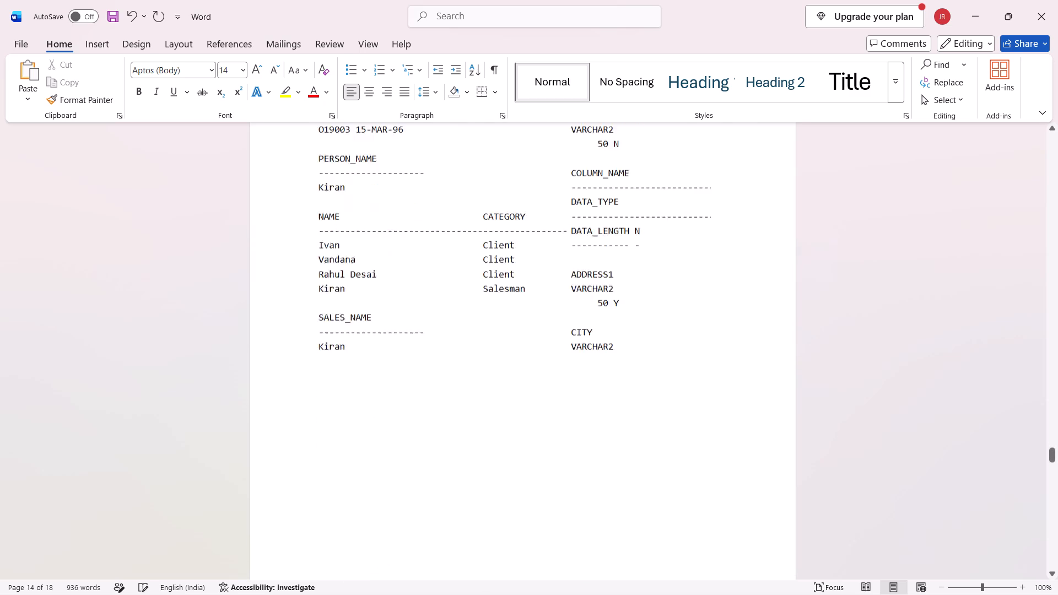
Remove the paragraph break in front of the third output screenshot, which begins with S_ORDE DELIVERY_MONTH.
{"action": "scroll", "coordinate": [309, 361], "scroll_direction": "up", "scroll_amount": 6}
{"action": "scroll", "coordinate": [309, 361], "scroll_direction": "down", "scroll_amount": 1}
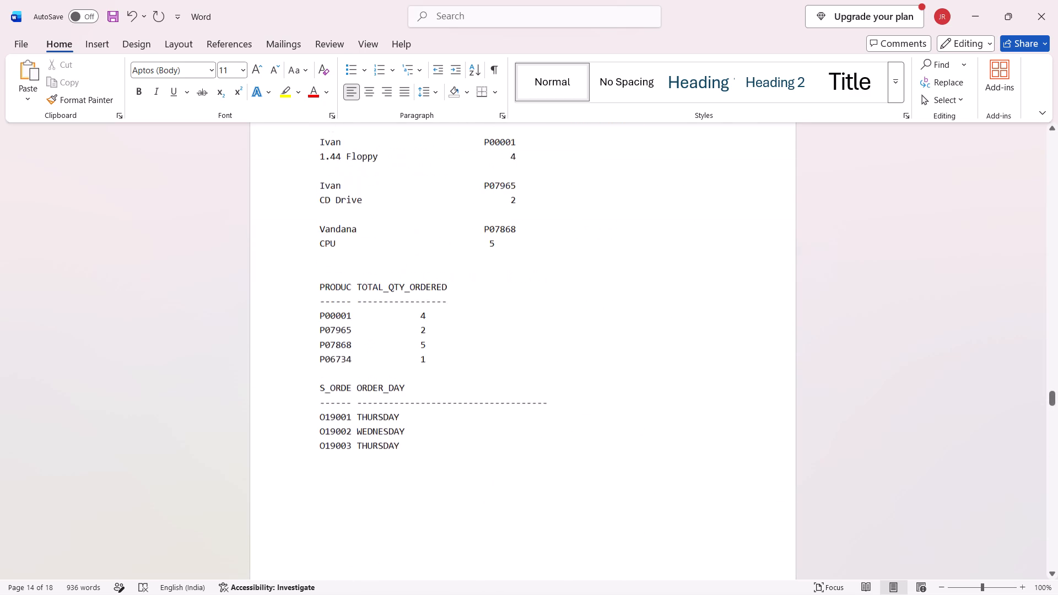
{"action": "scroll", "coordinate": [309, 361], "scroll_direction": "down", "scroll_amount": 1}
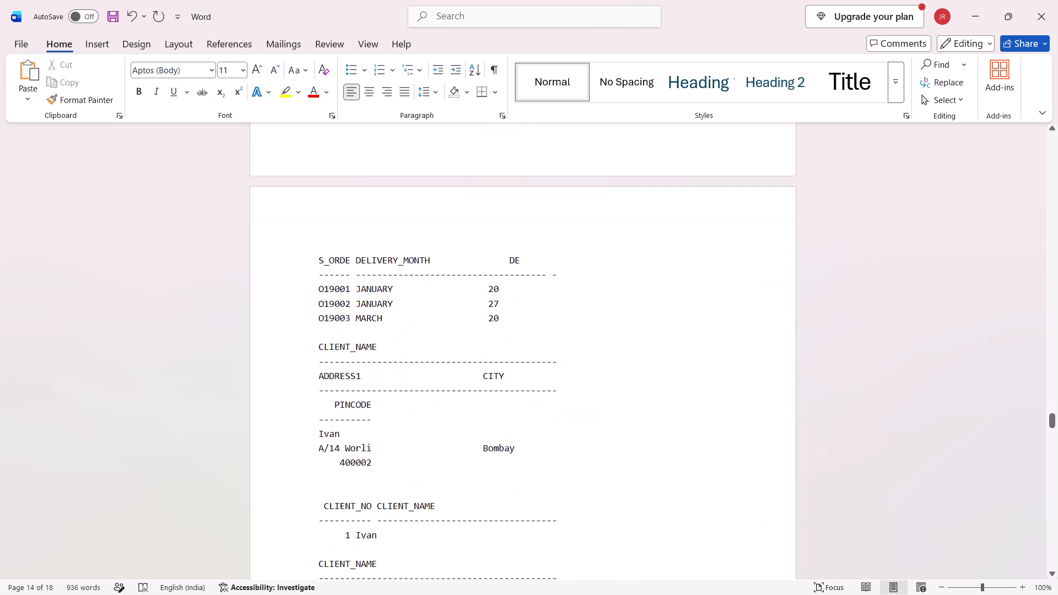
{"action": "scroll", "coordinate": [309, 361], "scroll_direction": "down", "scroll_amount": 1}
{"action": "left_click", "coordinate": [312, 382]}
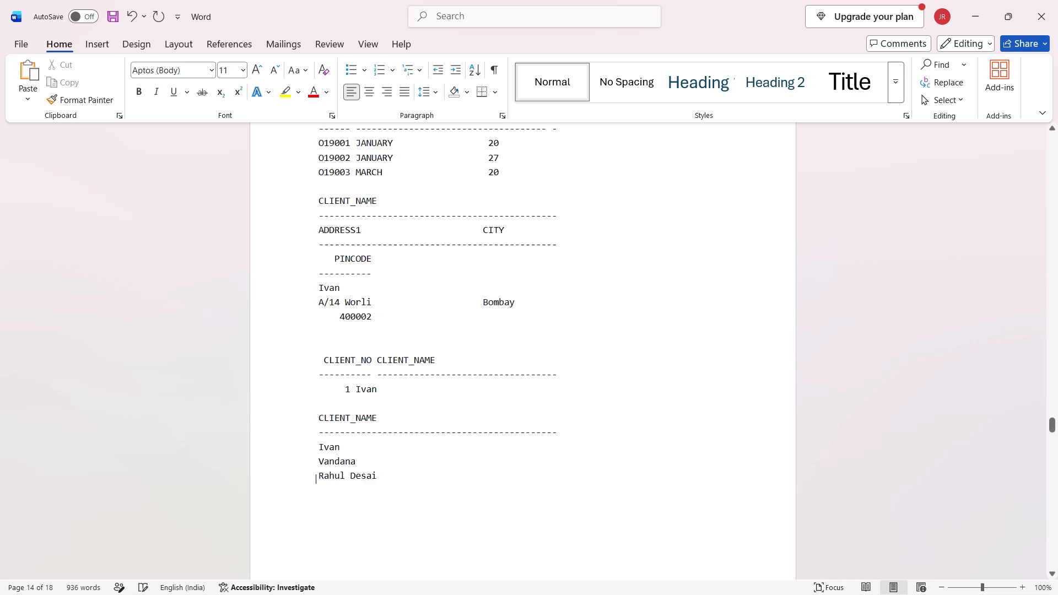
{"action": "key", "text": "BackSpace"}
{"action": "scroll", "coordinate": [312, 382], "scroll_direction": "up", "scroll_amount": 1}
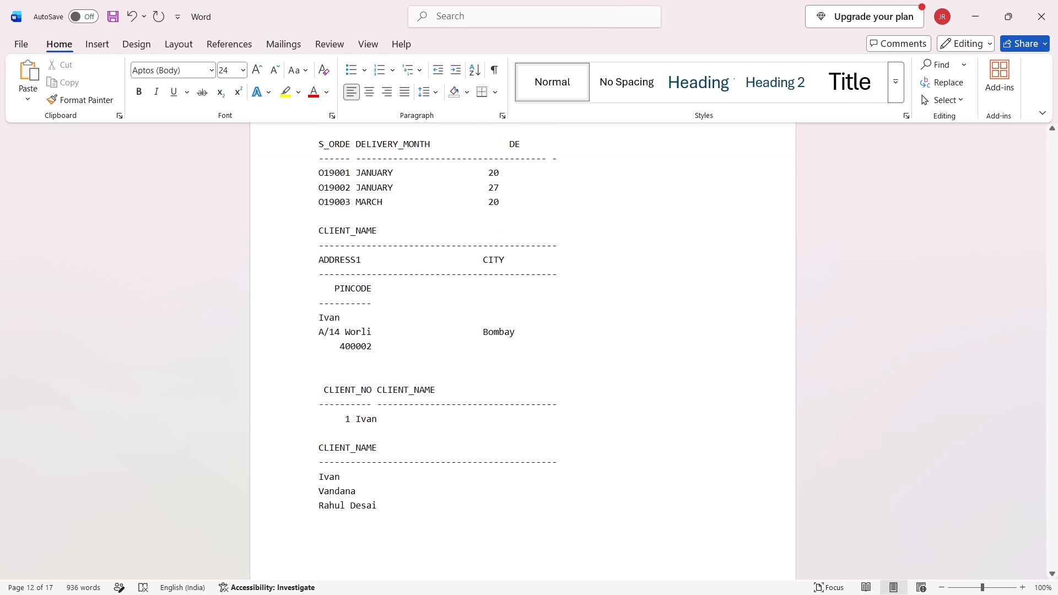
{"action": "scroll", "coordinate": [312, 382], "scroll_direction": "up", "scroll_amount": 3}
{"action": "key", "text": "BackSpace"}
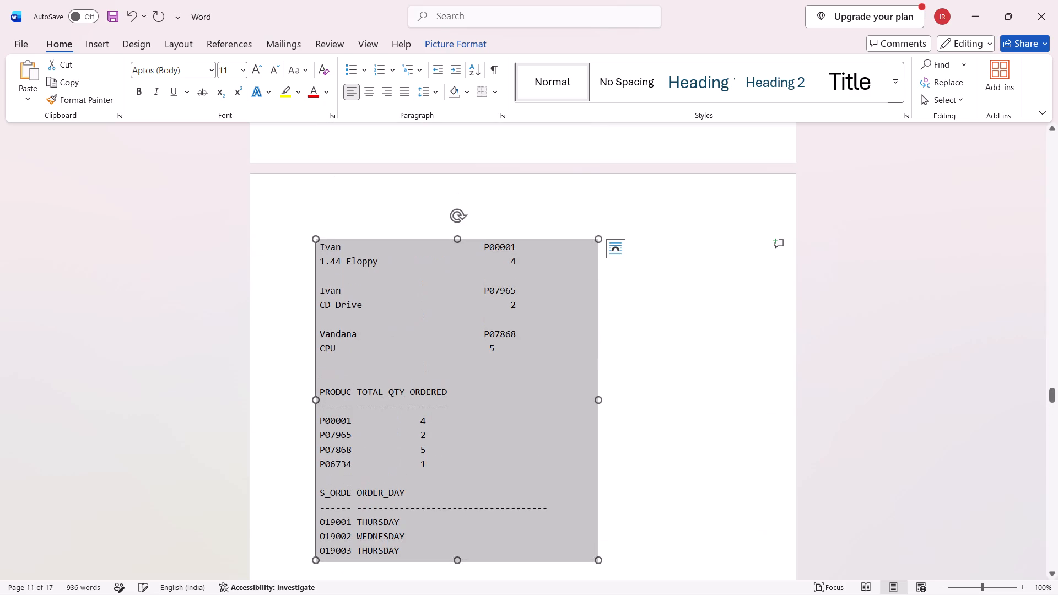
{"action": "left_click", "coordinate": [536, 364]}
{"action": "scroll", "coordinate": [671, 358], "scroll_direction": "up", "scroll_amount": 3}
{"action": "left_click", "coordinate": [671, 358]}
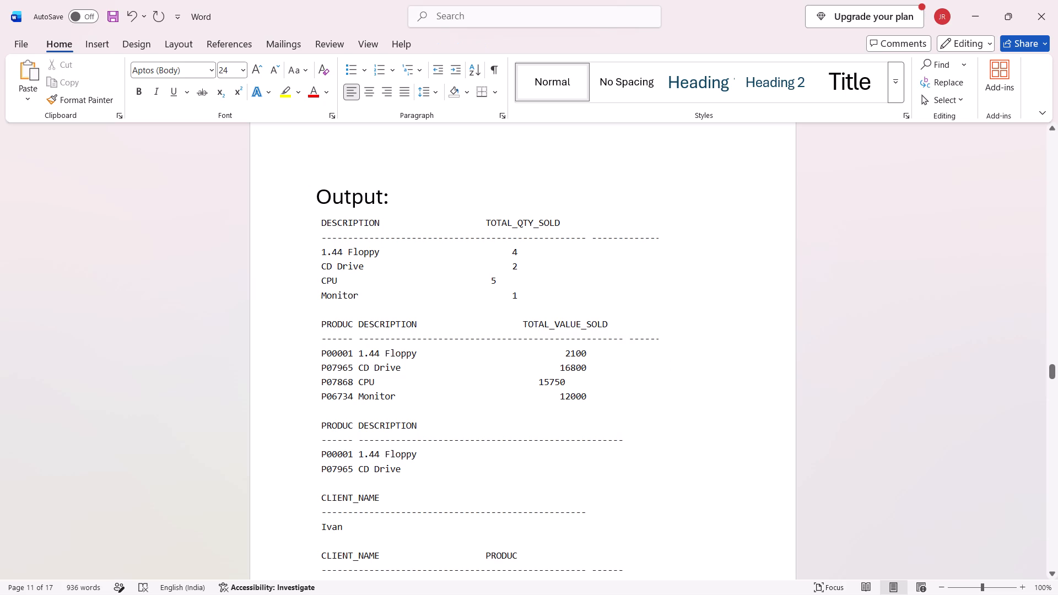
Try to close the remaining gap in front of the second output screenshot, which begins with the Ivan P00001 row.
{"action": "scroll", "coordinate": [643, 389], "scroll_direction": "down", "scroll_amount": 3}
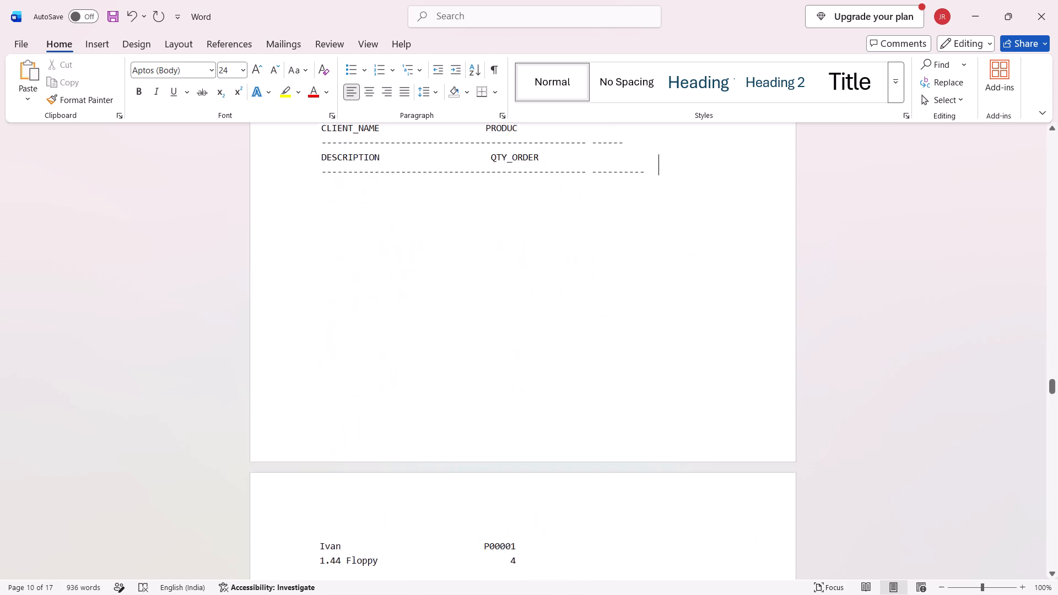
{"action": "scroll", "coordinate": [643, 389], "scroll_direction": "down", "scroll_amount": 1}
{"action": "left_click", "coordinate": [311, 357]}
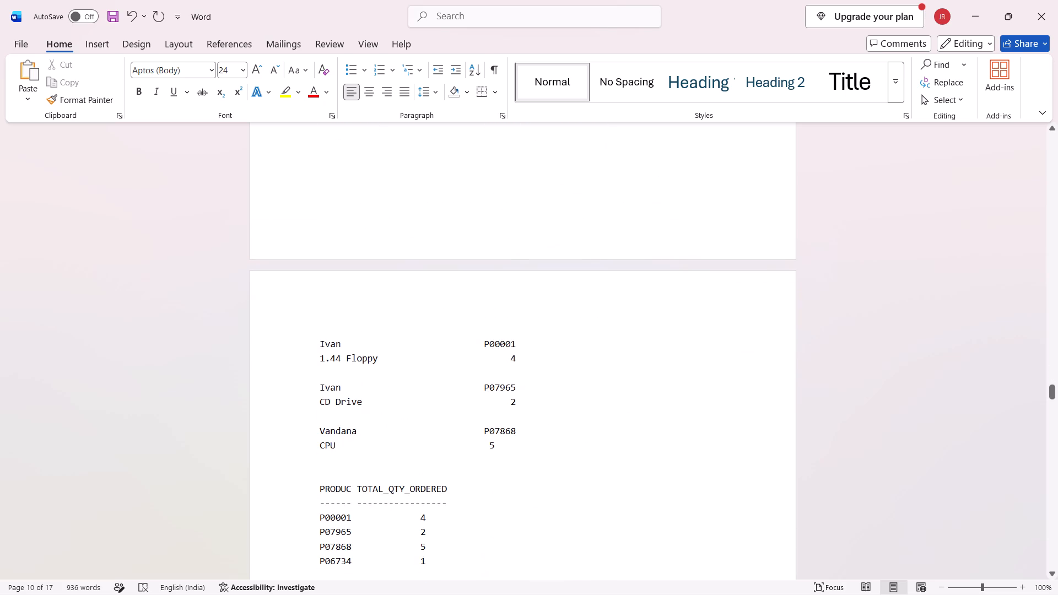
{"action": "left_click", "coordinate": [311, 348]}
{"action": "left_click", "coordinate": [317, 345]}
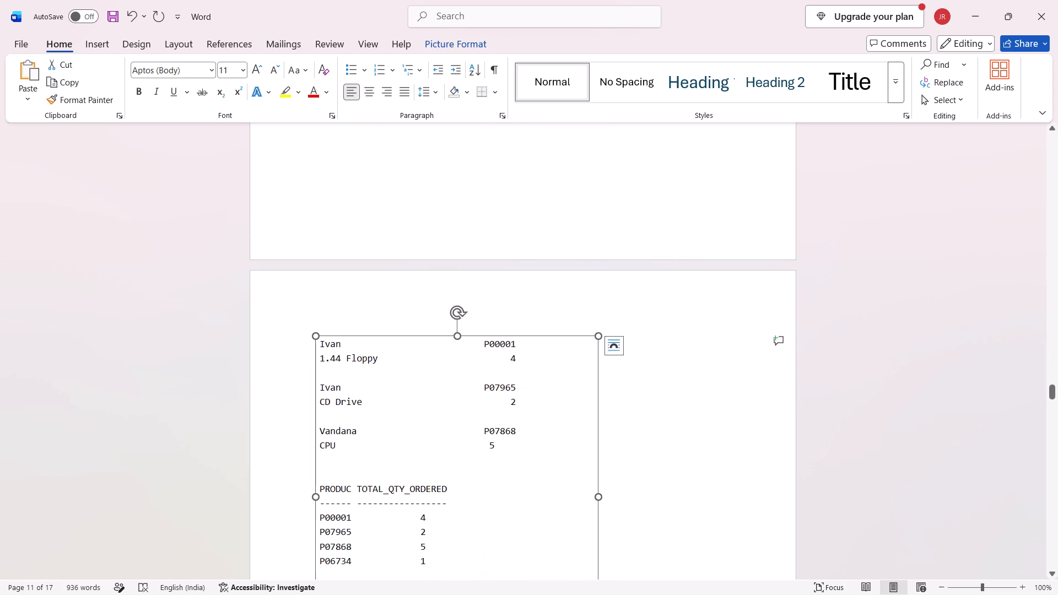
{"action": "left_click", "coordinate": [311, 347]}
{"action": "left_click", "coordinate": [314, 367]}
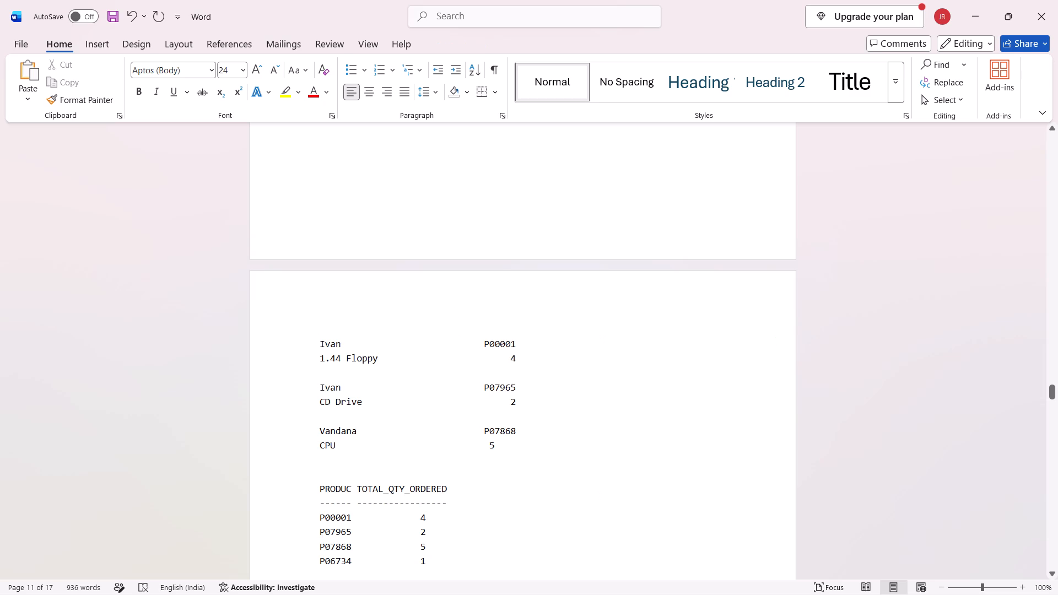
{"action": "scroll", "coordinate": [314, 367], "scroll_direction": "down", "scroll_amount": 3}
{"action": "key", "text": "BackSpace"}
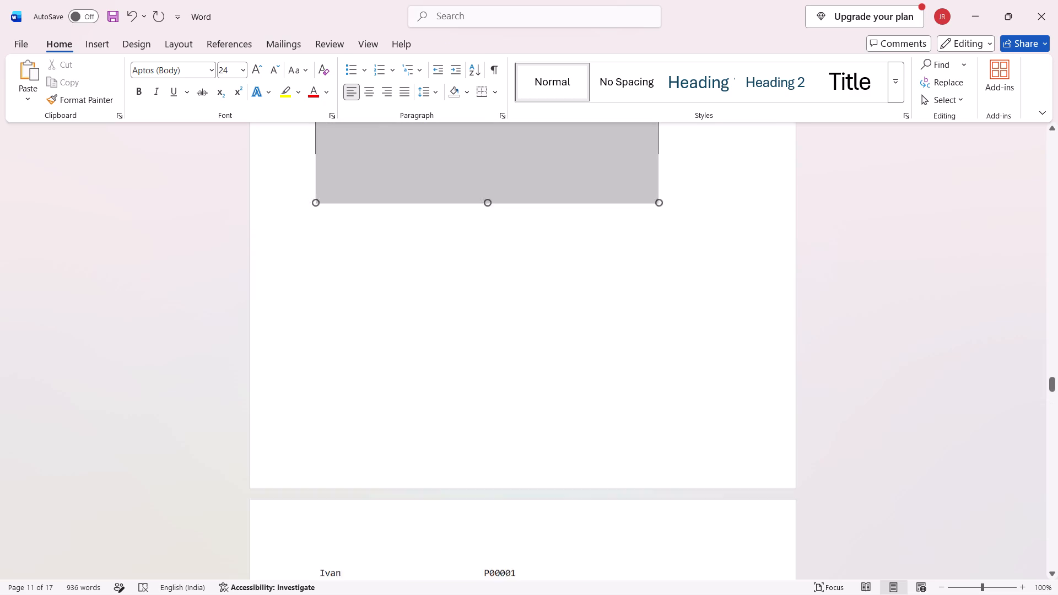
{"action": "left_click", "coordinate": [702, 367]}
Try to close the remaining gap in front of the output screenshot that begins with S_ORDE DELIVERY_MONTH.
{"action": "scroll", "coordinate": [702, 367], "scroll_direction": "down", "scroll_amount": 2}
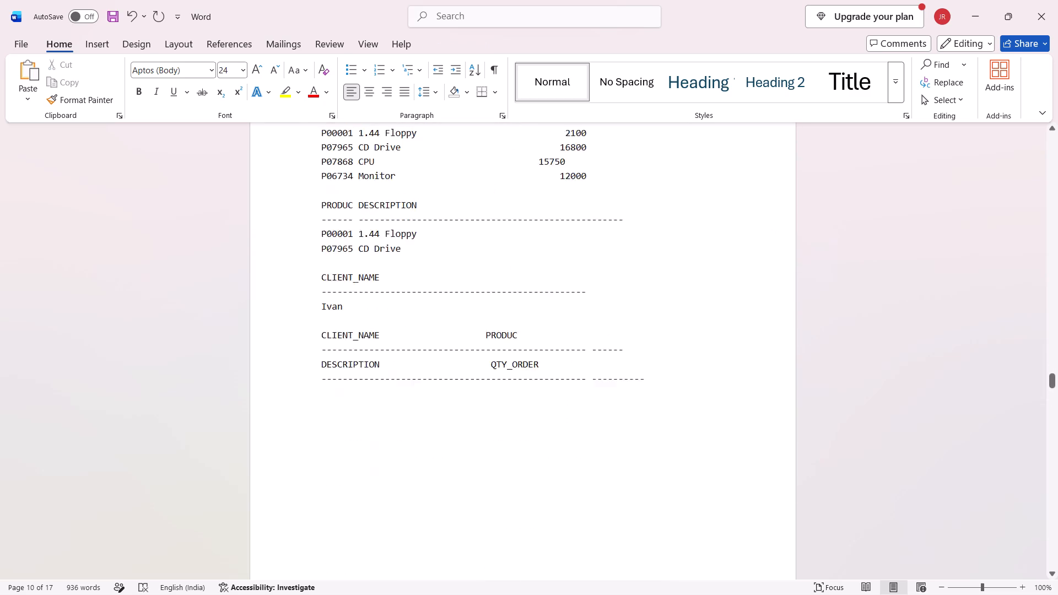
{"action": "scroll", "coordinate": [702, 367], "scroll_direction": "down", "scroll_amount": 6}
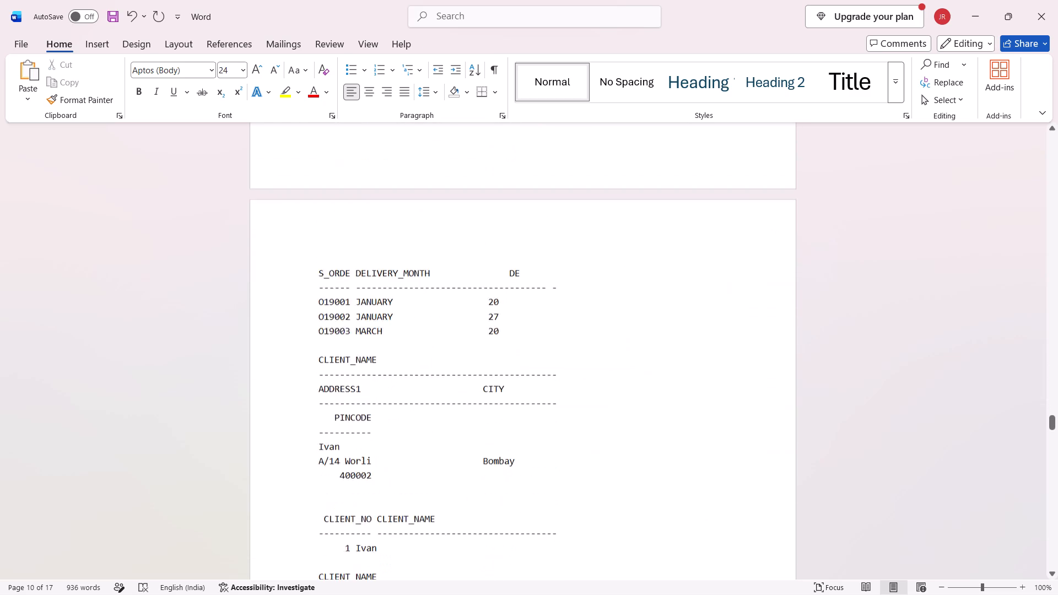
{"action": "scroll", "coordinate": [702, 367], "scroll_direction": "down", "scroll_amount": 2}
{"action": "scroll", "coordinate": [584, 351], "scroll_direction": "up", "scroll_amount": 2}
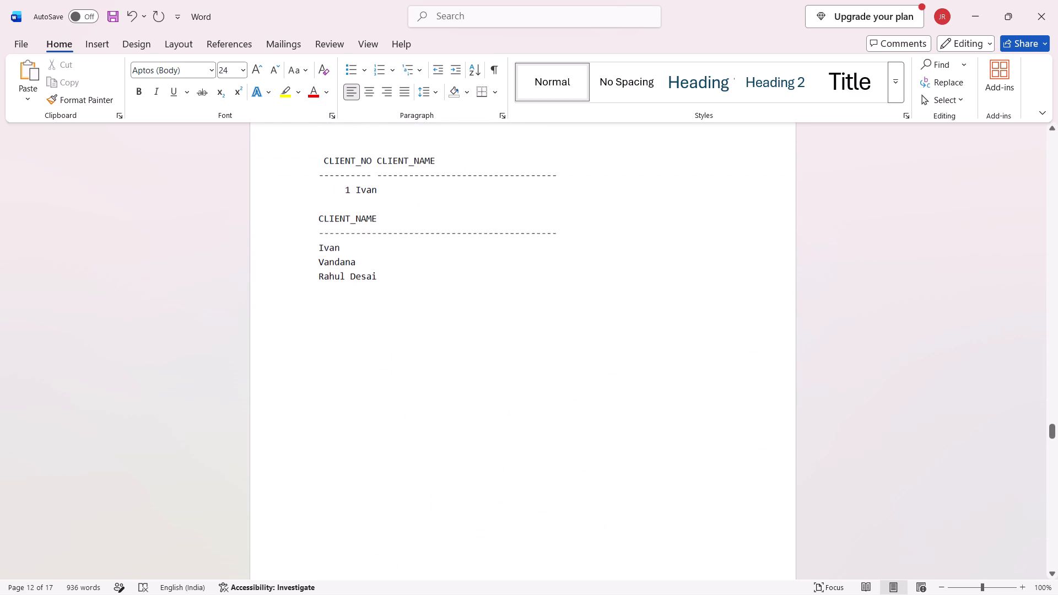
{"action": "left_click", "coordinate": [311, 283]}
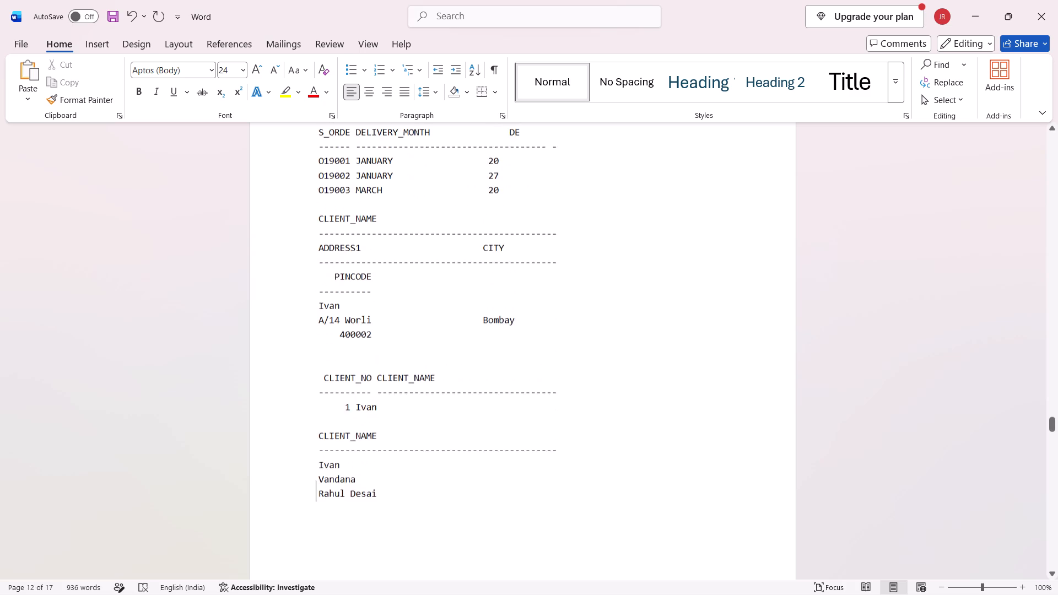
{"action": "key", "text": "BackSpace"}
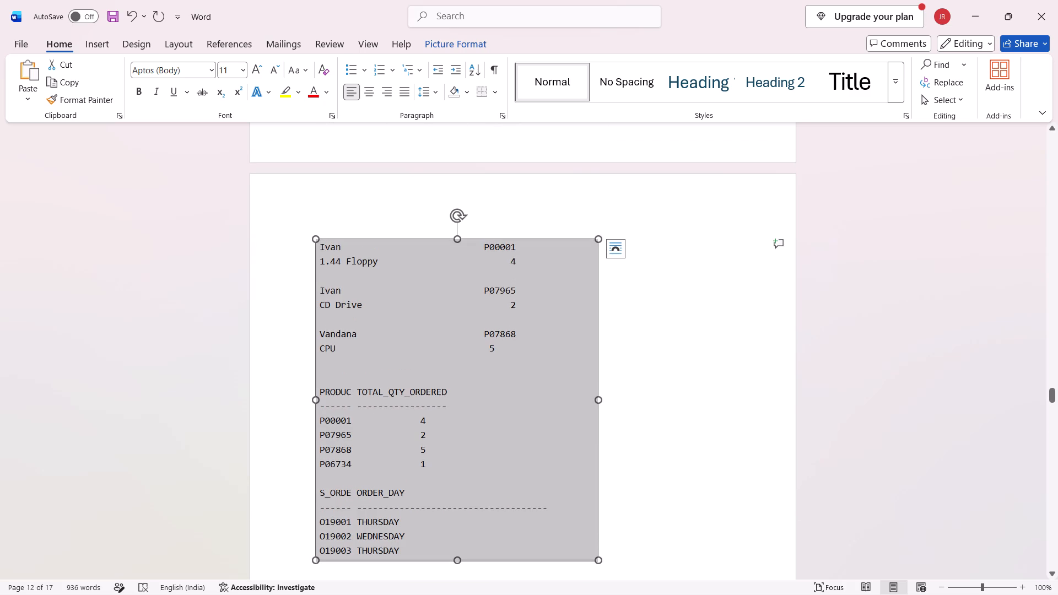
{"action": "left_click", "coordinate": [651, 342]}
Examine the output pages from the first screenshot through the S_ORDER_DATE page for spacing and layout.
{"action": "scroll", "coordinate": [651, 342], "scroll_direction": "up", "scroll_amount": 1}
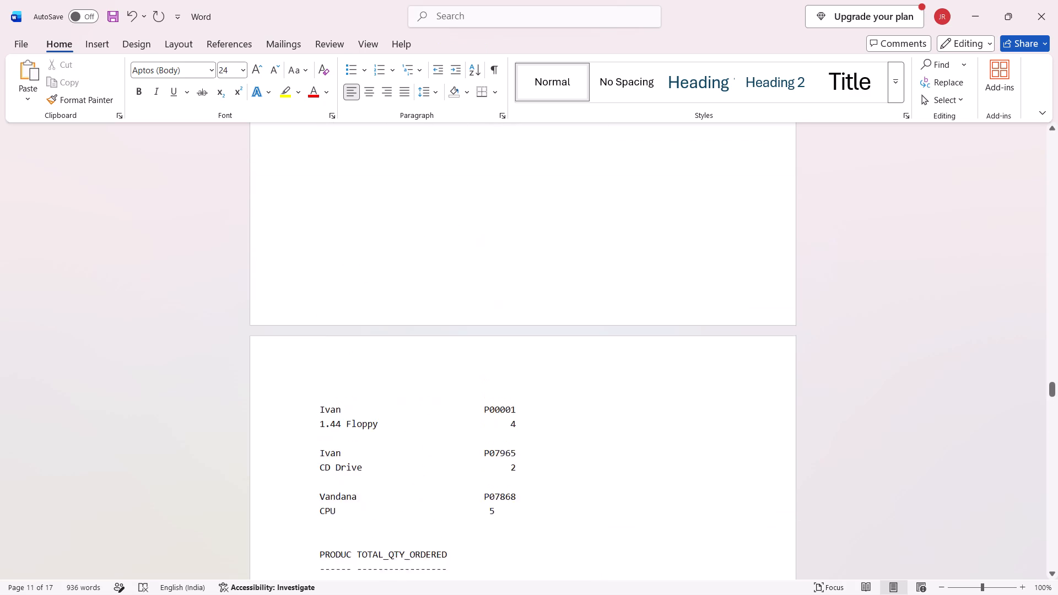
{"action": "scroll", "coordinate": [651, 342], "scroll_direction": "up", "scroll_amount": 2}
{"action": "scroll", "coordinate": [651, 342], "scroll_direction": "down", "scroll_amount": 2}
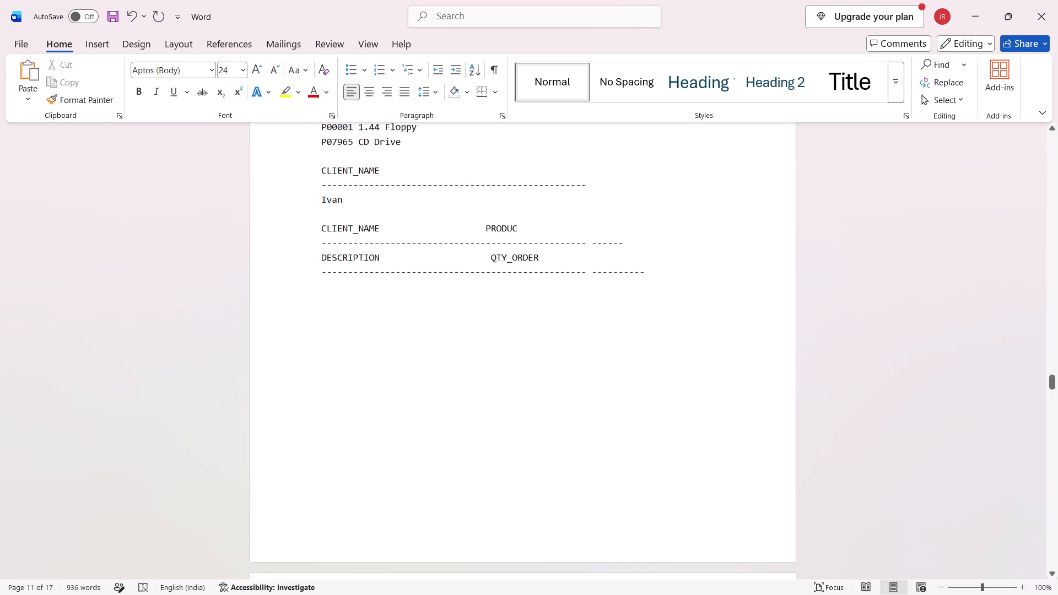
{"action": "scroll", "coordinate": [651, 342], "scroll_direction": "down", "scroll_amount": 3}
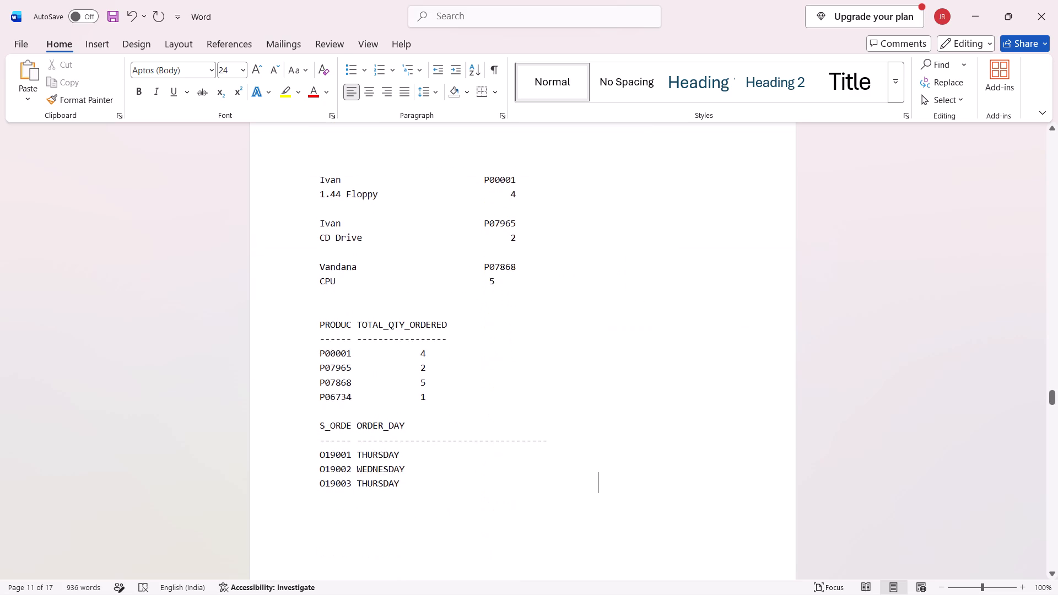
{"action": "scroll", "coordinate": [651, 342], "scroll_direction": "down", "scroll_amount": 4}
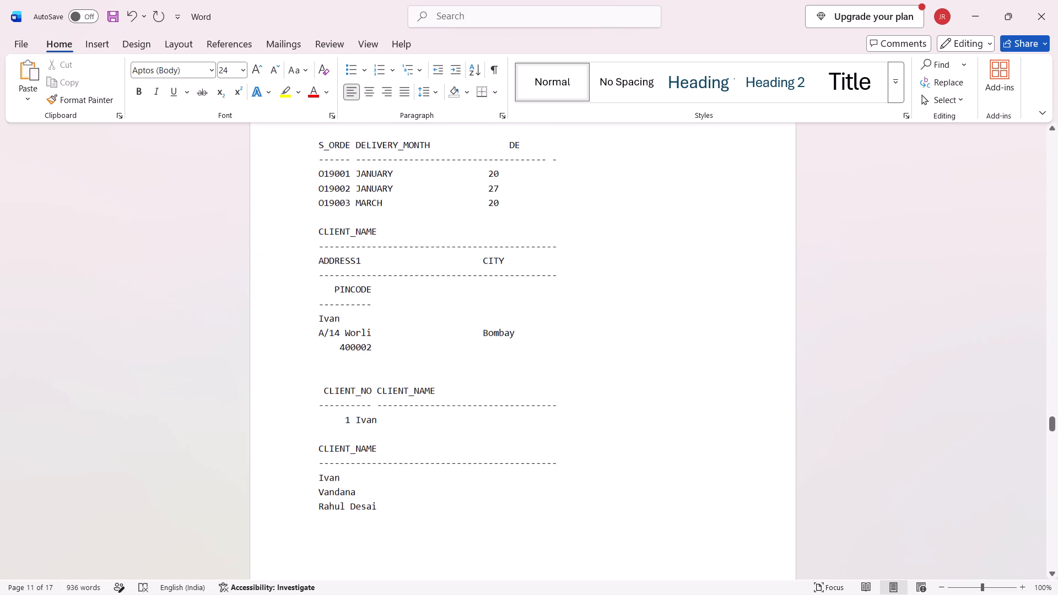
{"action": "scroll", "coordinate": [651, 342], "scroll_direction": "down", "scroll_amount": 3}
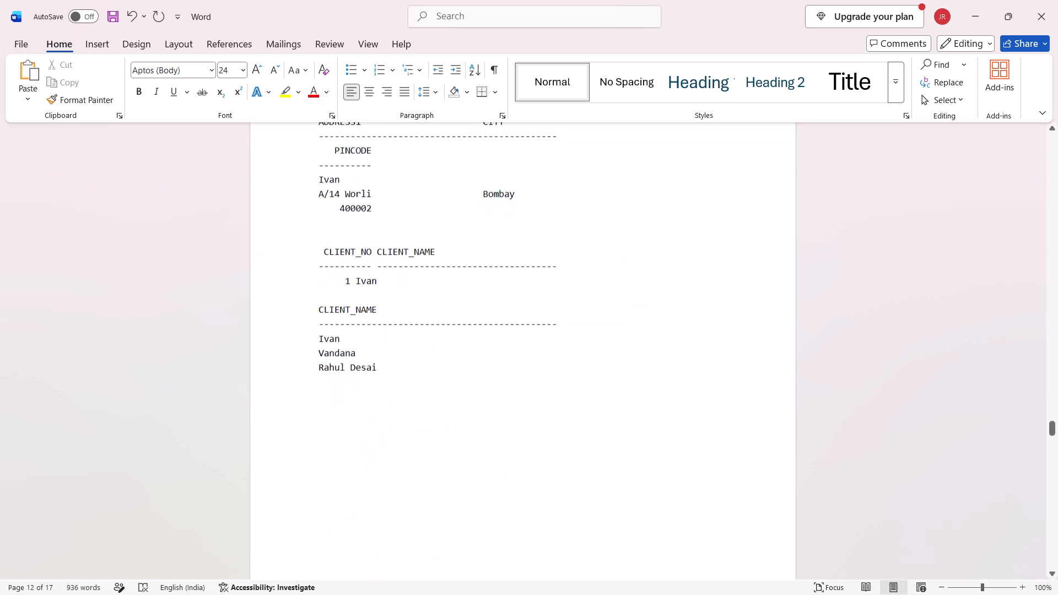
{"action": "scroll", "coordinate": [651, 342], "scroll_direction": "down", "scroll_amount": 4}
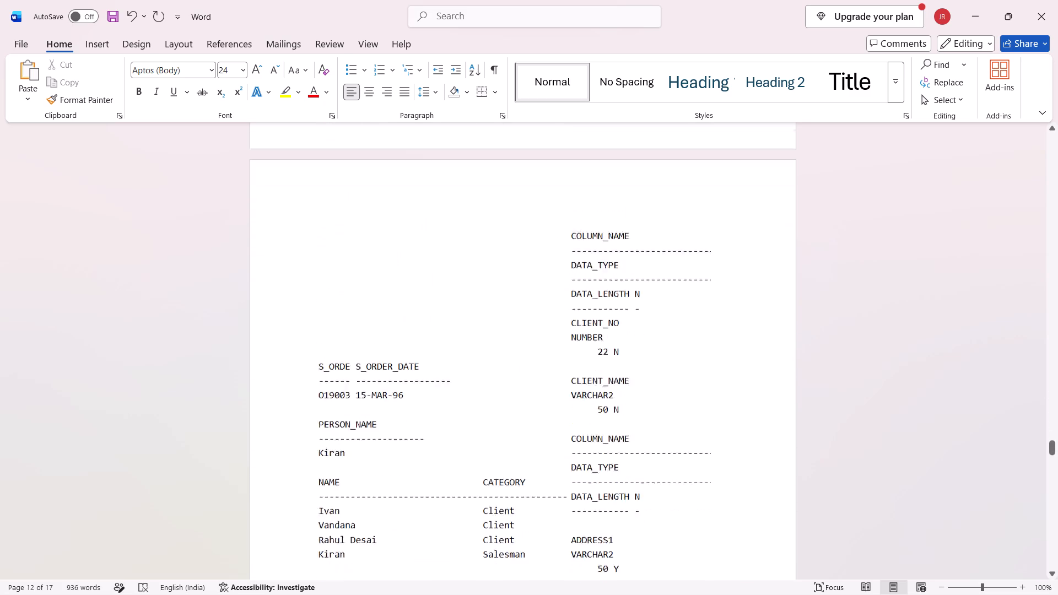
Delete the COLUMN_NAME output screenshot sitting beside the S_ORDER_DATE screenshot, which lists CLIENT_NO, CLIENT_NAME and ADDRESS1.
{"action": "scroll", "coordinate": [651, 342], "scroll_direction": "down", "scroll_amount": 2}
{"action": "scroll", "coordinate": [651, 342], "scroll_direction": "up", "scroll_amount": 2}
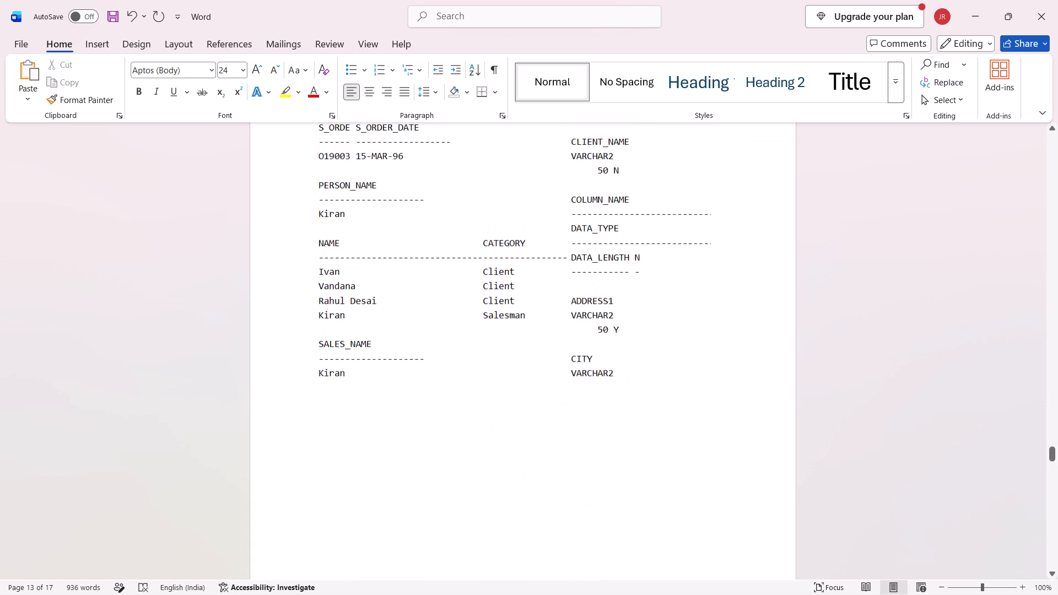
{"action": "scroll", "coordinate": [651, 342], "scroll_direction": "up", "scroll_amount": 1}
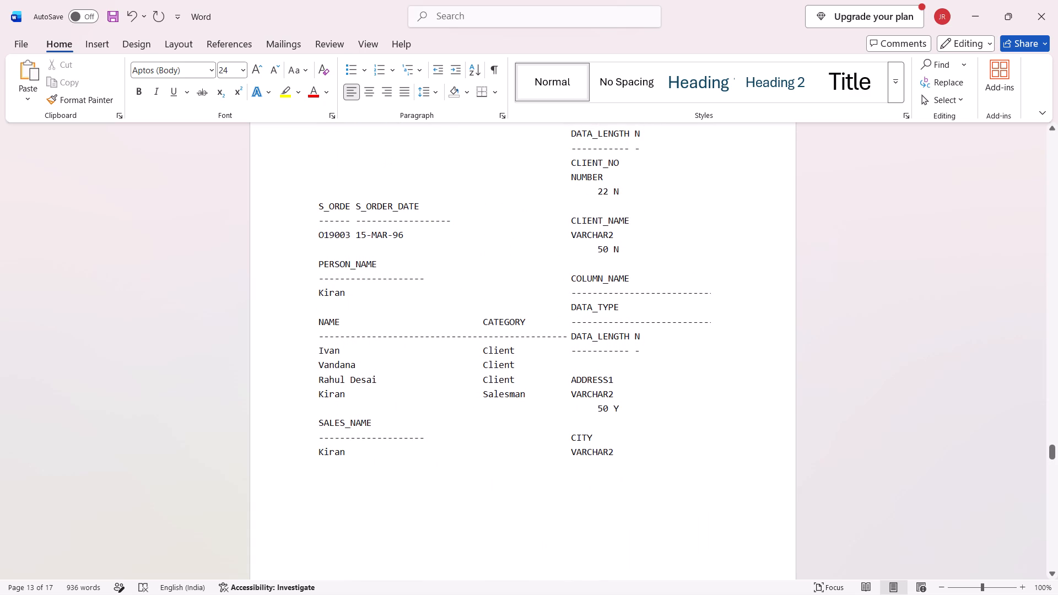
{"action": "left_click", "coordinate": [608, 451]}
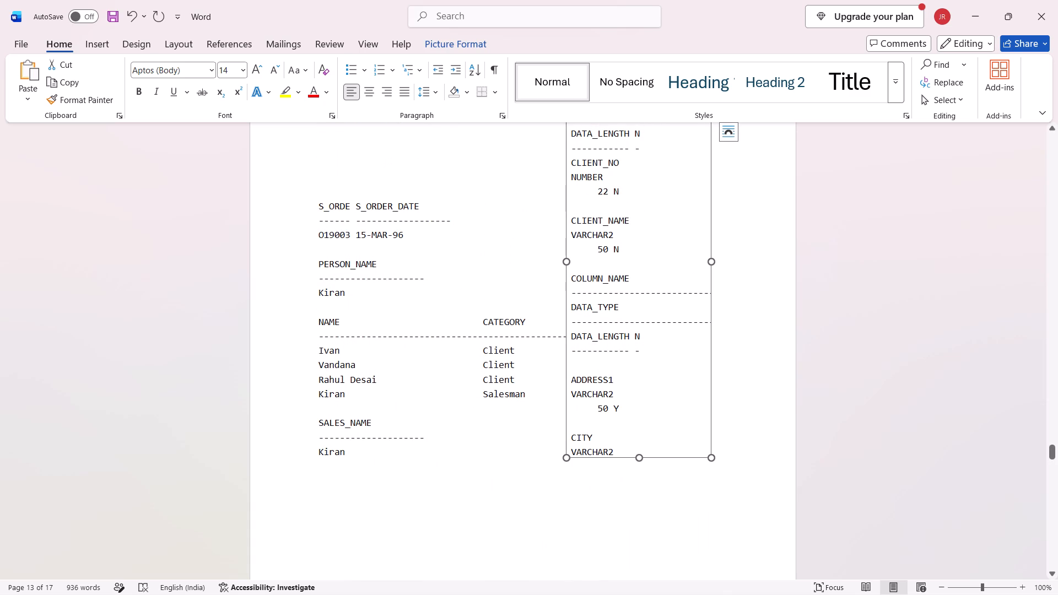
{"action": "key", "text": "Delete"}
{"action": "left_click", "coordinate": [483, 288]}
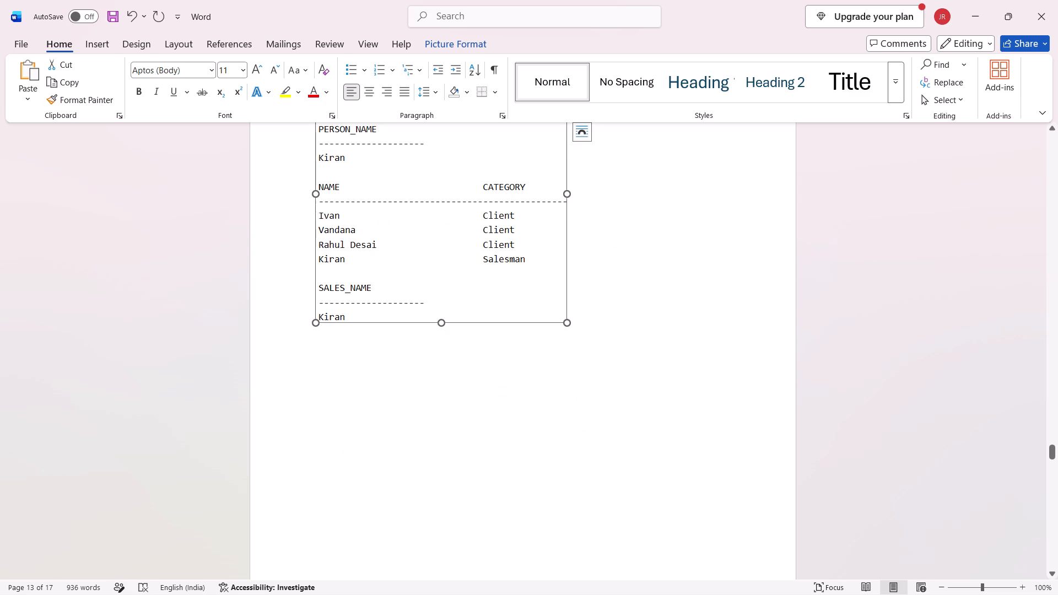
{"action": "scroll", "coordinate": [483, 288], "scroll_direction": "up", "scroll_amount": 1}
{"action": "left_click", "coordinate": [690, 250]}
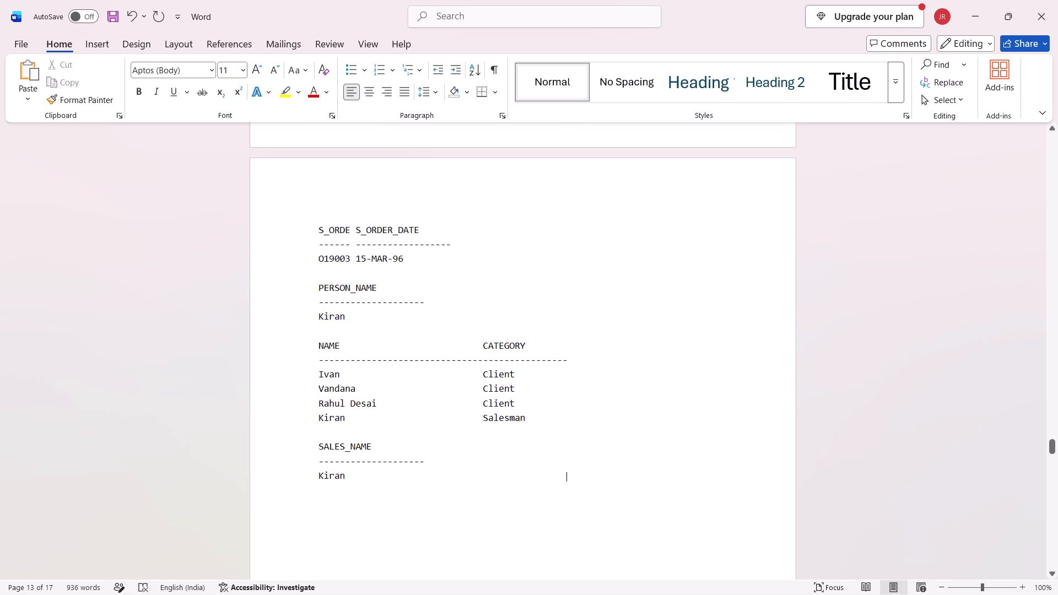
Delete the following output screenshot, which lists the PINCODE, STATE and BAL_DUE columns.
{"action": "scroll", "coordinate": [690, 250], "scroll_direction": "down", "scroll_amount": 3}
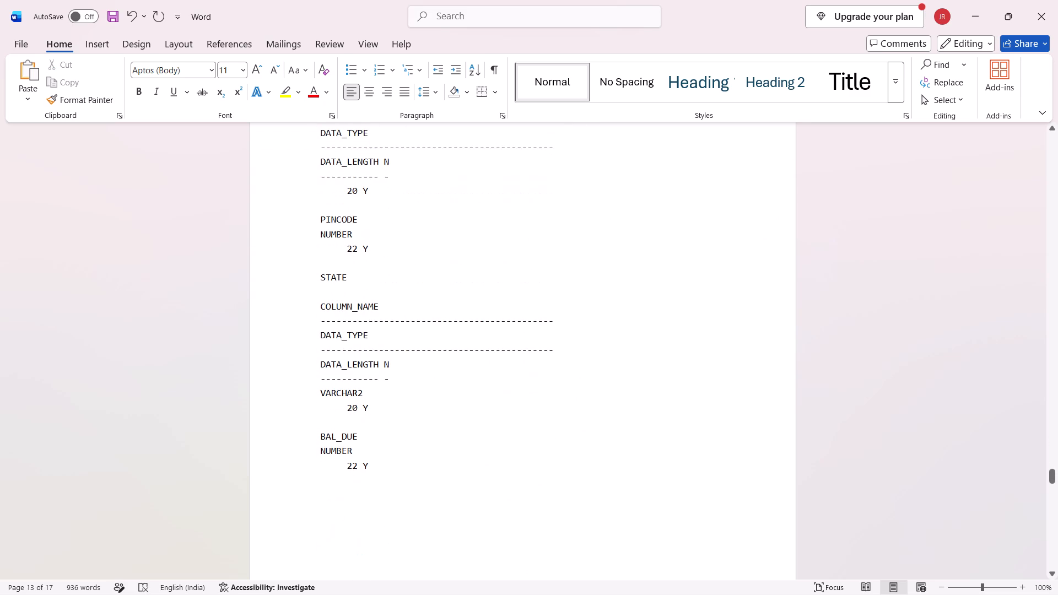
{"action": "left_click", "coordinate": [465, 261]}
{"action": "key", "text": "Delete"}
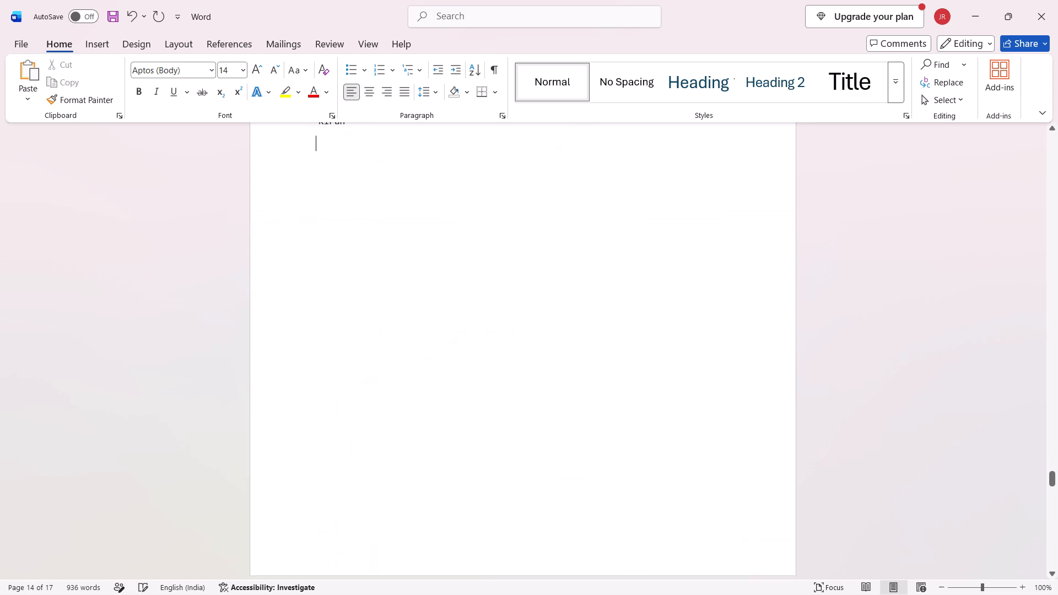
Delete the output screenshot that lists the PHONE_NUMBER column and the UNIT_MEASURE constraint.
{"action": "scroll", "coordinate": [463, 462], "scroll_direction": "down", "scroll_amount": 3}
{"action": "left_click", "coordinate": [446, 424]}
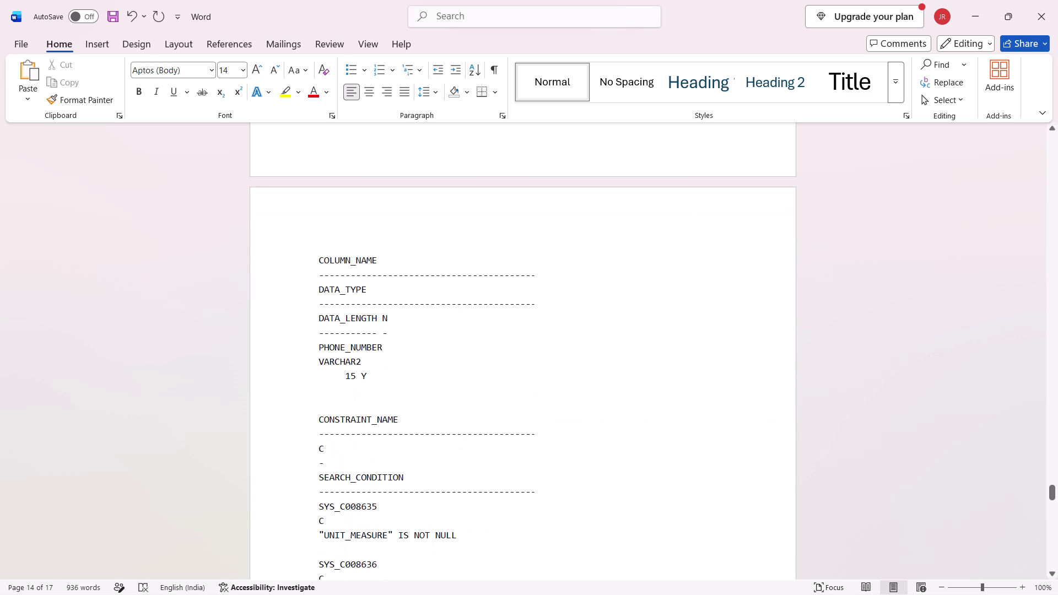
{"action": "key", "text": "Delete"}
Delete the output screenshot that lists the DESCRIPTION and PROFIT_PERCENT not-null constraints.
{"action": "scroll", "coordinate": [446, 424], "scroll_direction": "down", "scroll_amount": 2}
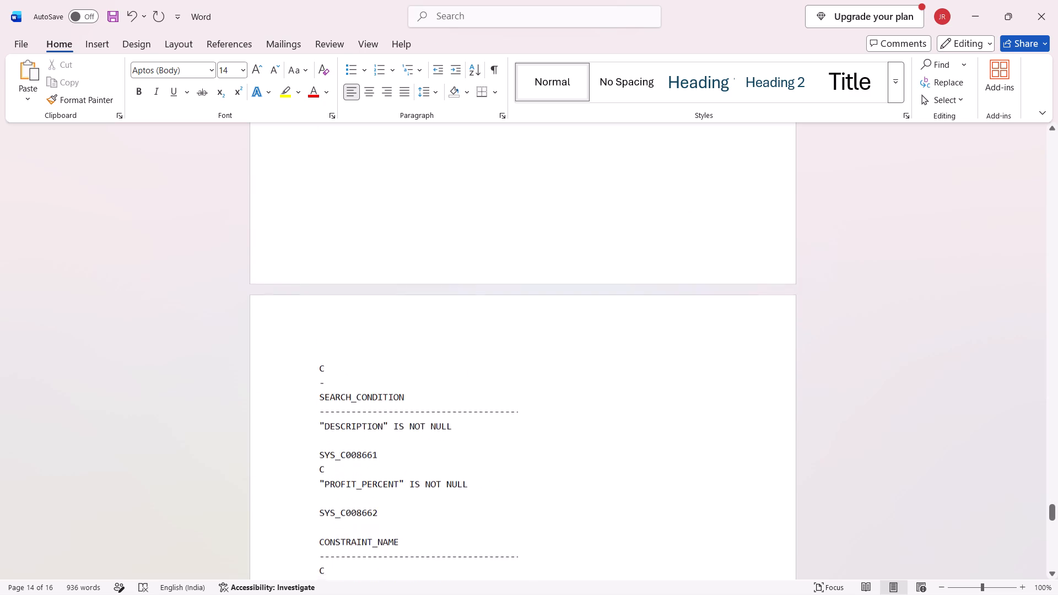
{"action": "scroll", "coordinate": [446, 424], "scroll_direction": "down", "scroll_amount": 1}
{"action": "left_click", "coordinate": [446, 424]}
{"action": "key", "text": "Delete"}
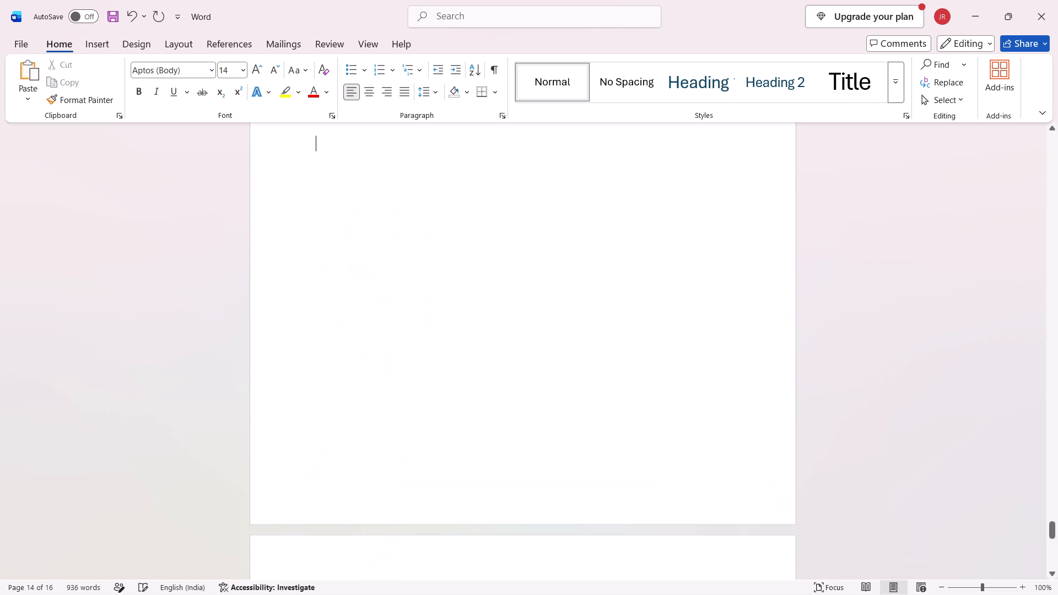
Delete the last output screenshot, which lists product numbers with the DESCRIPTION and PROFIT_PERCENT columns.
{"action": "scroll", "coordinate": [446, 424], "scroll_direction": "down", "scroll_amount": 5}
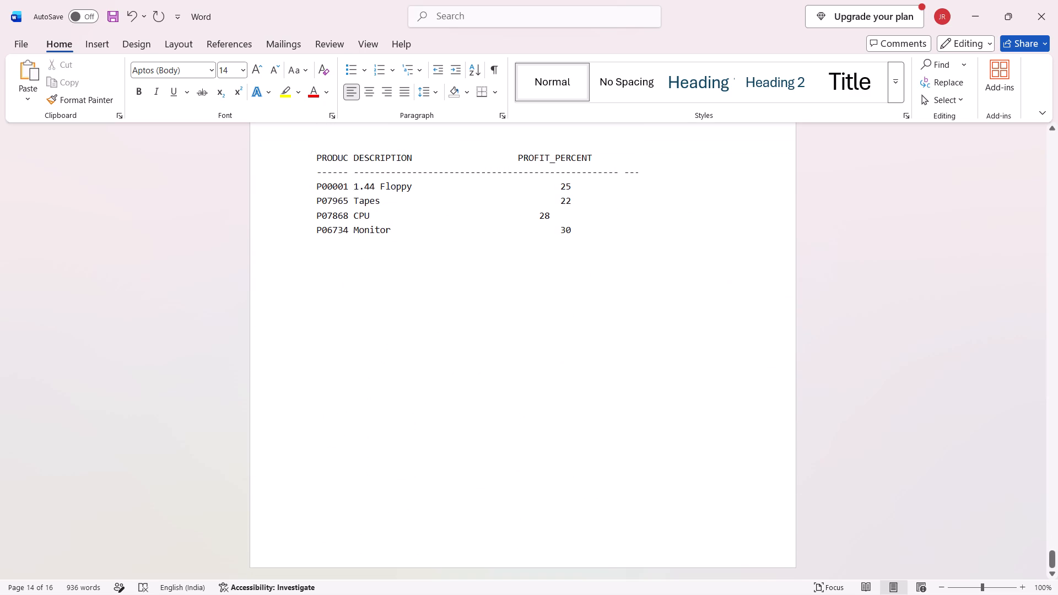
{"action": "left_click", "coordinate": [467, 221]}
{"action": "key", "text": "Delete"}
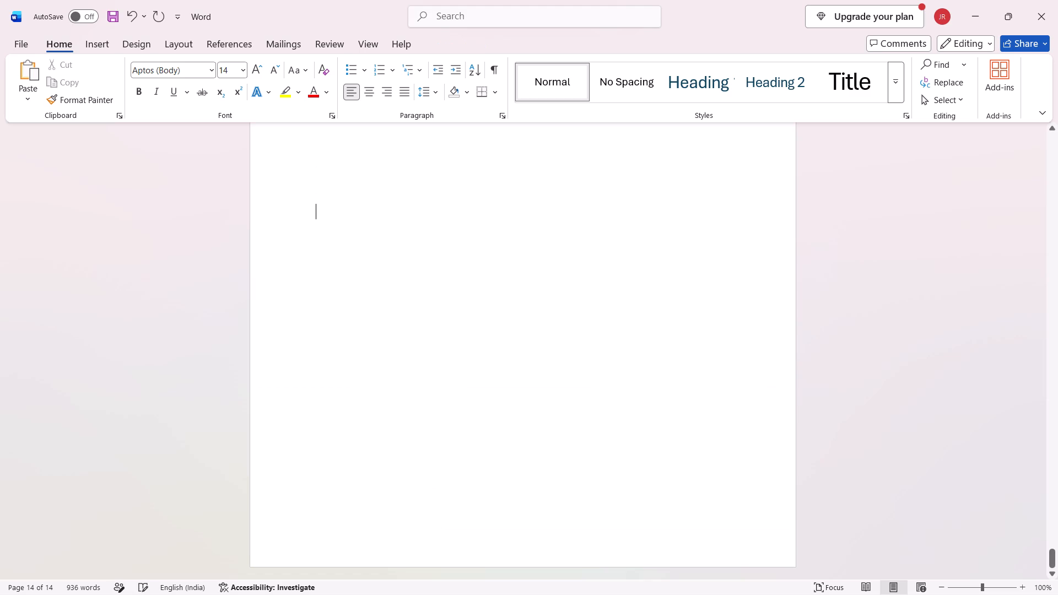
Review the report from its last page back to the final SQL queries, checking the remaining output screenshots and page gaps.
{"action": "scroll", "coordinate": [467, 221], "scroll_direction": "up", "scroll_amount": 4}
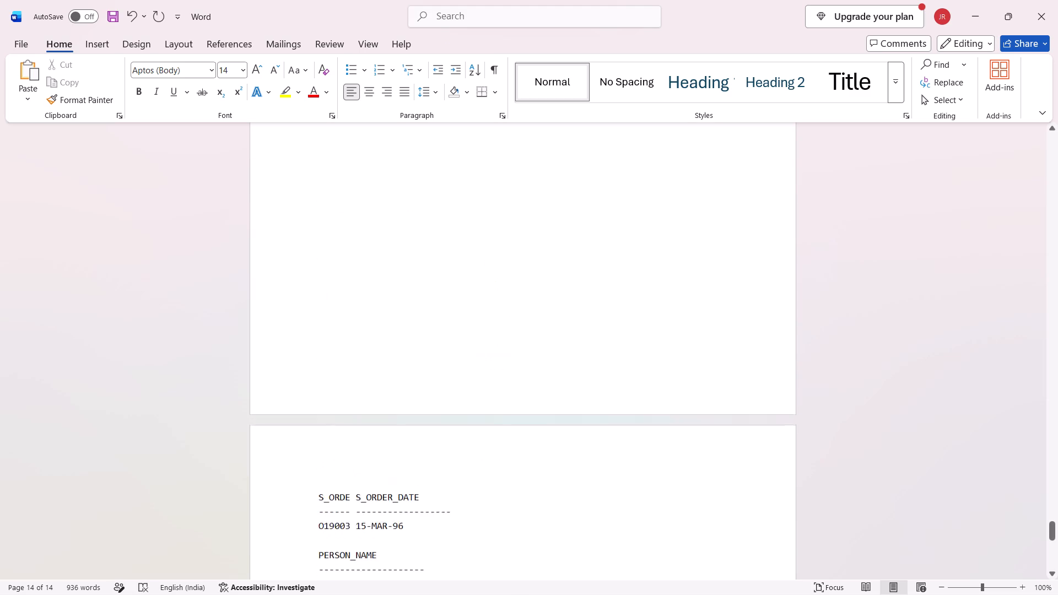
{"action": "scroll", "coordinate": [477, 252], "scroll_direction": "up", "scroll_amount": 5}
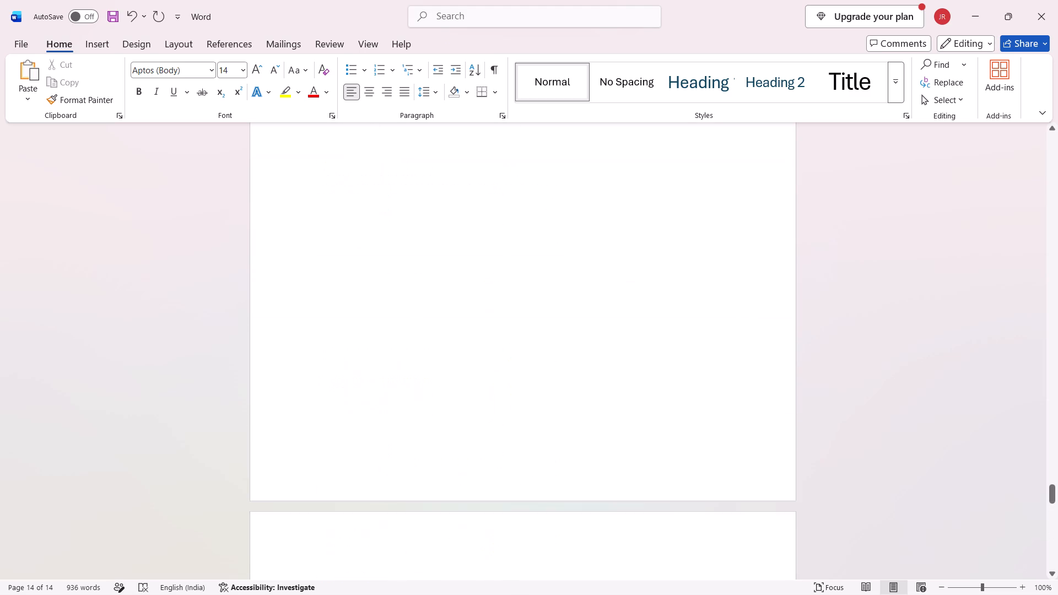
{"action": "scroll", "coordinate": [477, 252], "scroll_direction": "up", "scroll_amount": 4}
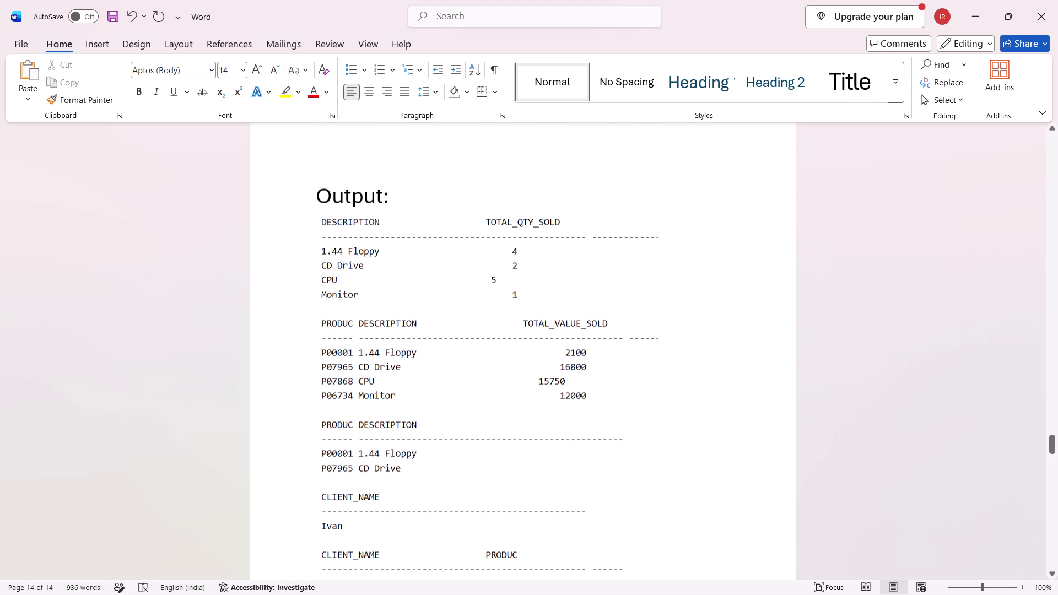
{"action": "scroll", "coordinate": [477, 252], "scroll_direction": "up", "scroll_amount": 3}
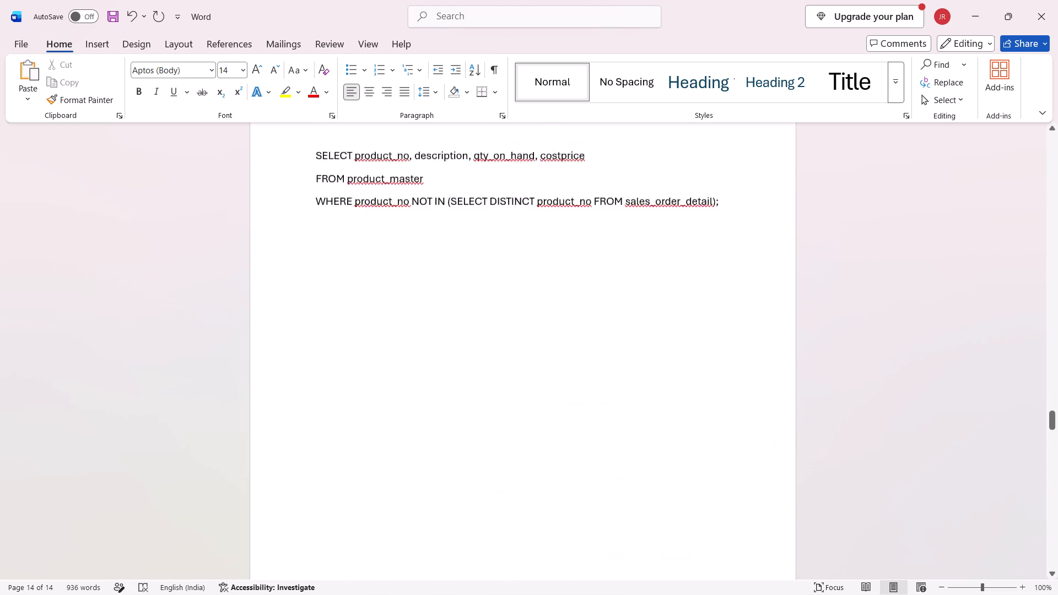
{"action": "scroll", "coordinate": [477, 252], "scroll_direction": "up", "scroll_amount": 2}
{"action": "scroll", "coordinate": [427, 420], "scroll_direction": "up", "scroll_amount": 1}
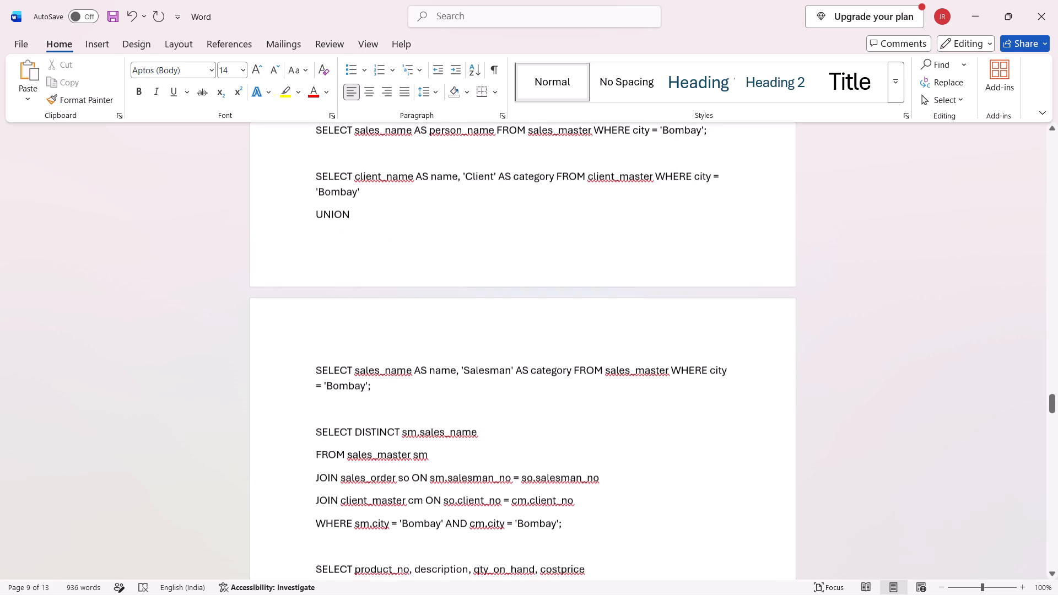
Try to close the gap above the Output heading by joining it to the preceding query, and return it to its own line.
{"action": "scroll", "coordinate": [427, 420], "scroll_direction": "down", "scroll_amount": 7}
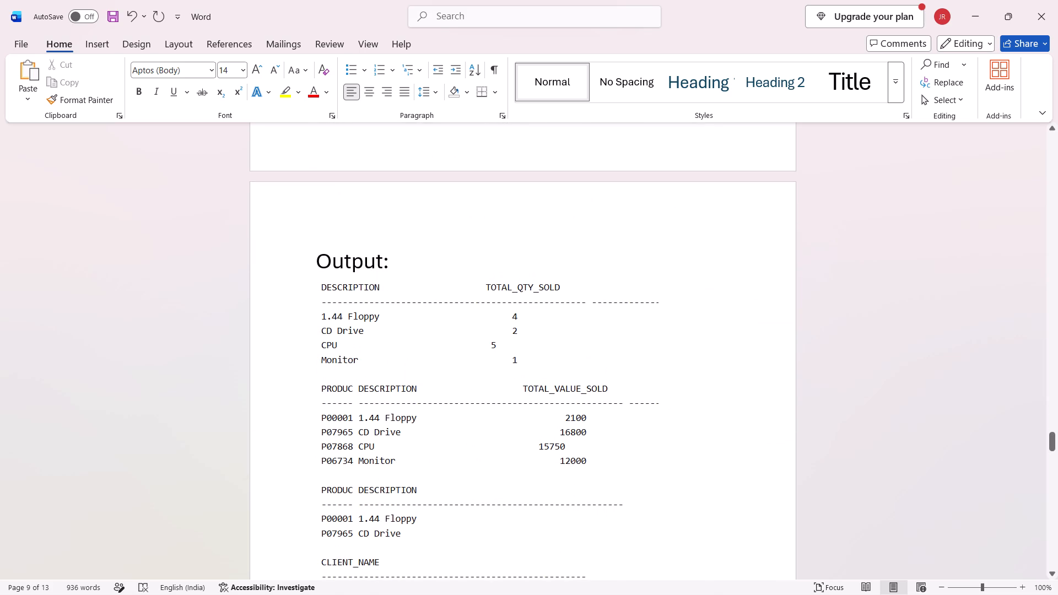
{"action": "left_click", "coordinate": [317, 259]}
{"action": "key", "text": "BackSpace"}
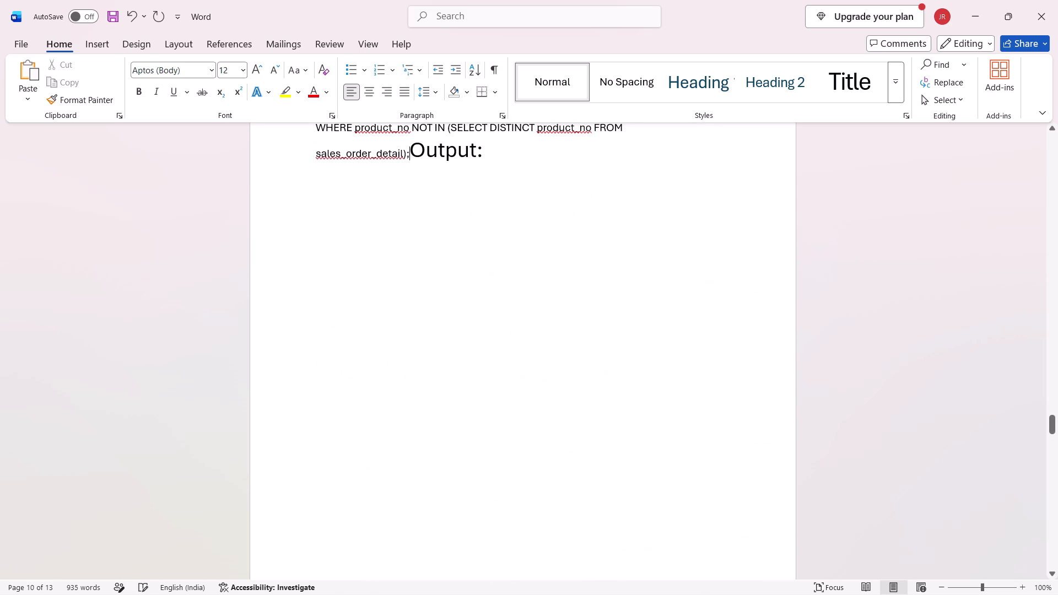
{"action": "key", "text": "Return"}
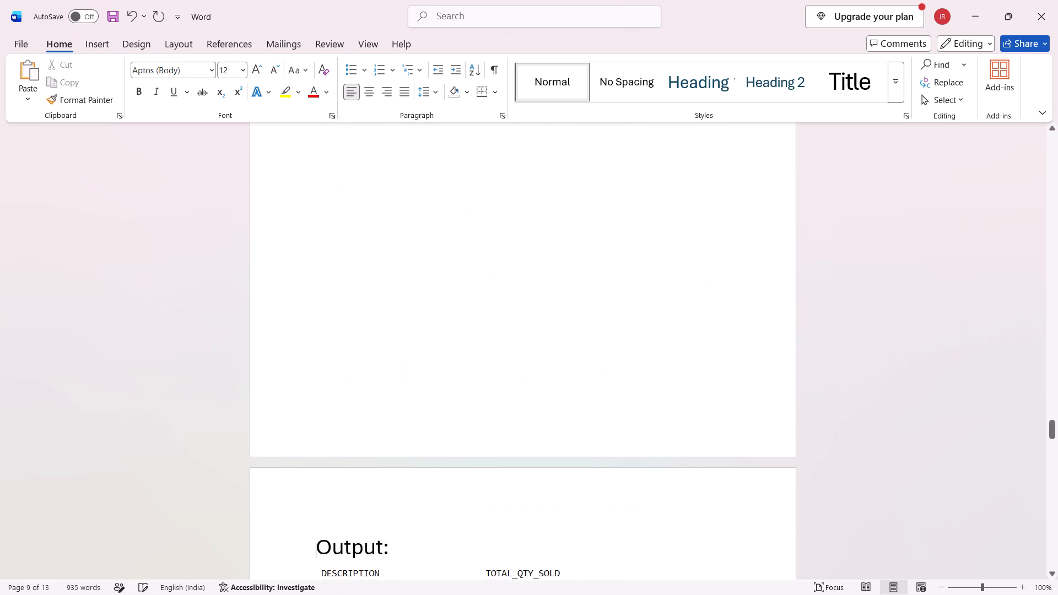
Start saving a copy of the report in the OneDrive Desktop folder and clear the suggested file name.
{"action": "scroll", "coordinate": [373, 288], "scroll_direction": "up", "scroll_amount": 15}
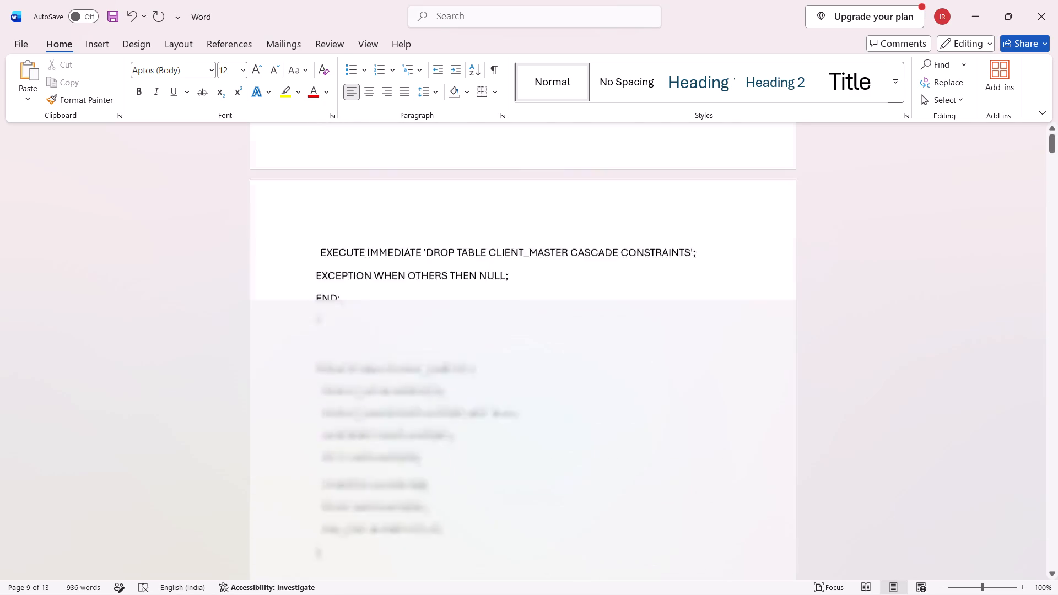
{"action": "left_click", "coordinate": [31, 40]}
{"action": "left_click", "coordinate": [56, 246]}
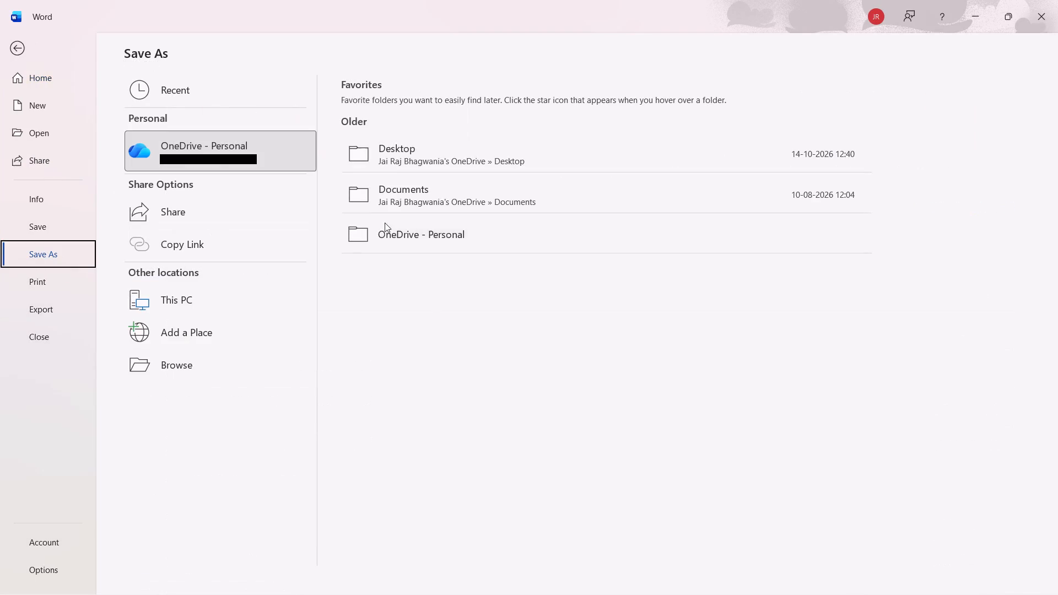
{"action": "left_click", "coordinate": [369, 148]}
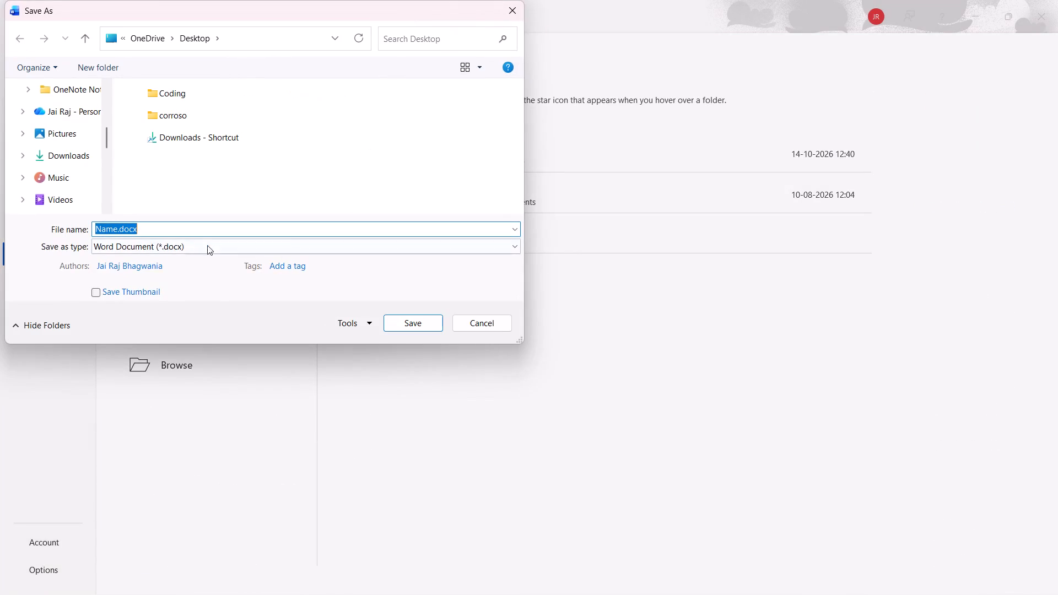
{"action": "key", "text": "BackSpace"}
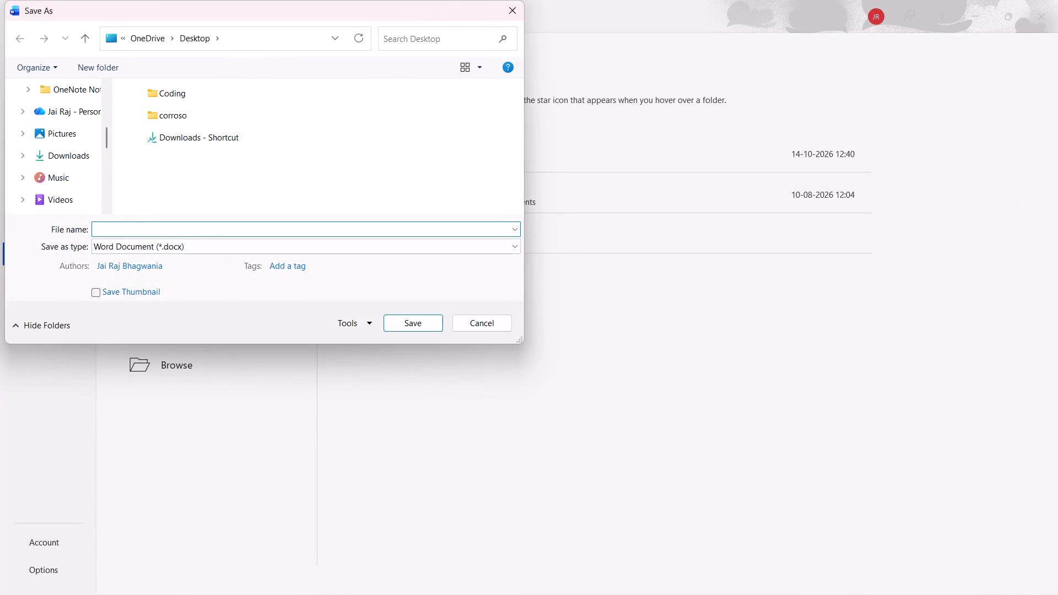